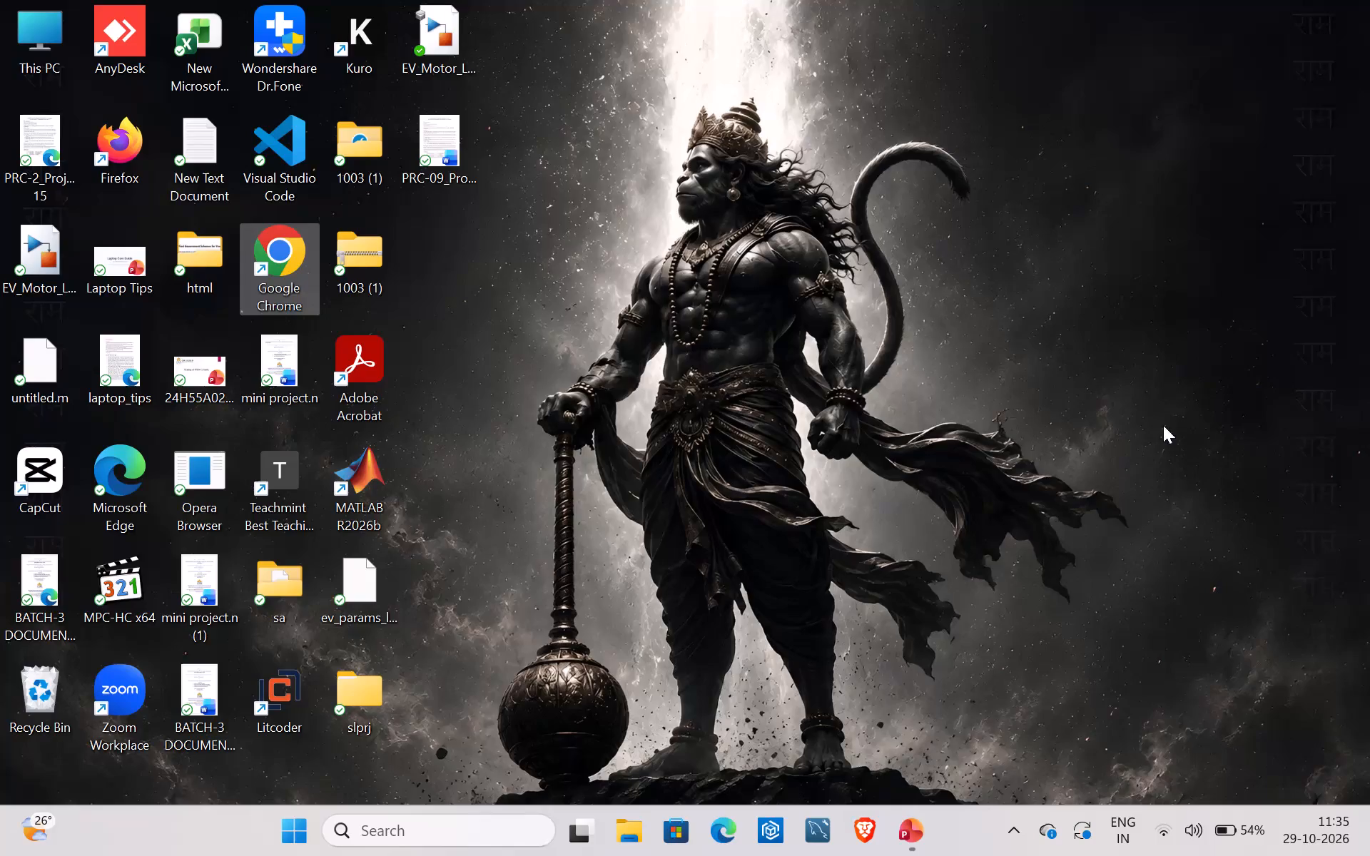
# Open the Downloads folder that holds the recently used FACTS presentation.
pyautogui.click(635, 829)
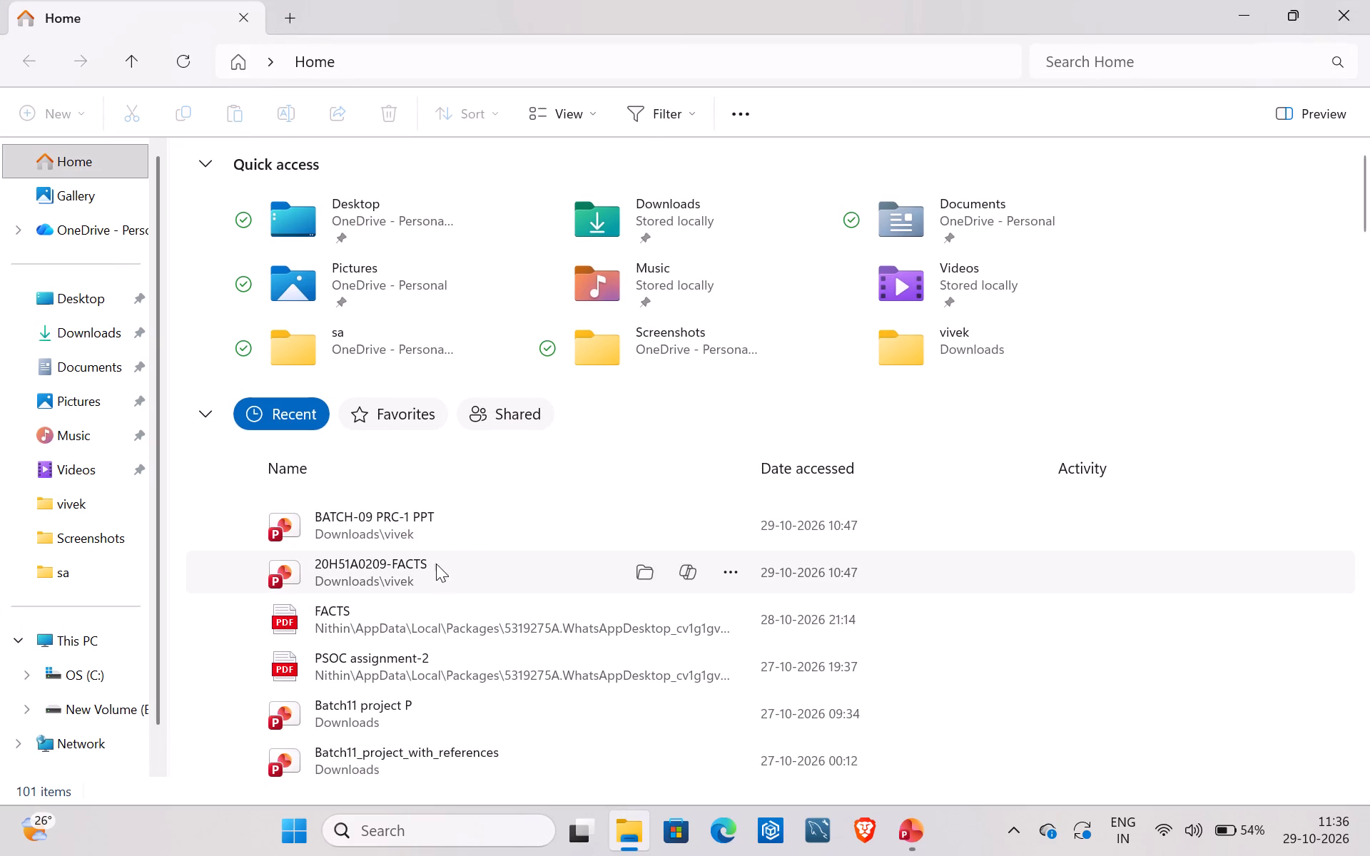
pyautogui.click(635, 578)
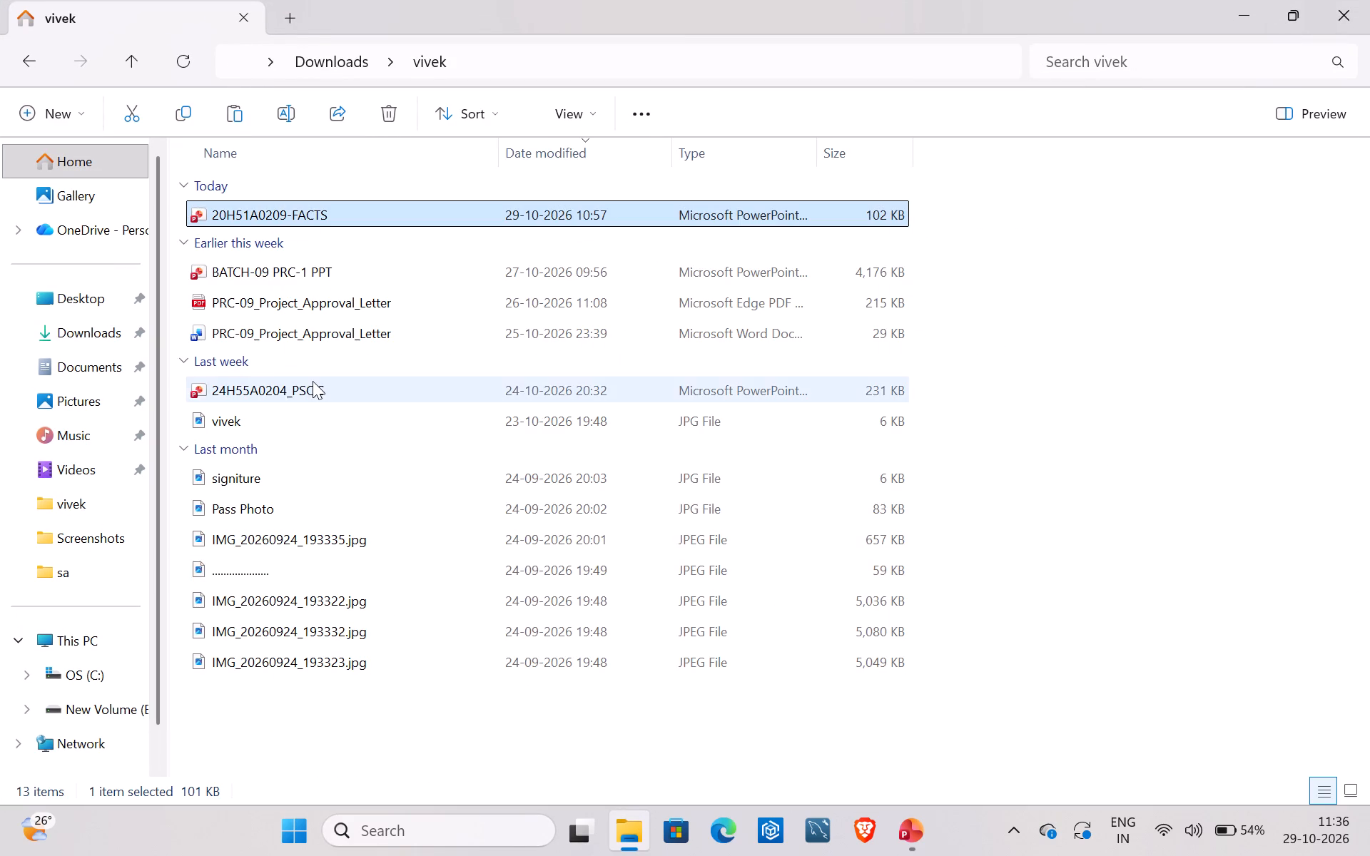
# Rename the FACTS presentation so its roll-number prefix matches that of the PSOC presentation, keeping the -FACTS ending.
pyautogui.click(284, 212)
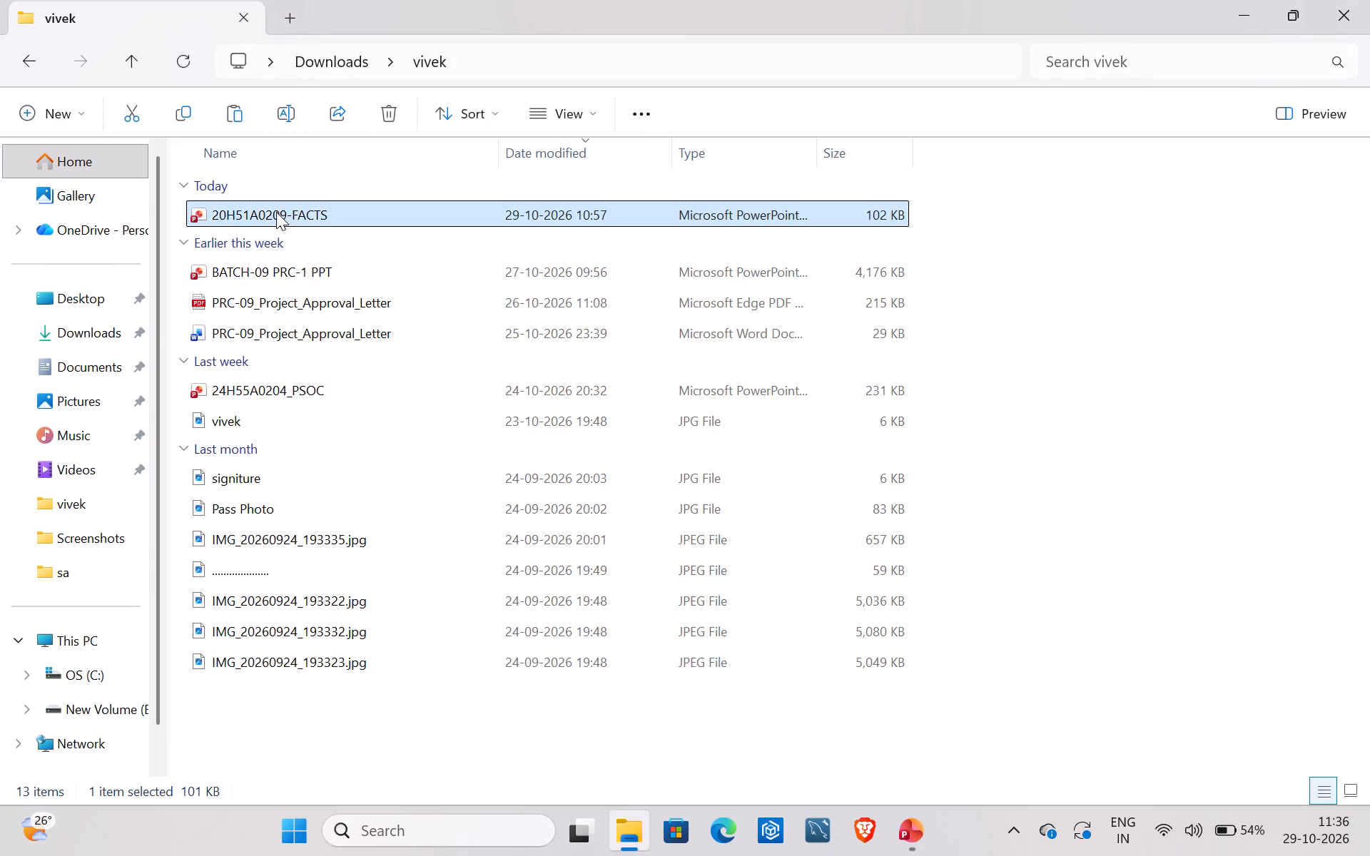
pyautogui.click(288, 213)
pyautogui.press('BackSpace')
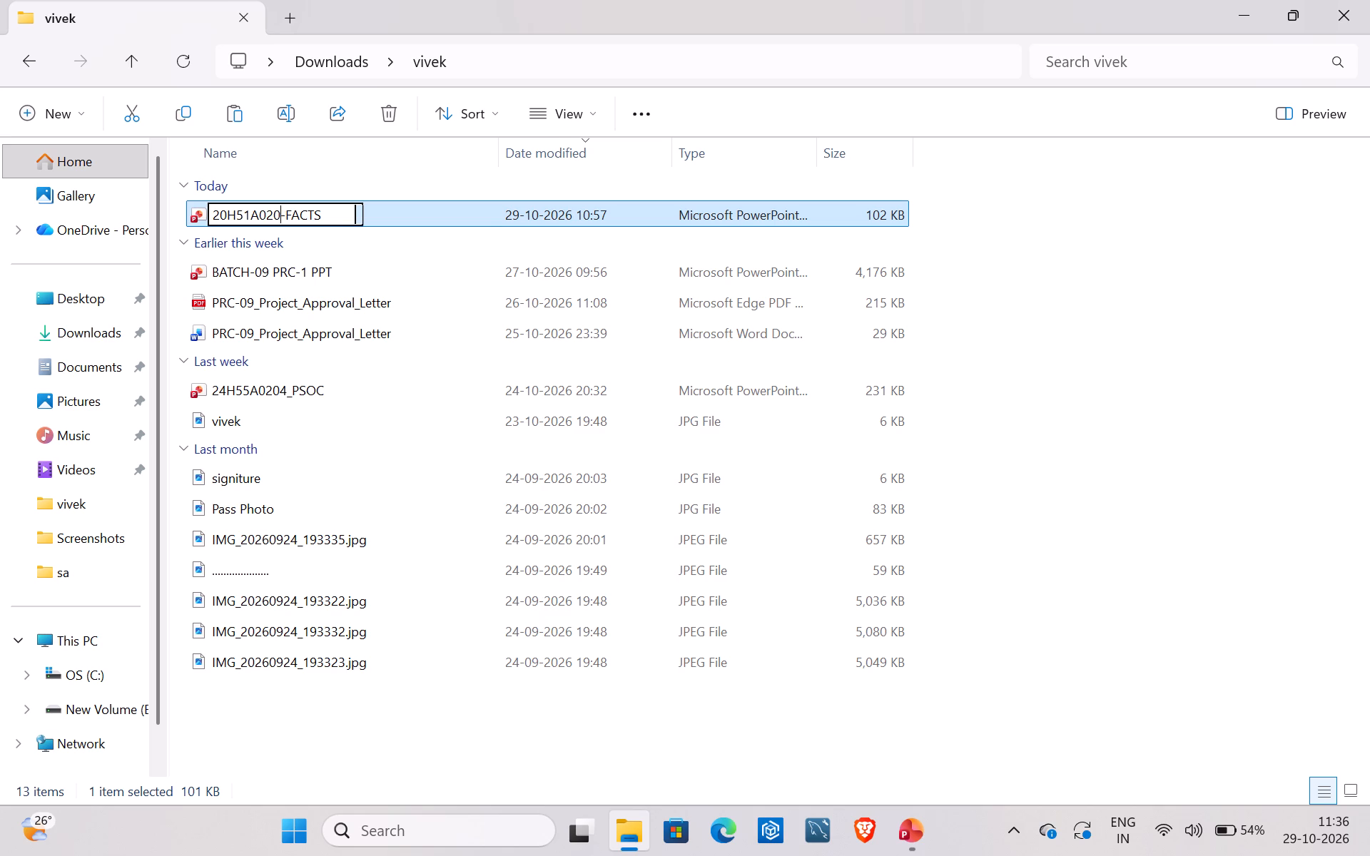
pyautogui.press('4')
pyautogui.press('Left')
pyautogui.press('Left')
pyautogui.press('Left')
pyautogui.press('Left')
pyautogui.press('Left')
pyautogui.press('BackSpace')
pyautogui.press('5')
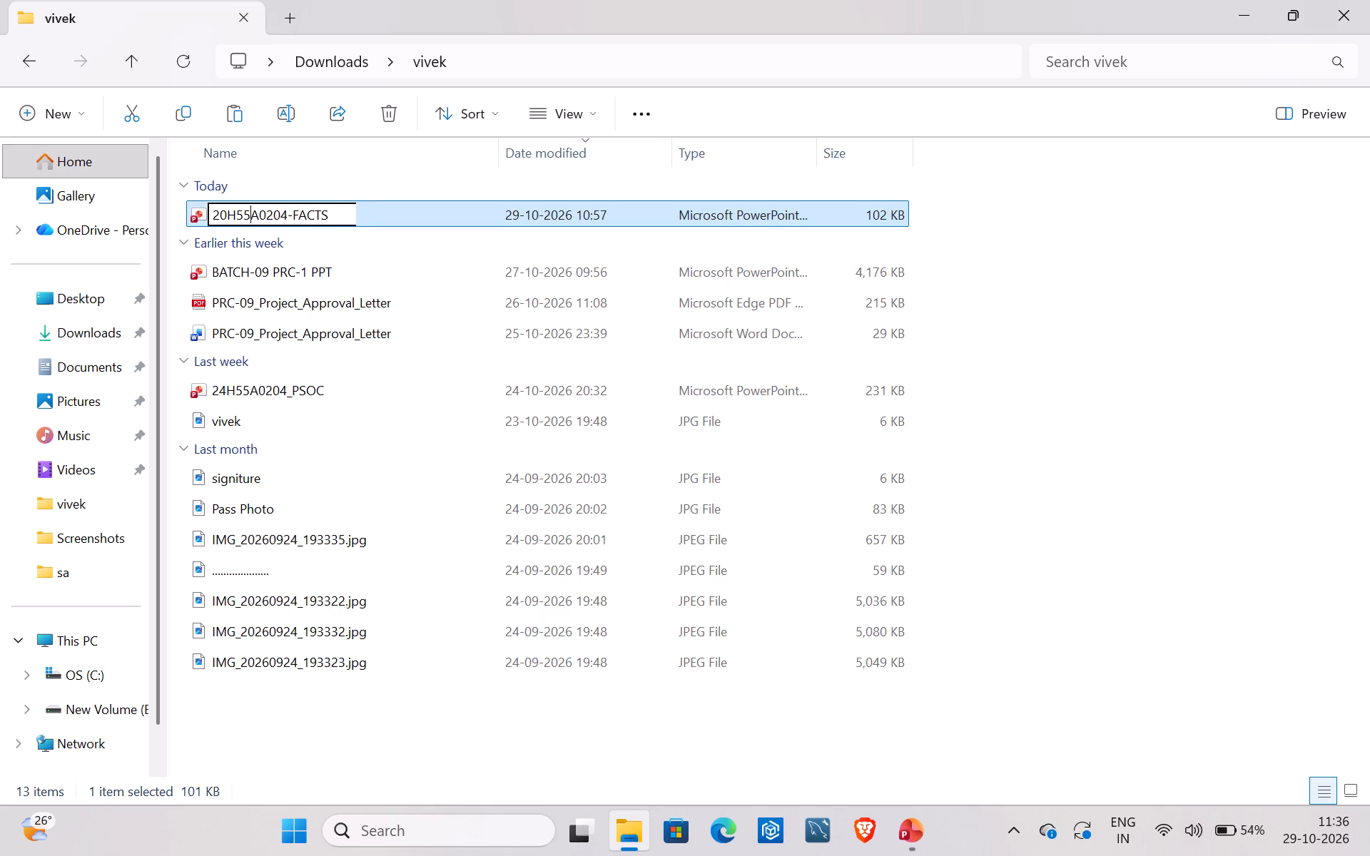
pyautogui.press('Left')
pyautogui.press('Left')
pyautogui.press('Left')
pyautogui.press('BackSpace')
pyautogui.press('4')
pyautogui.press('Return')
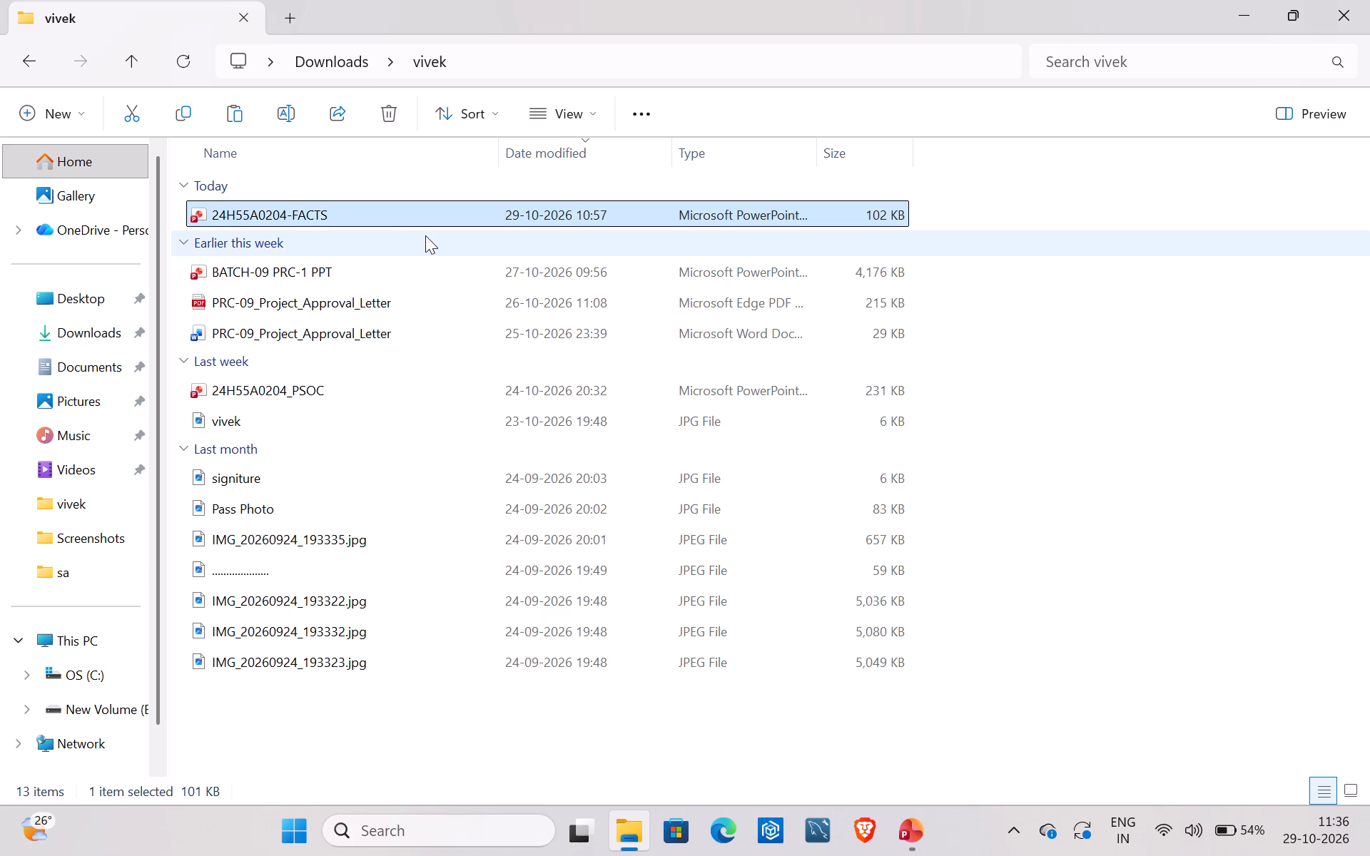
# Open the renamed FACTS presentation in PowerPoint and replace the presenter's name under "Presented by" on the title slide.
pyautogui.doubleClick(340, 208)
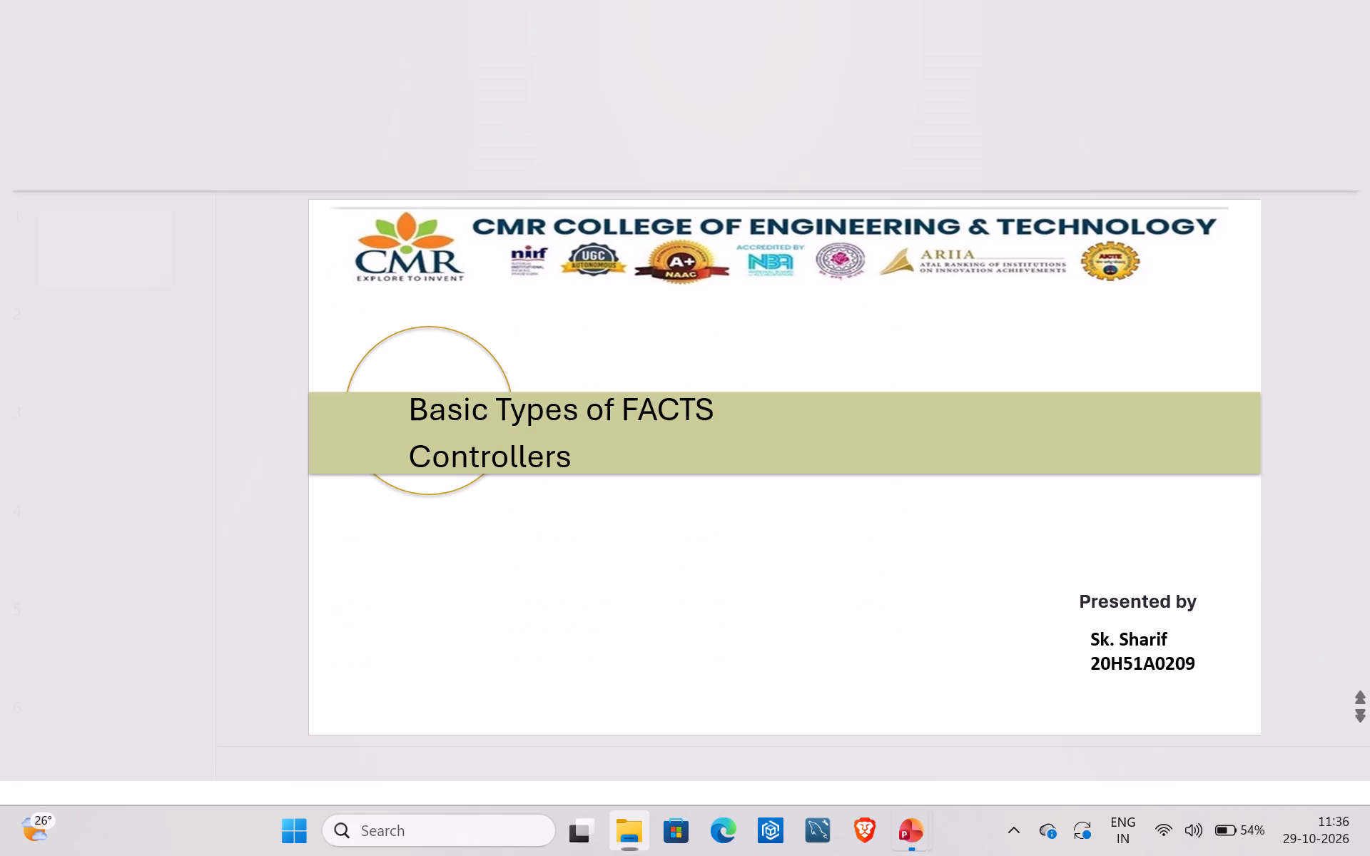
pyautogui.click(1170, 649)
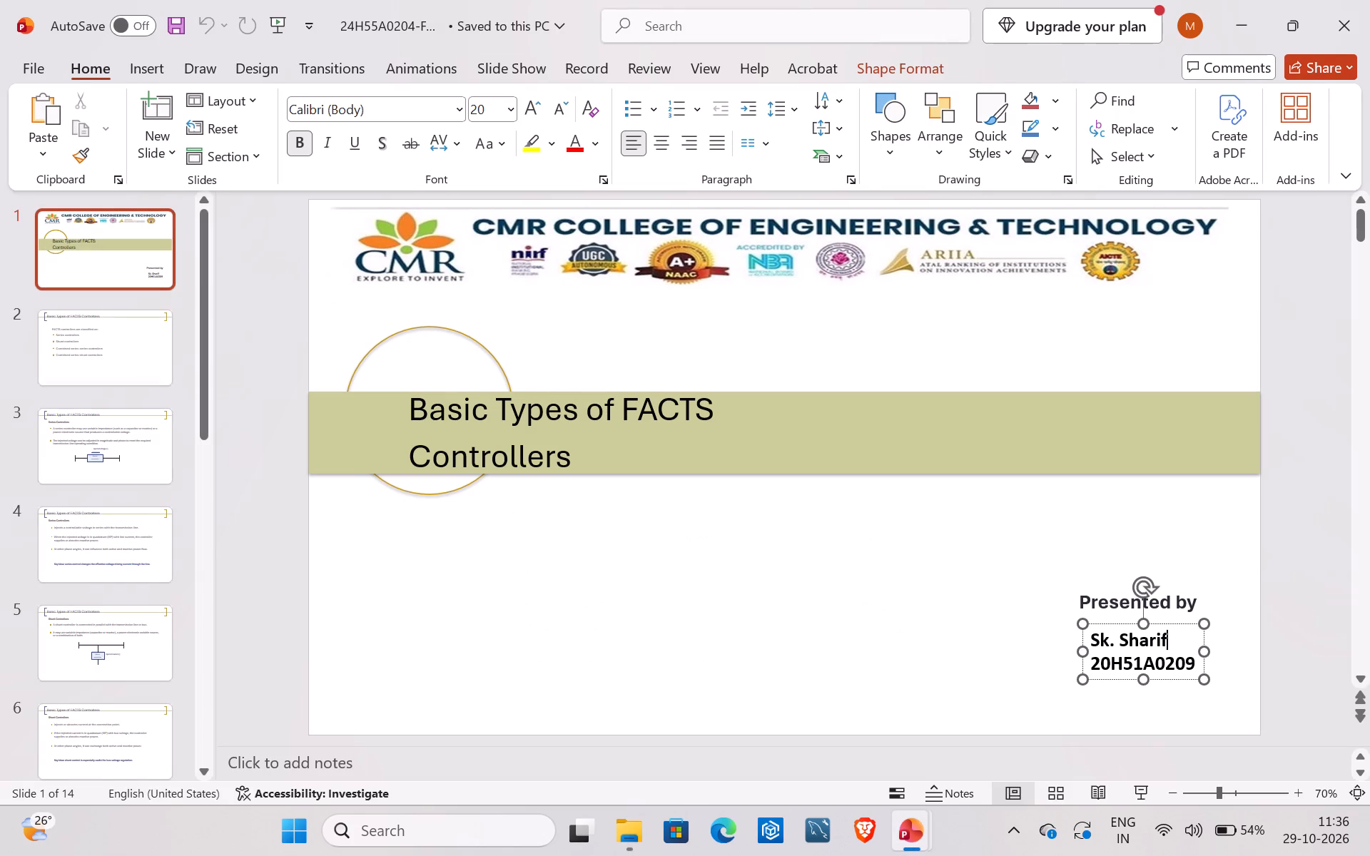
pyautogui.press('BackSpace')
pyautogui.press('BackSpace')
pyautogui.press('BackSpace')
pyautogui.press('BackSpace')
pyautogui.press('BackSpace')
pyautogui.press('BackSpace')
pyautogui.press('BackSpace')
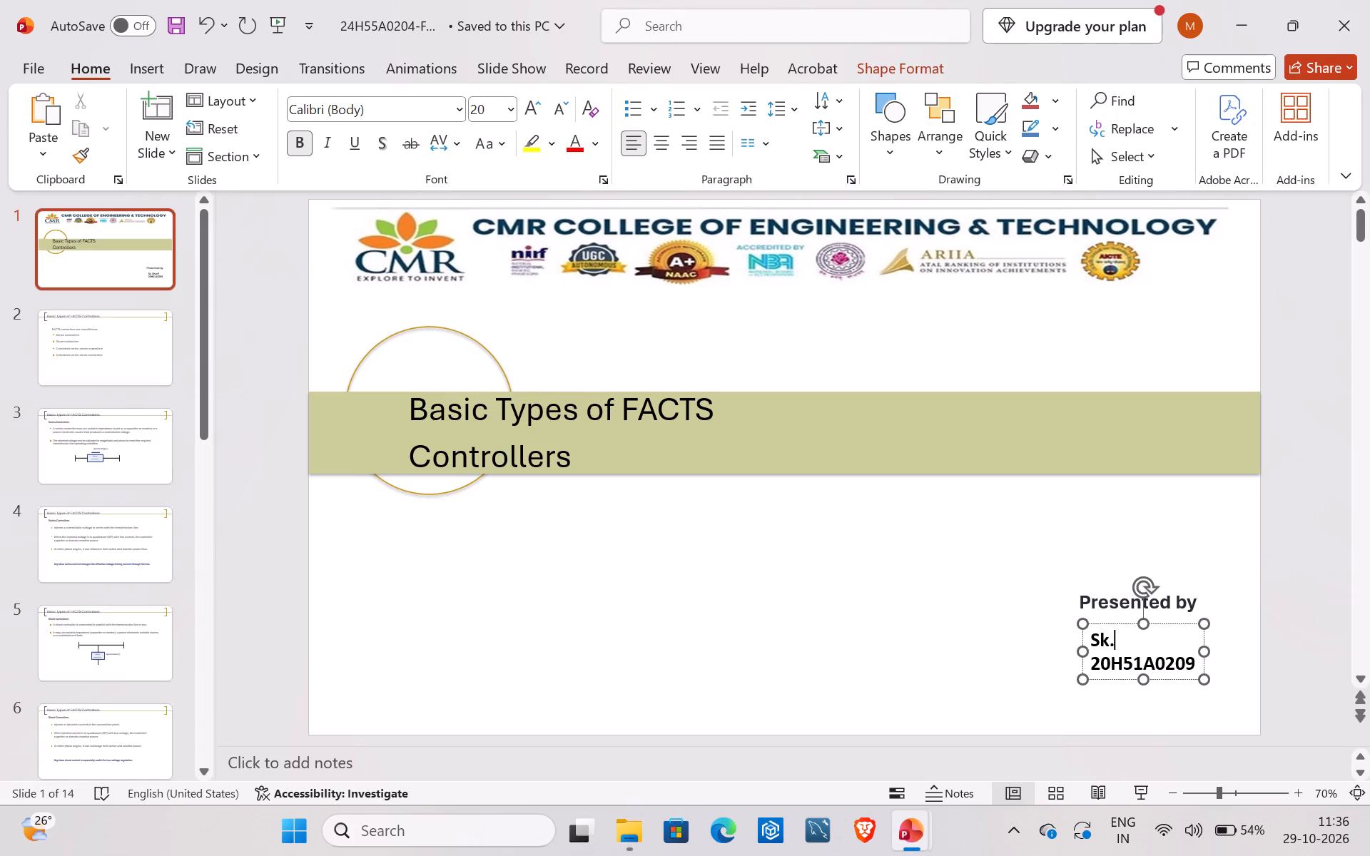
pyautogui.press('BackSpace')
pyautogui.press('BackSpace')
pyautogui.press('BackSpace')
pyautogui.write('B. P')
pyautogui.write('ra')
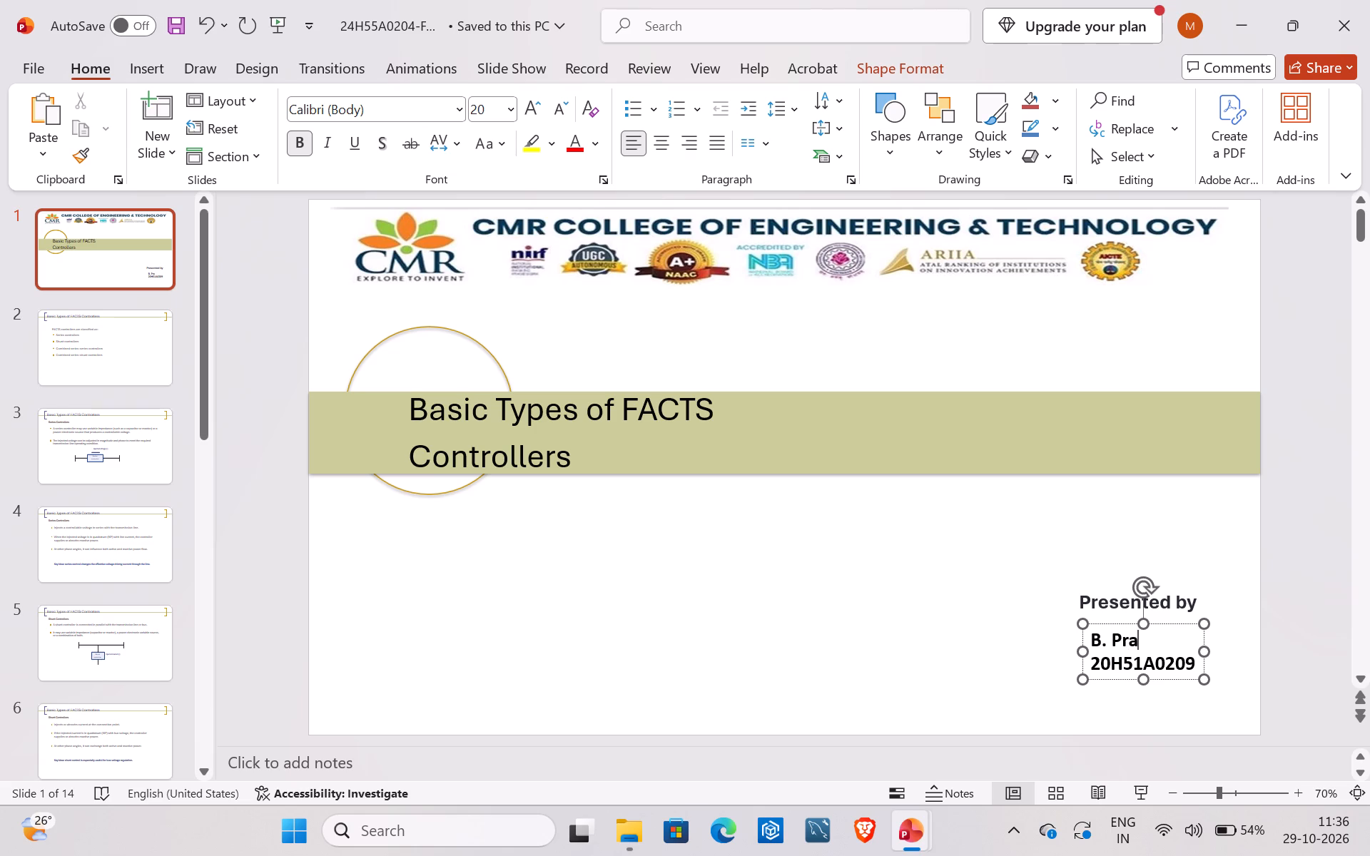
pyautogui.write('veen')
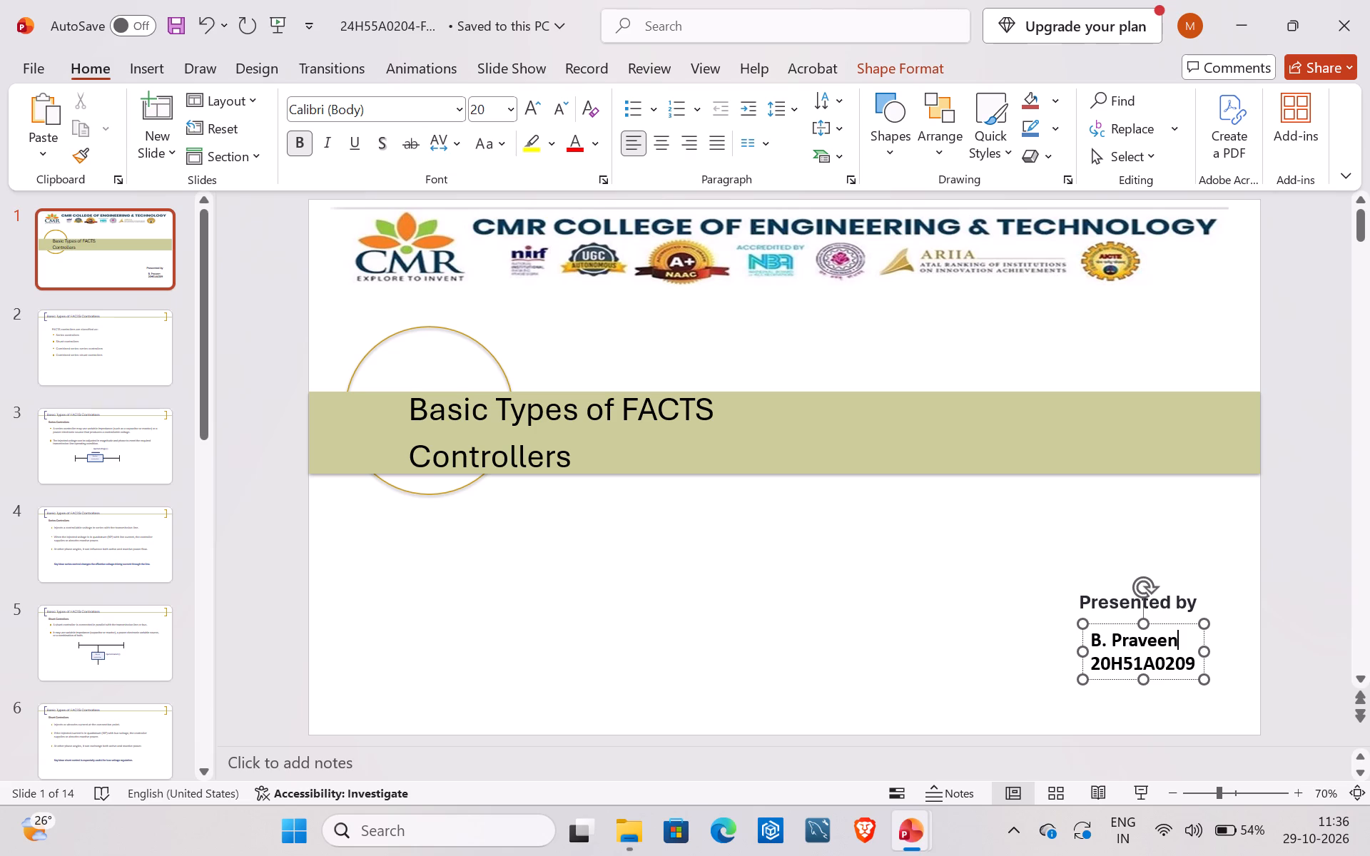
# Change the roll number below the presenter's name on the title slide to match the presentation's file name.
pyautogui.click(1194, 659)
pyautogui.press('BackSpace')
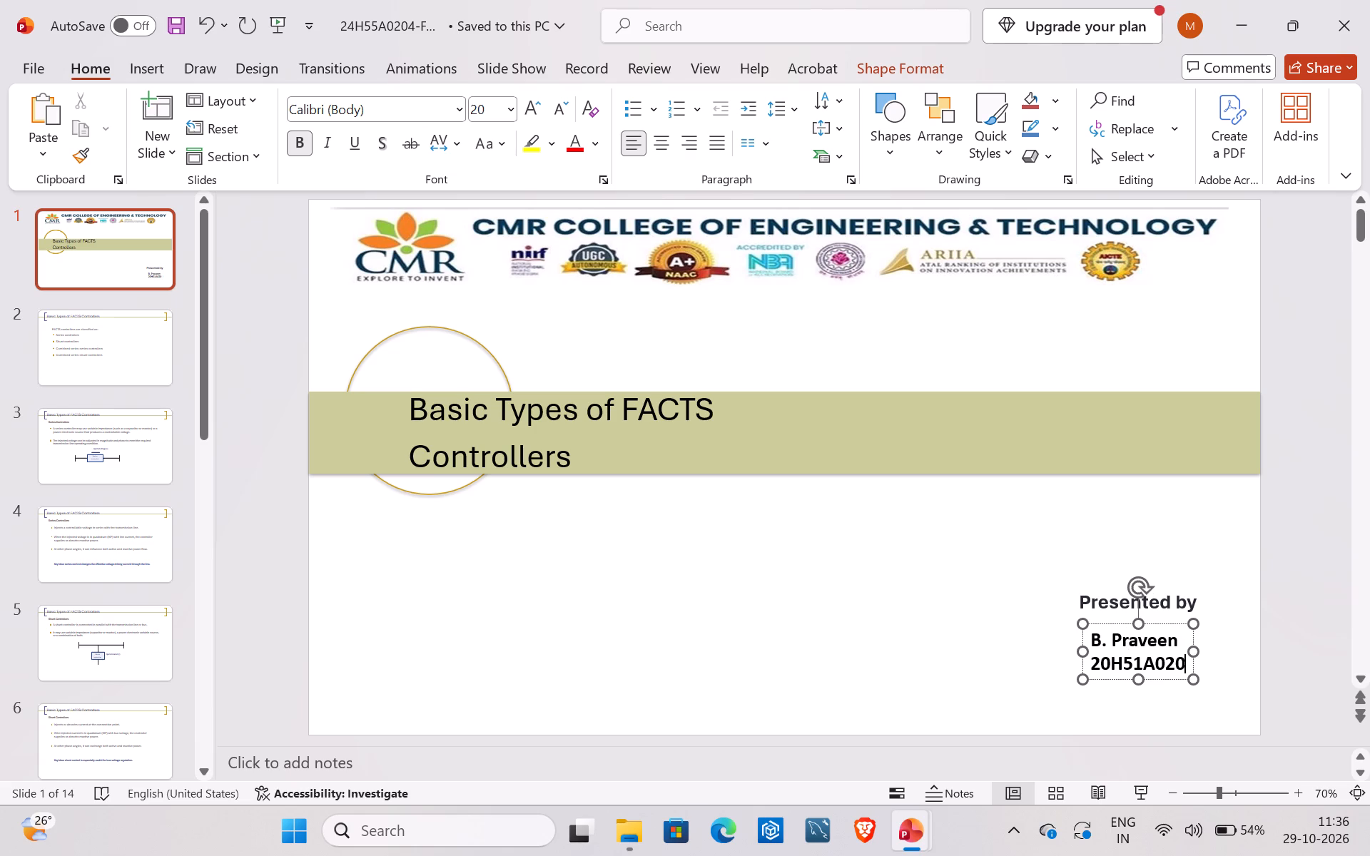
pyautogui.press('4')
pyautogui.press('Left')
pyautogui.press('Left')
pyautogui.press('Left')
pyautogui.press('Left')
pyautogui.press('Left')
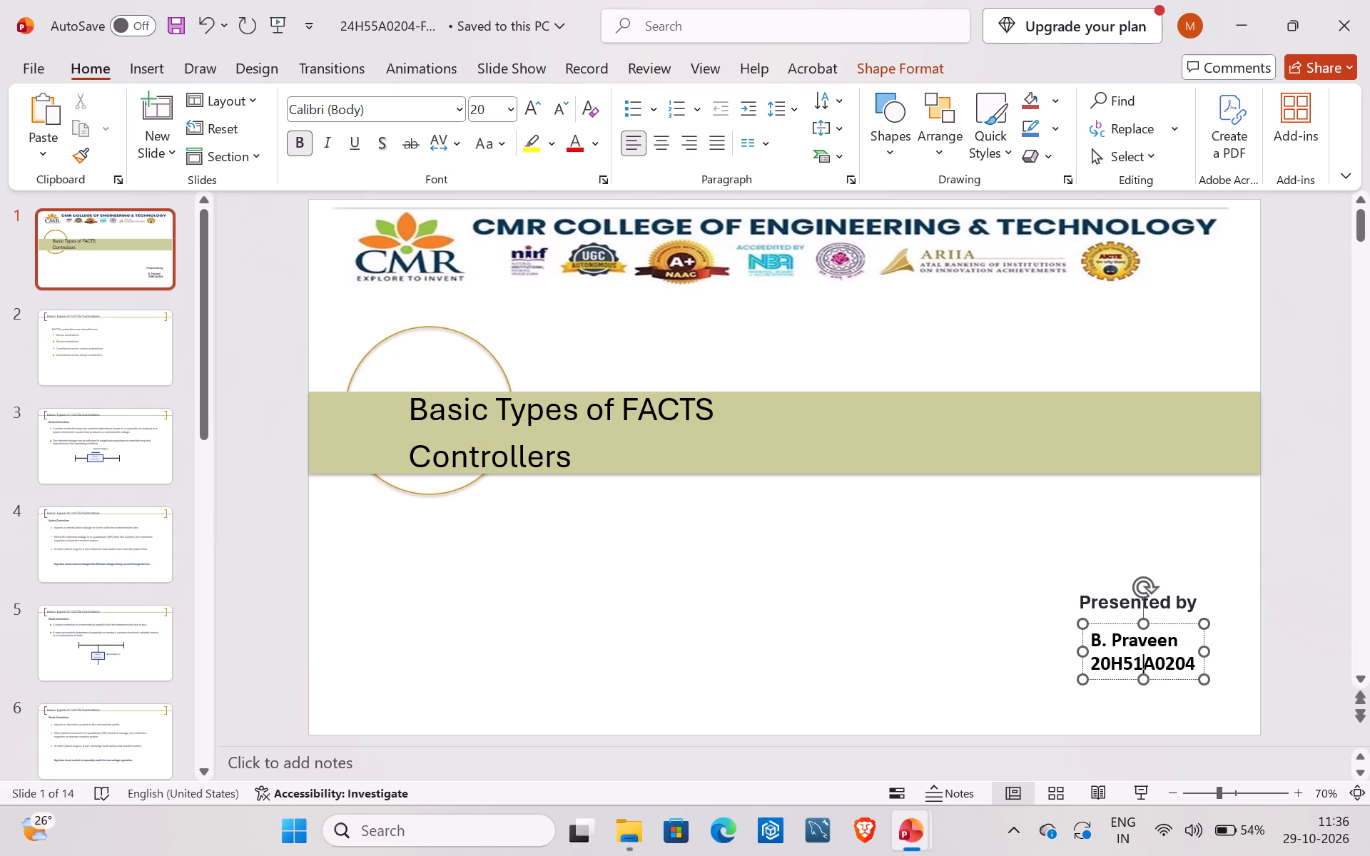
pyautogui.press('BackSpace')
pyautogui.press('5')
pyautogui.press('Left')
pyautogui.press('Left')
pyautogui.press('Left')
pyautogui.press('Left')
pyautogui.press('Right')
pyautogui.press('BackSpace')
pyautogui.press('4')
pyautogui.press('Return')
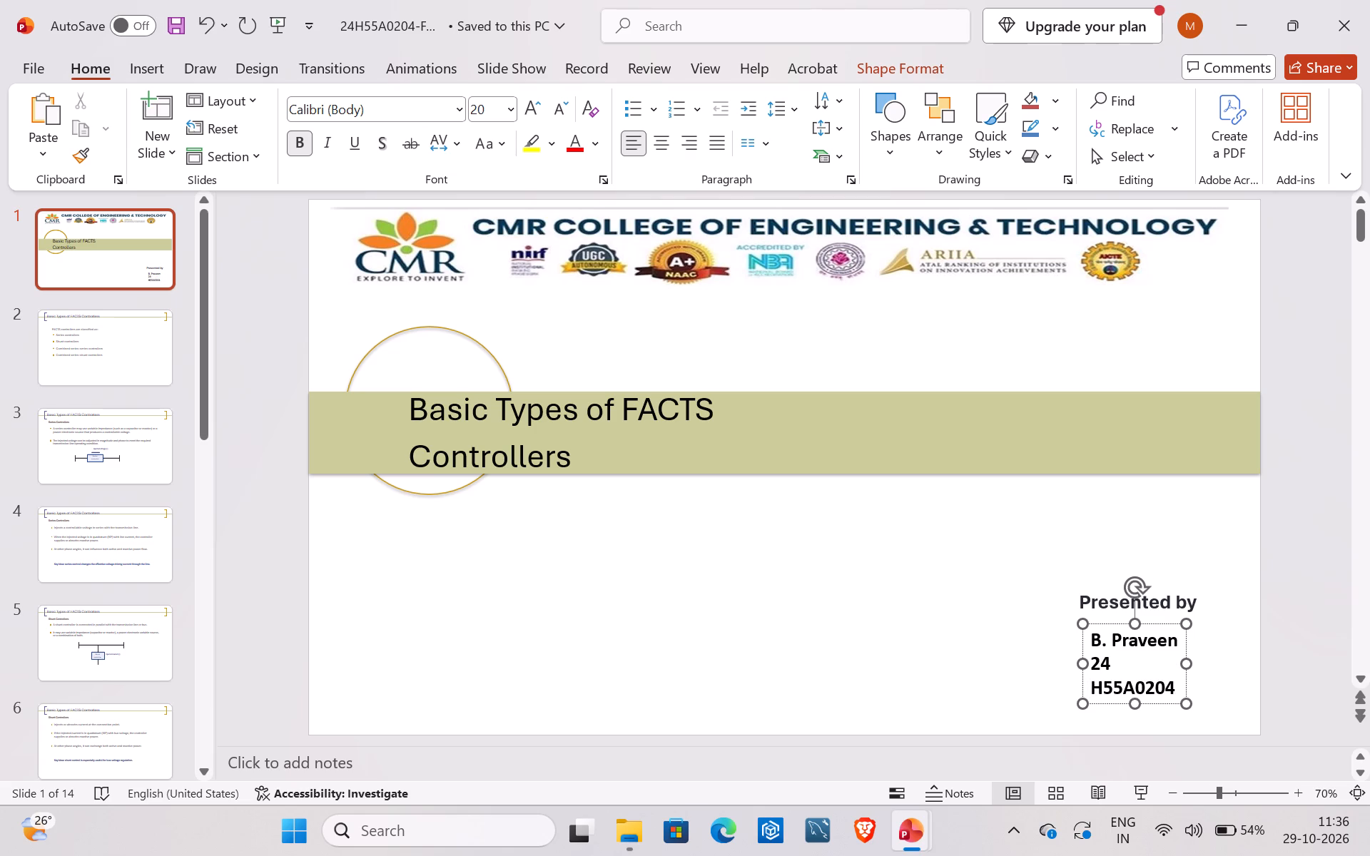
pyautogui.press('BackSpace')
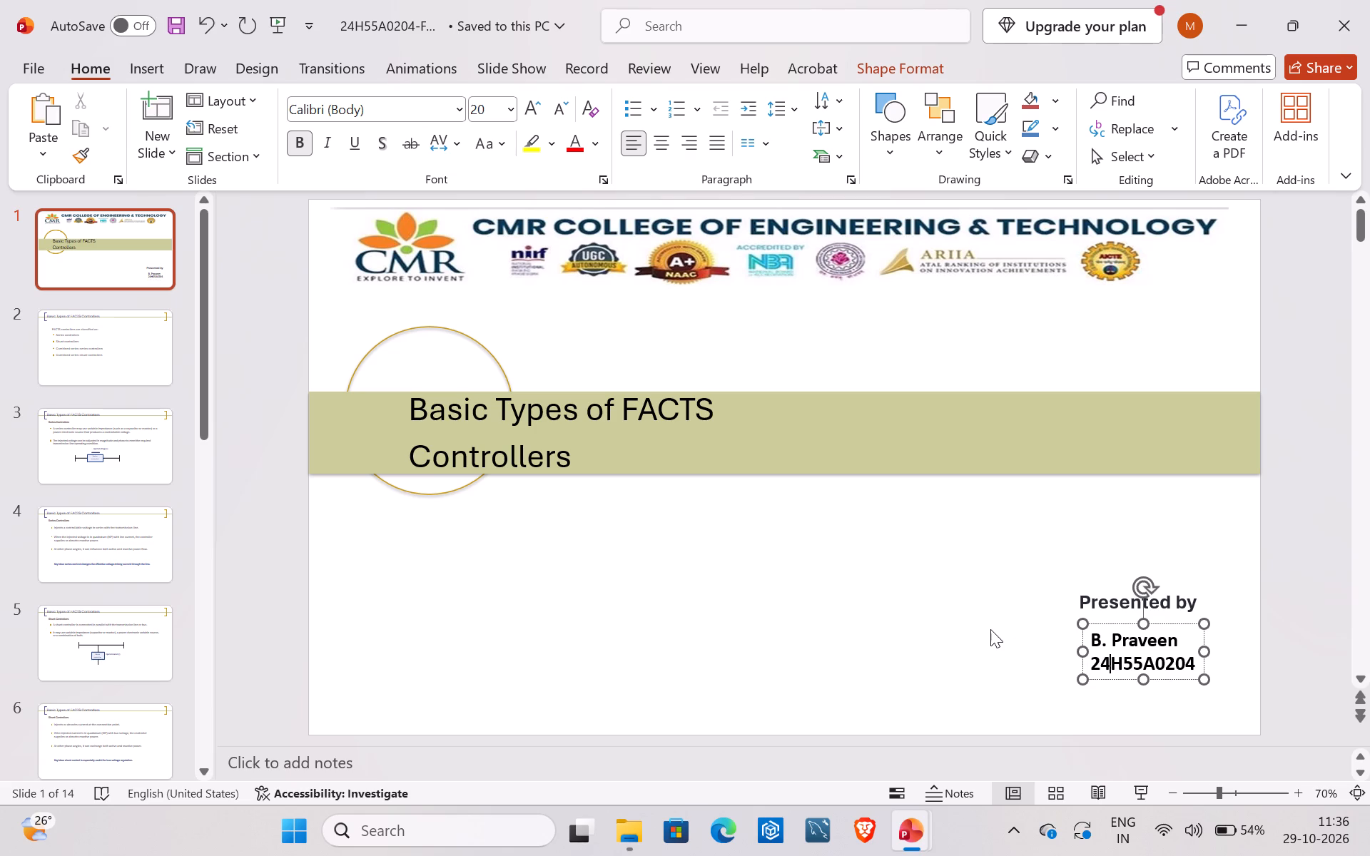
pyautogui.click(990, 629)
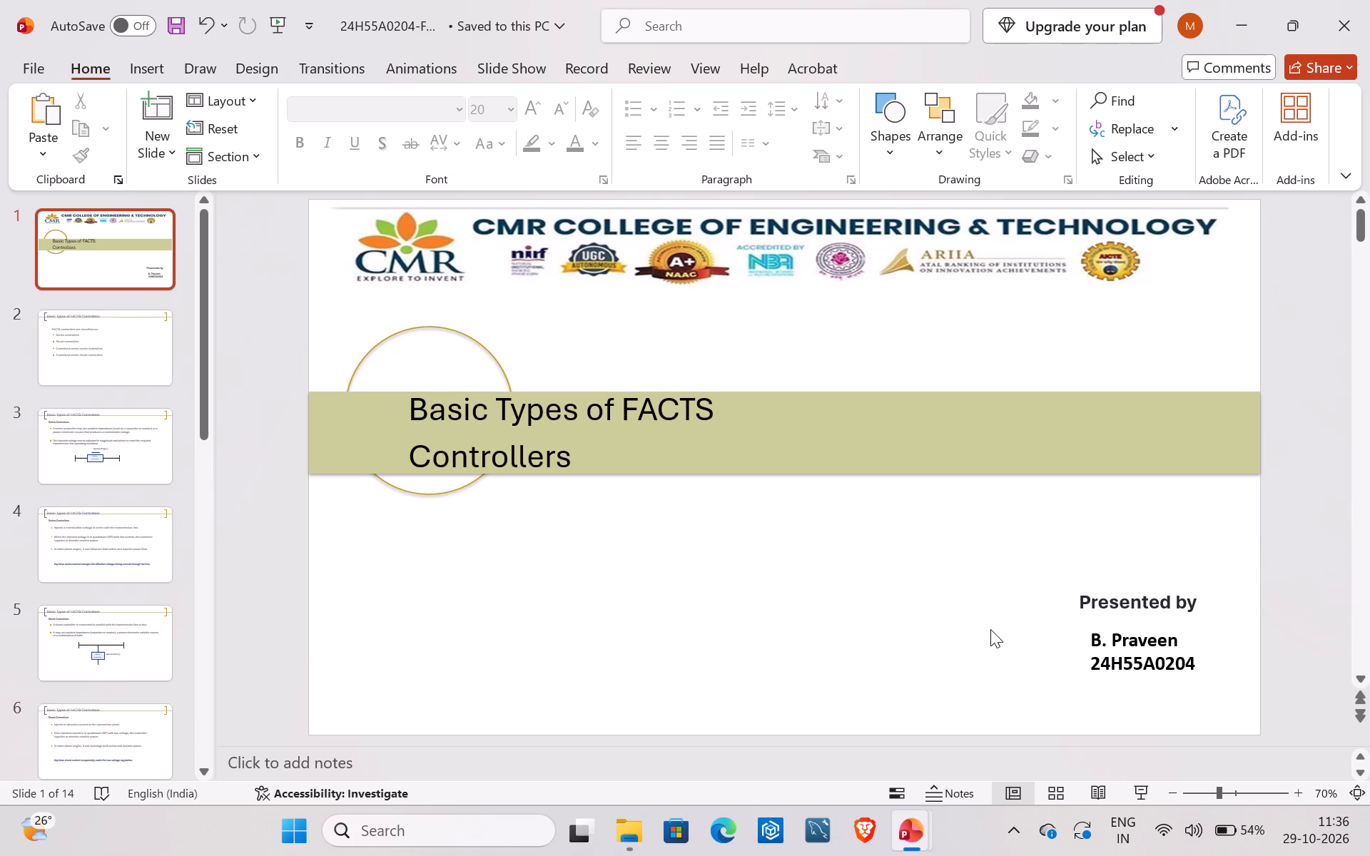
# Review the FACTS slides, mainly slides 10 to 14 on combined series–shunt controllers, controller choice and converter-based controllers.
pyautogui.scroll(-11, 990, 629)
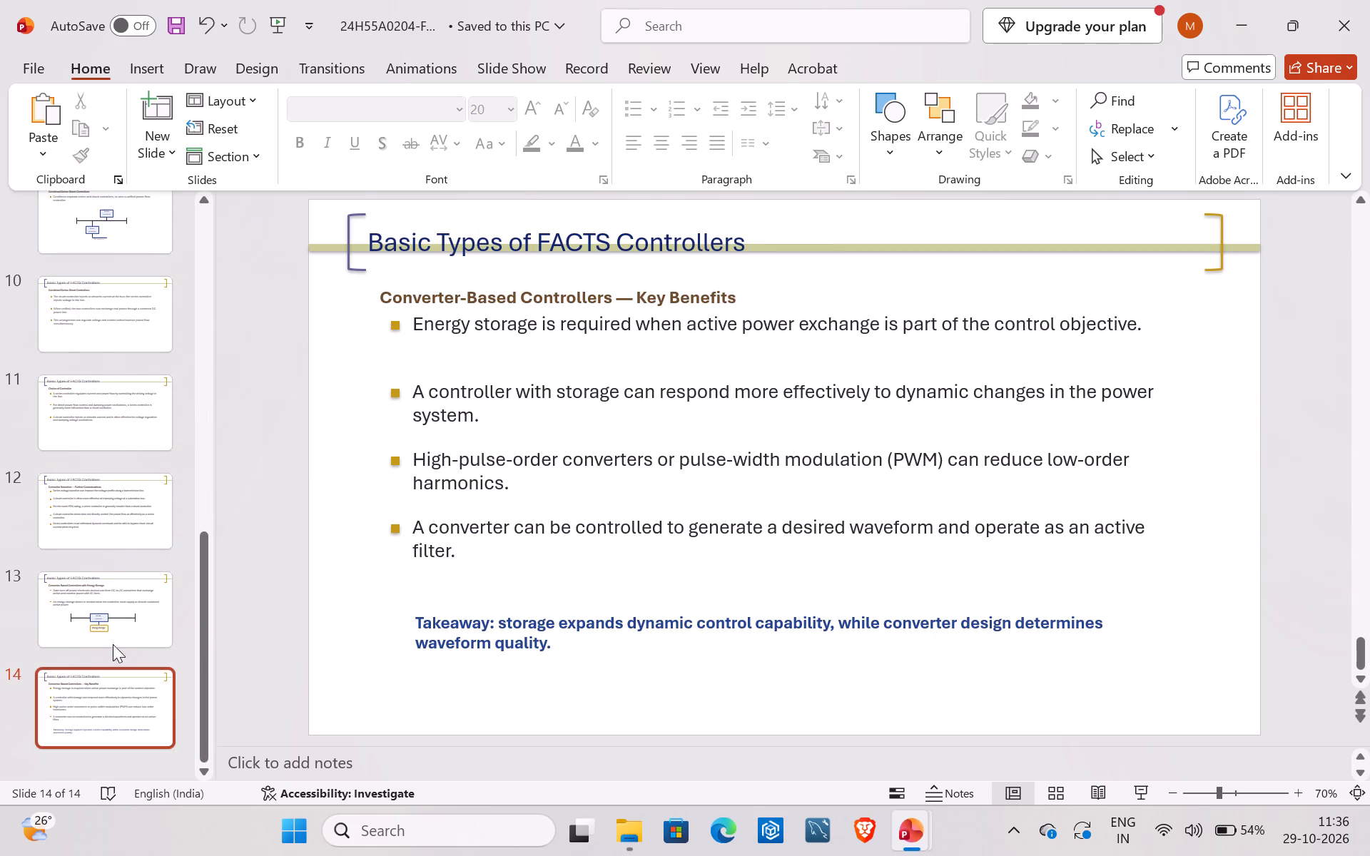
pyautogui.click(117, 490)
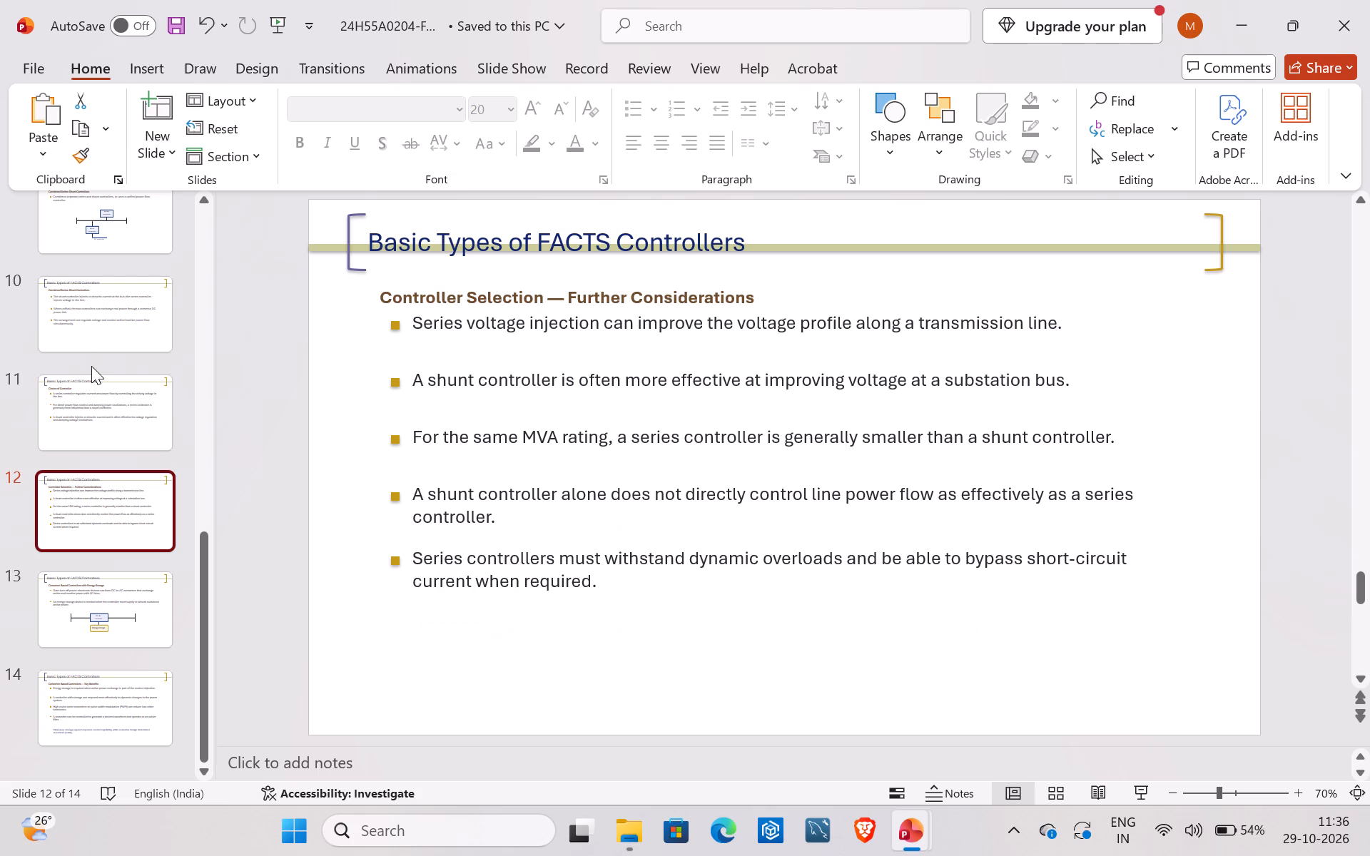
pyautogui.click(97, 391)
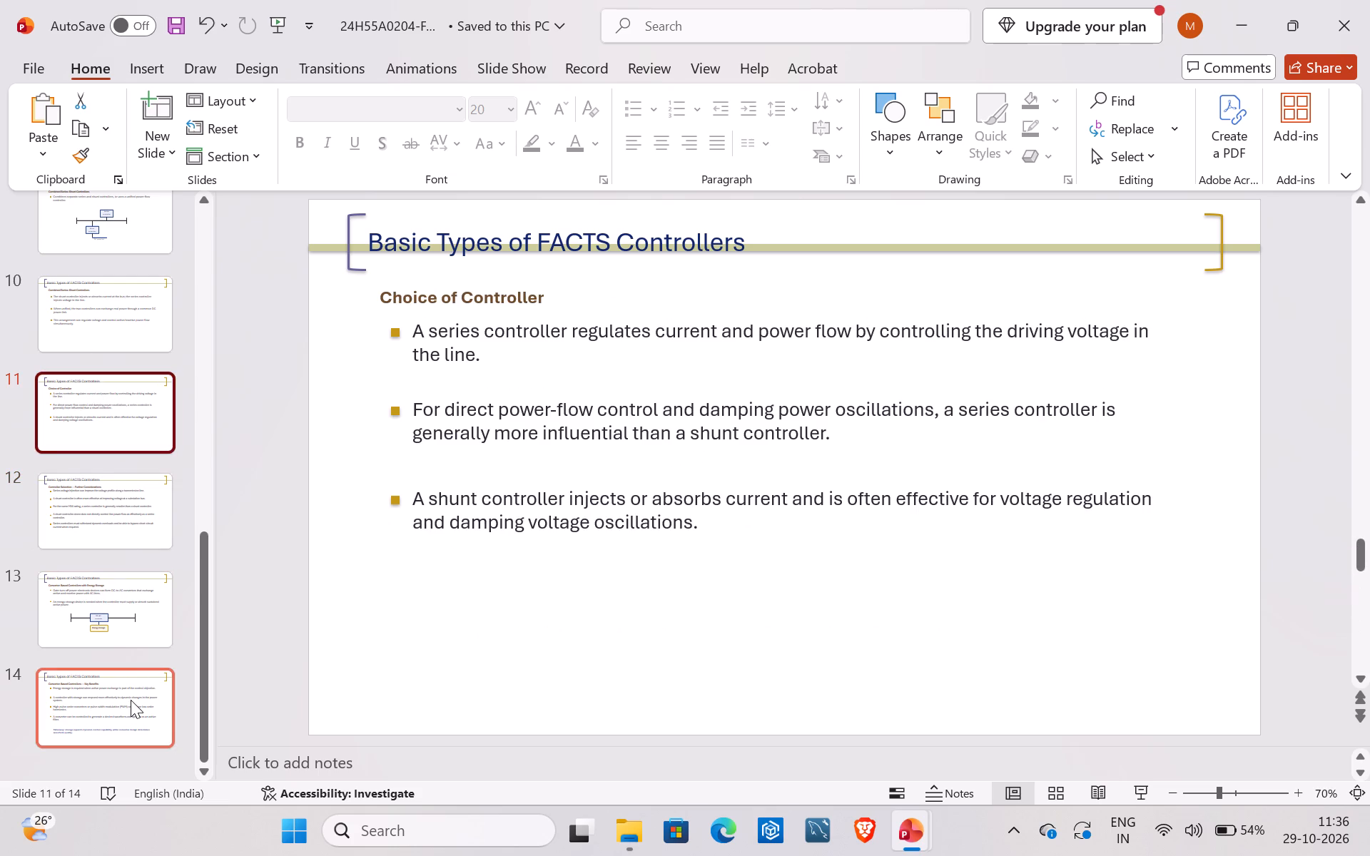
pyautogui.click(131, 700)
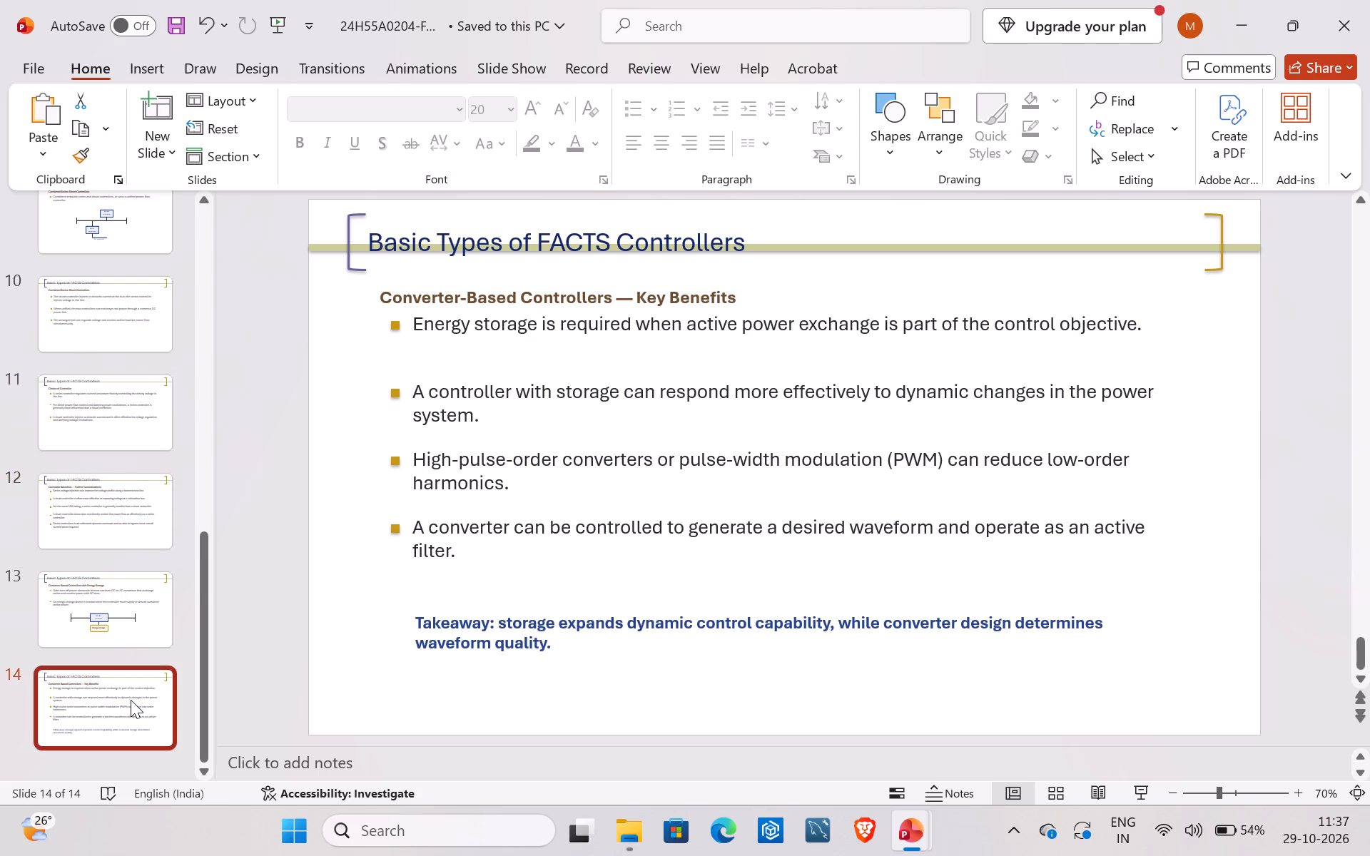
pyautogui.click(113, 621)
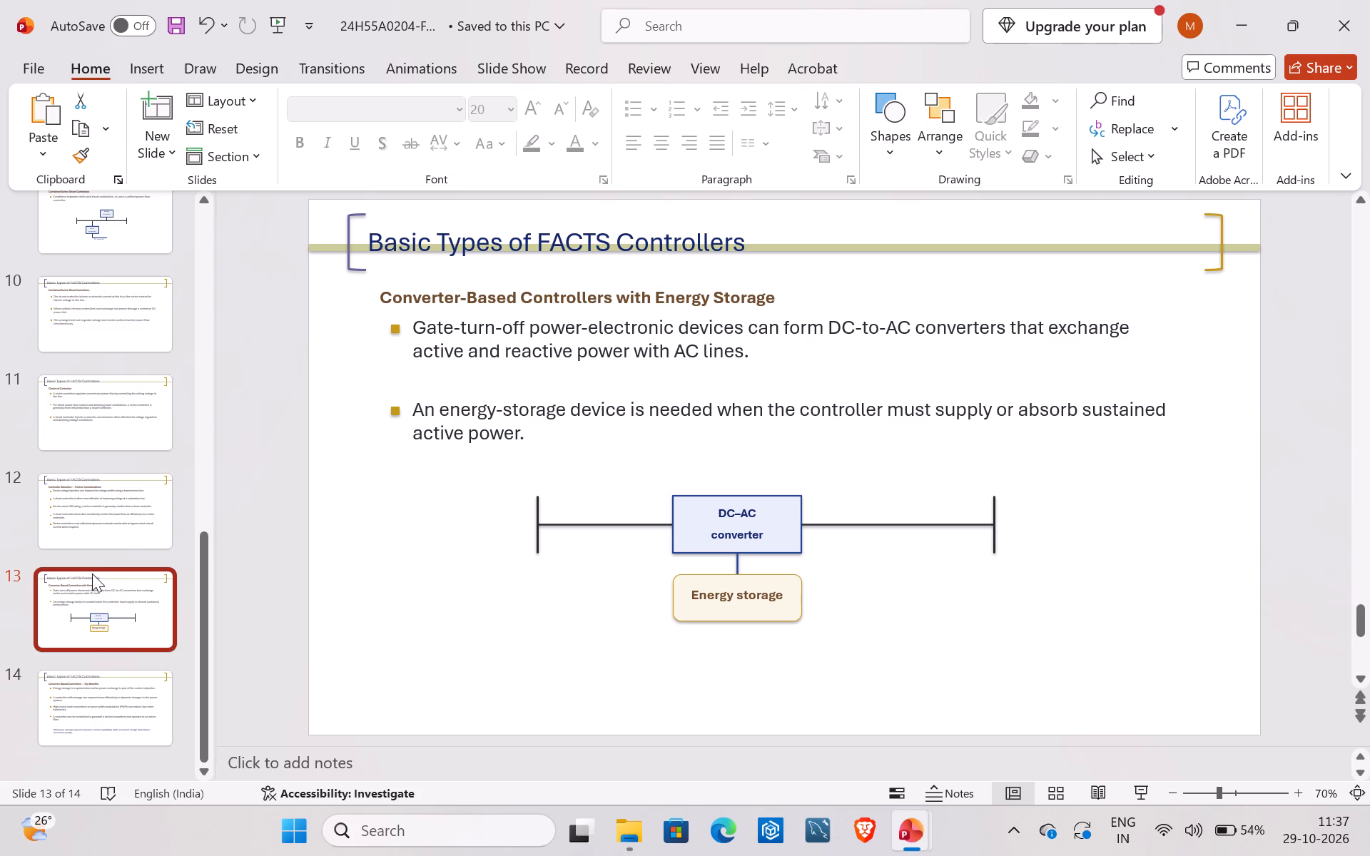
pyautogui.click(95, 534)
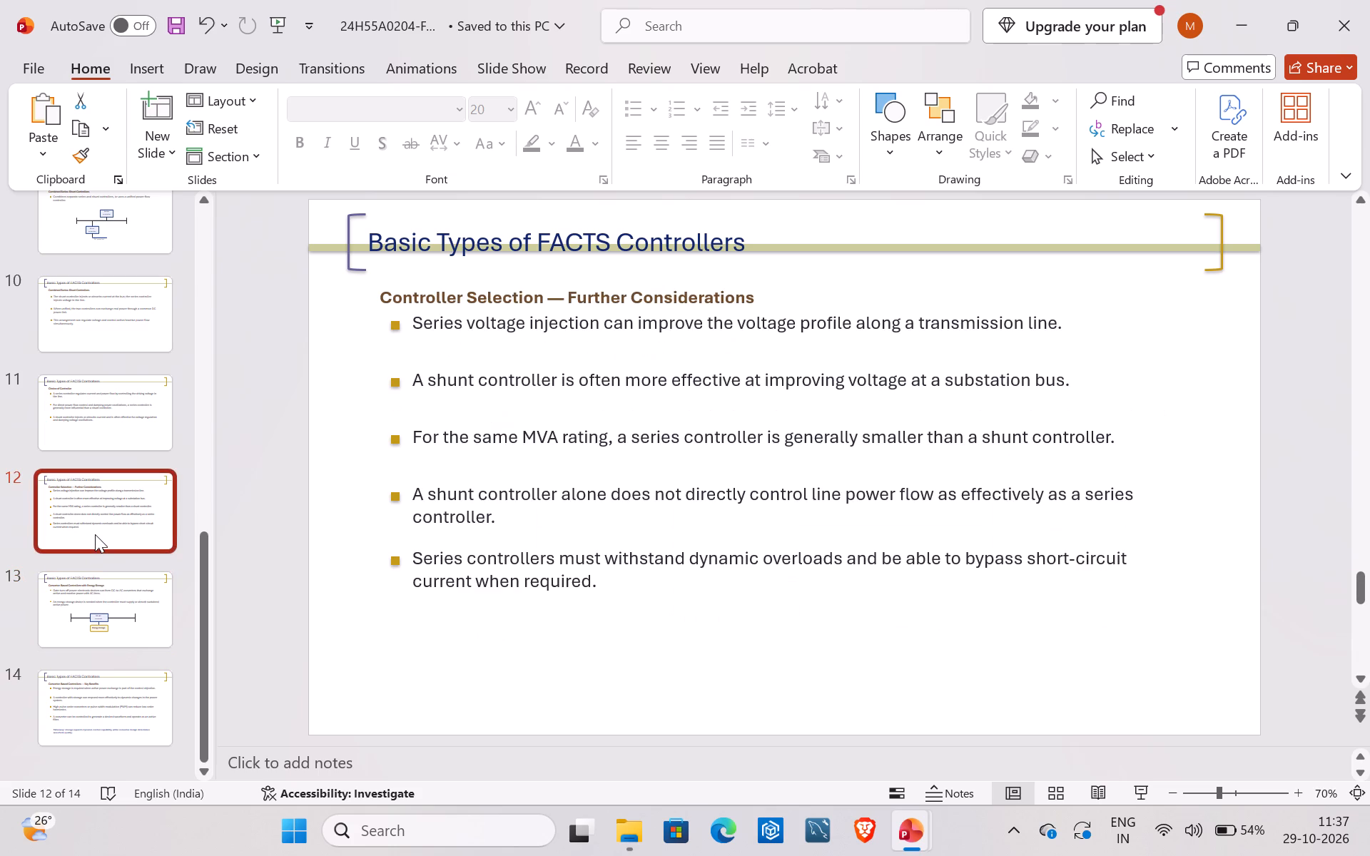
pyautogui.click(95, 392)
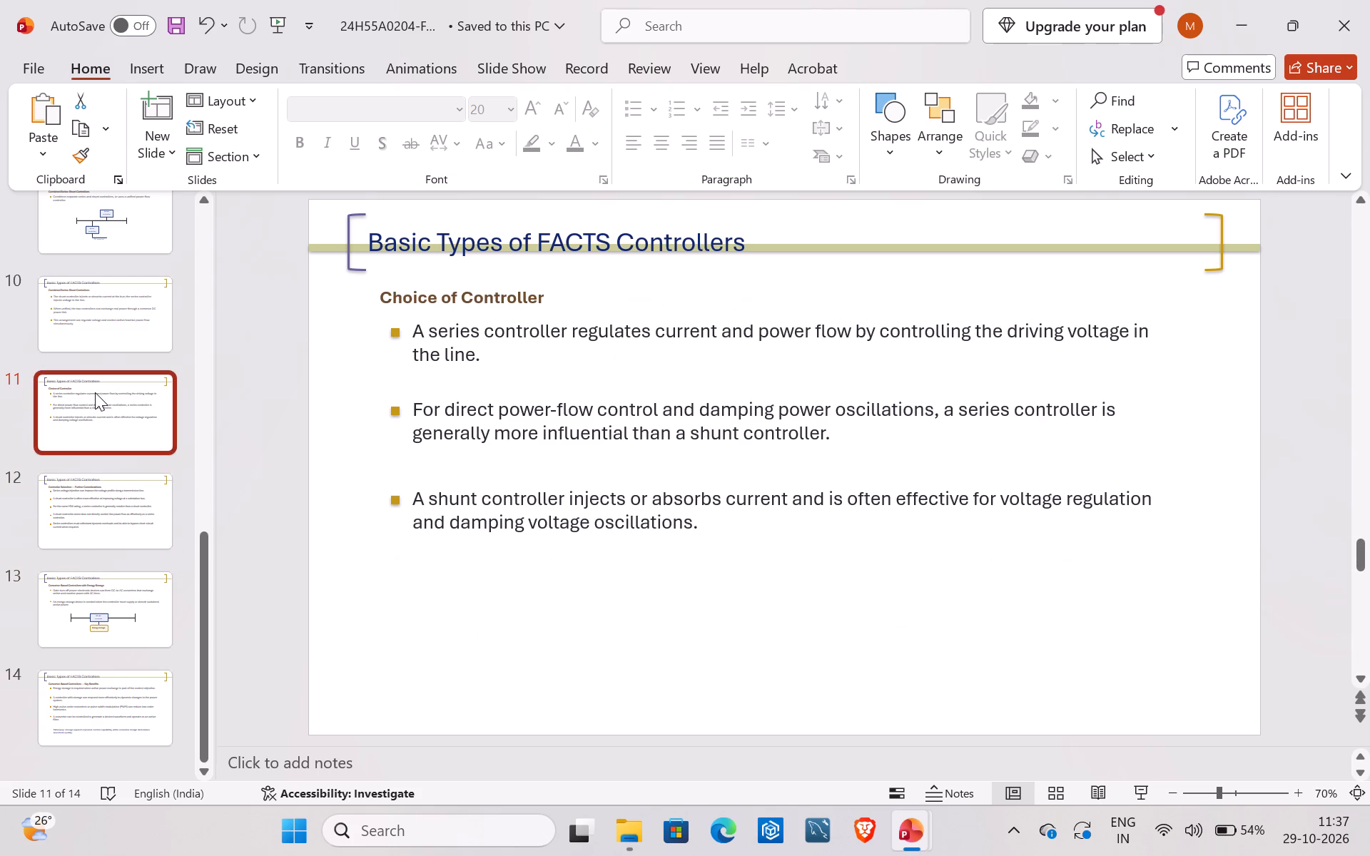
pyautogui.click(109, 322)
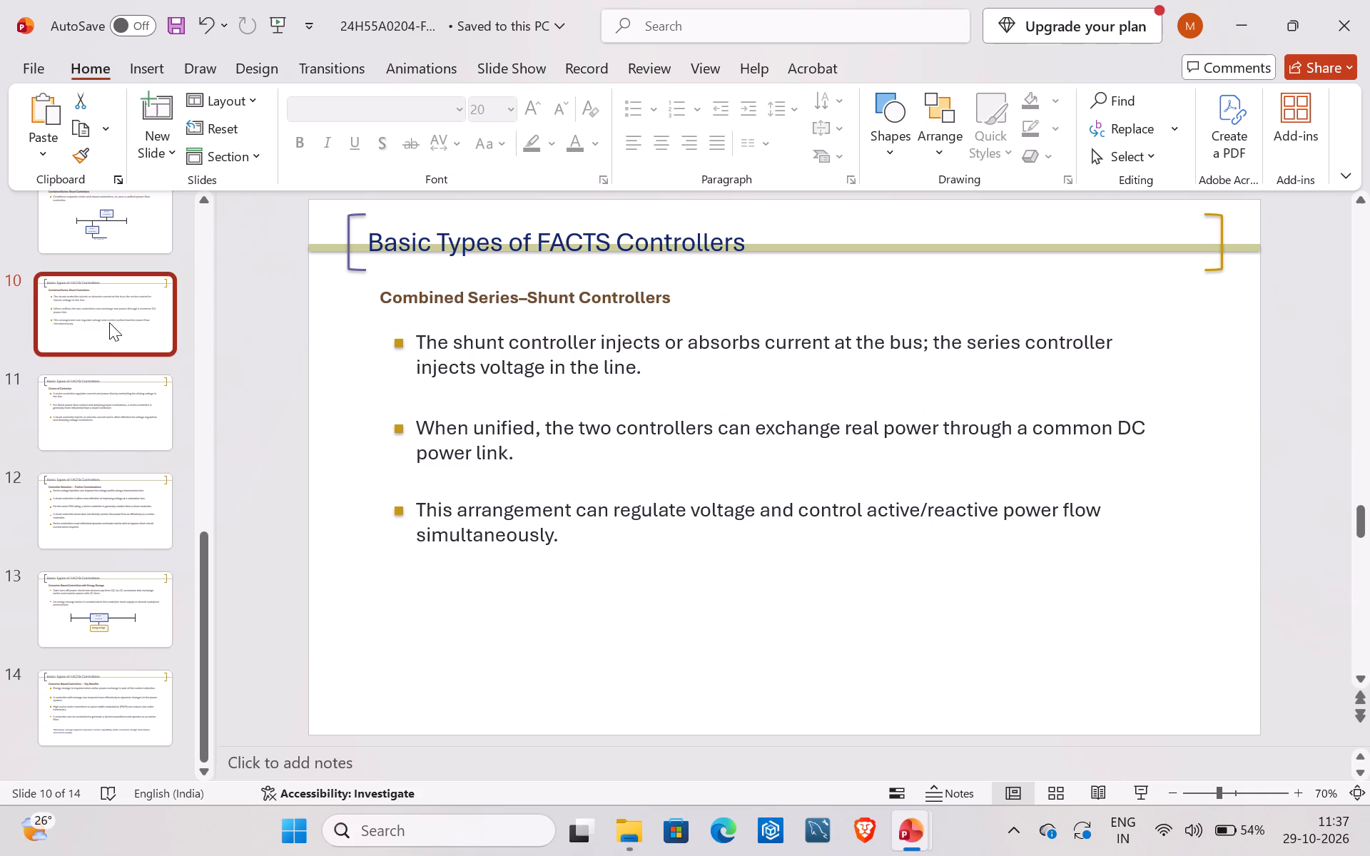
pyautogui.click(111, 403)
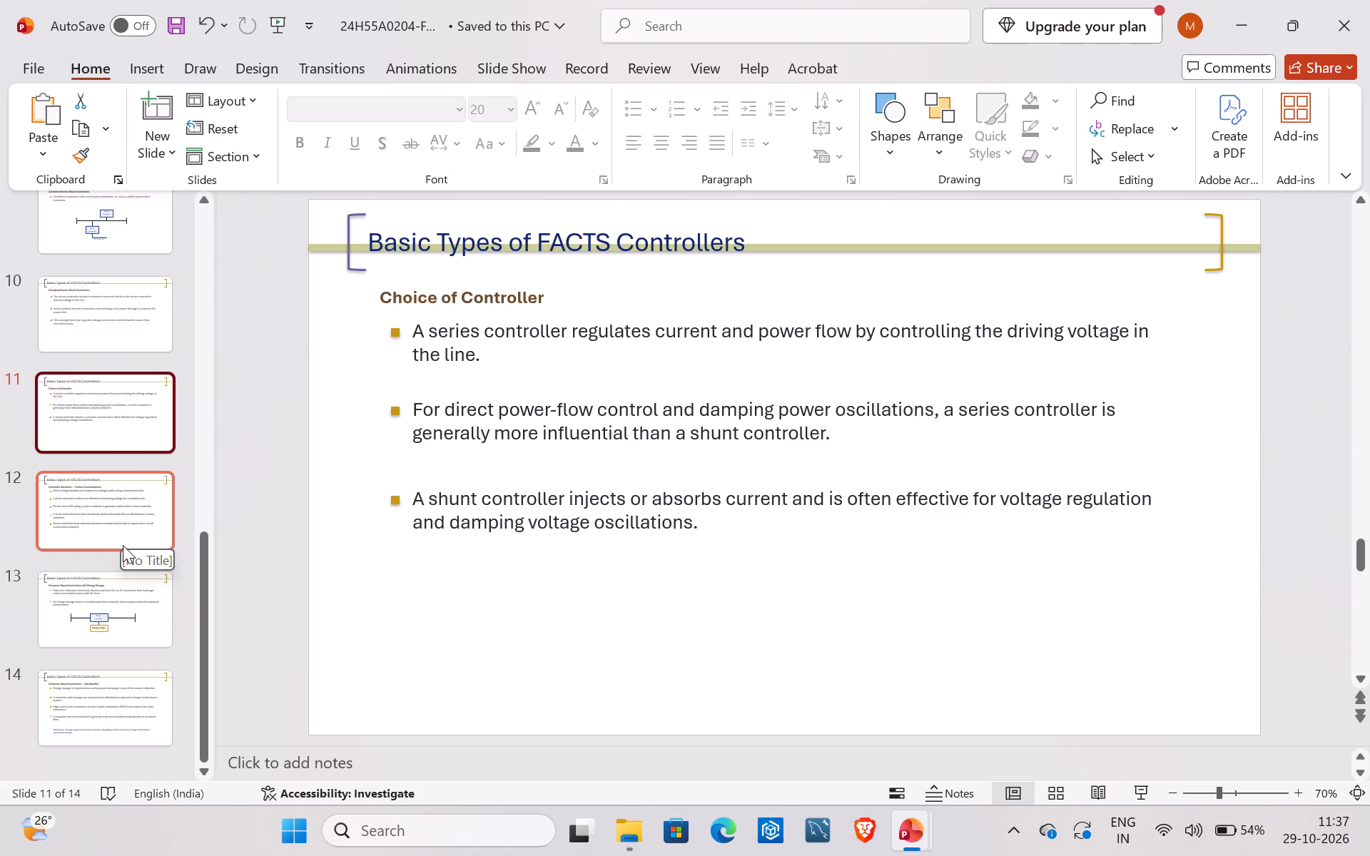
pyautogui.click(122, 613)
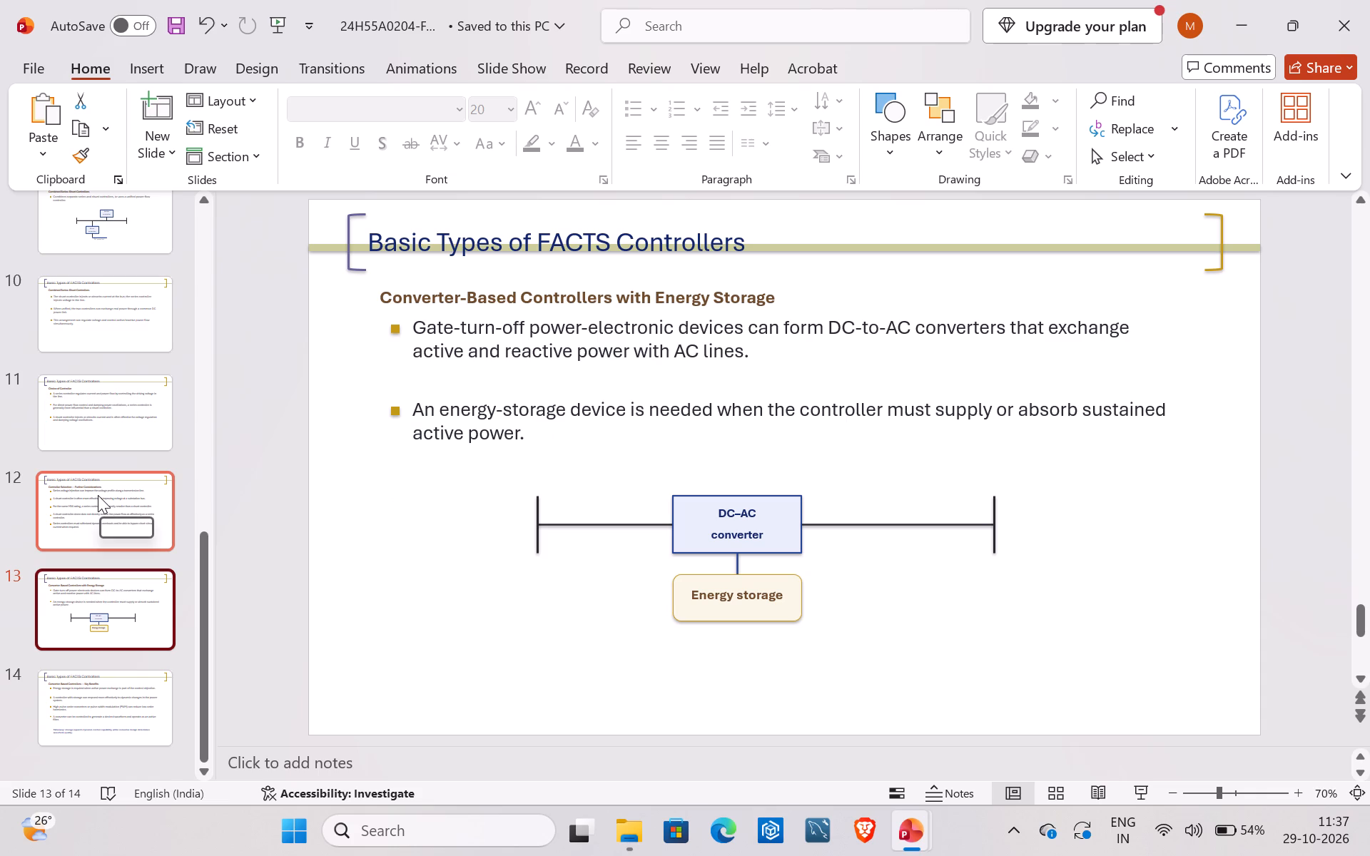
pyautogui.scroll(6, 98, 495)
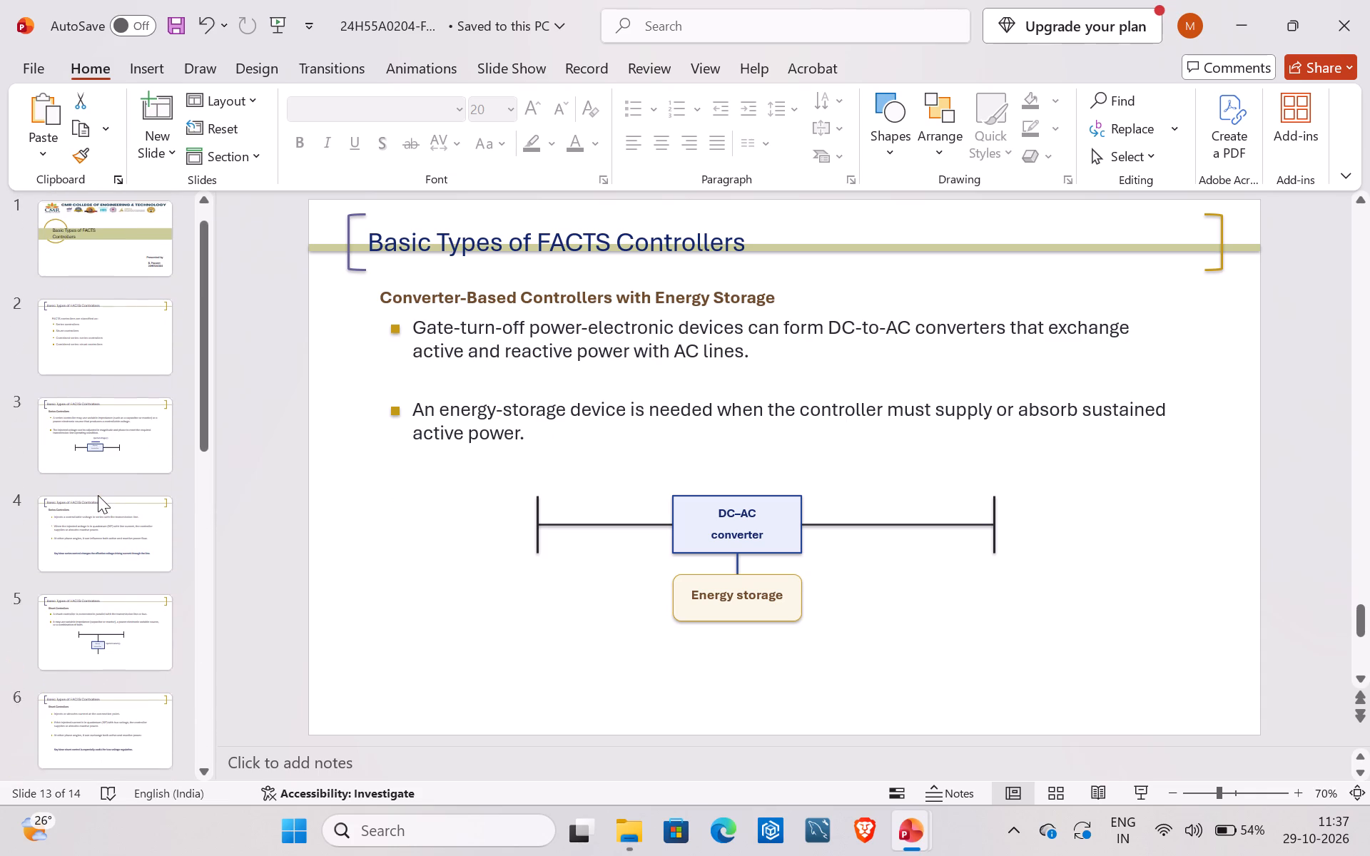
pyautogui.click(64, 319)
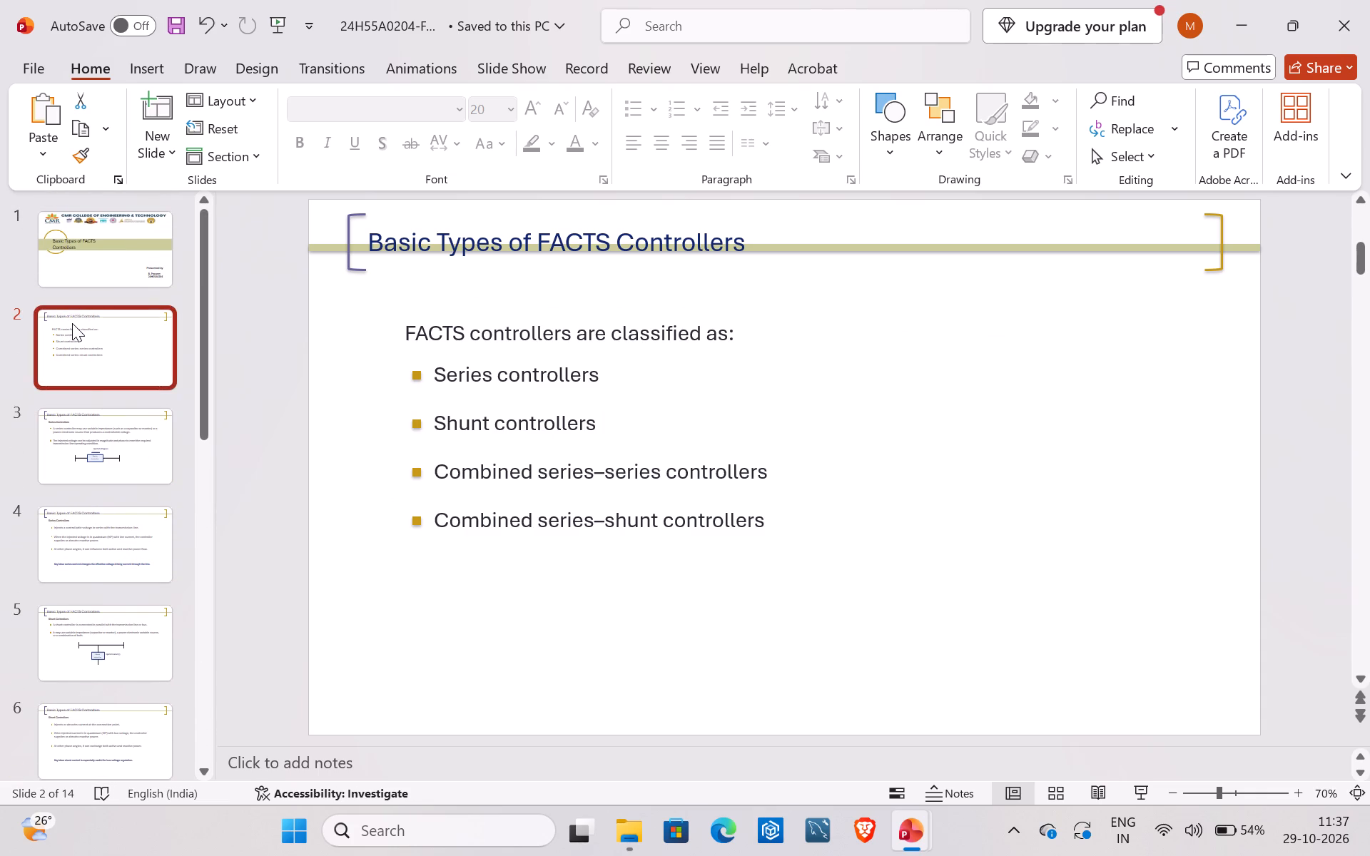
pyautogui.scroll(-4, 112, 540)
pyautogui.click(112, 540)
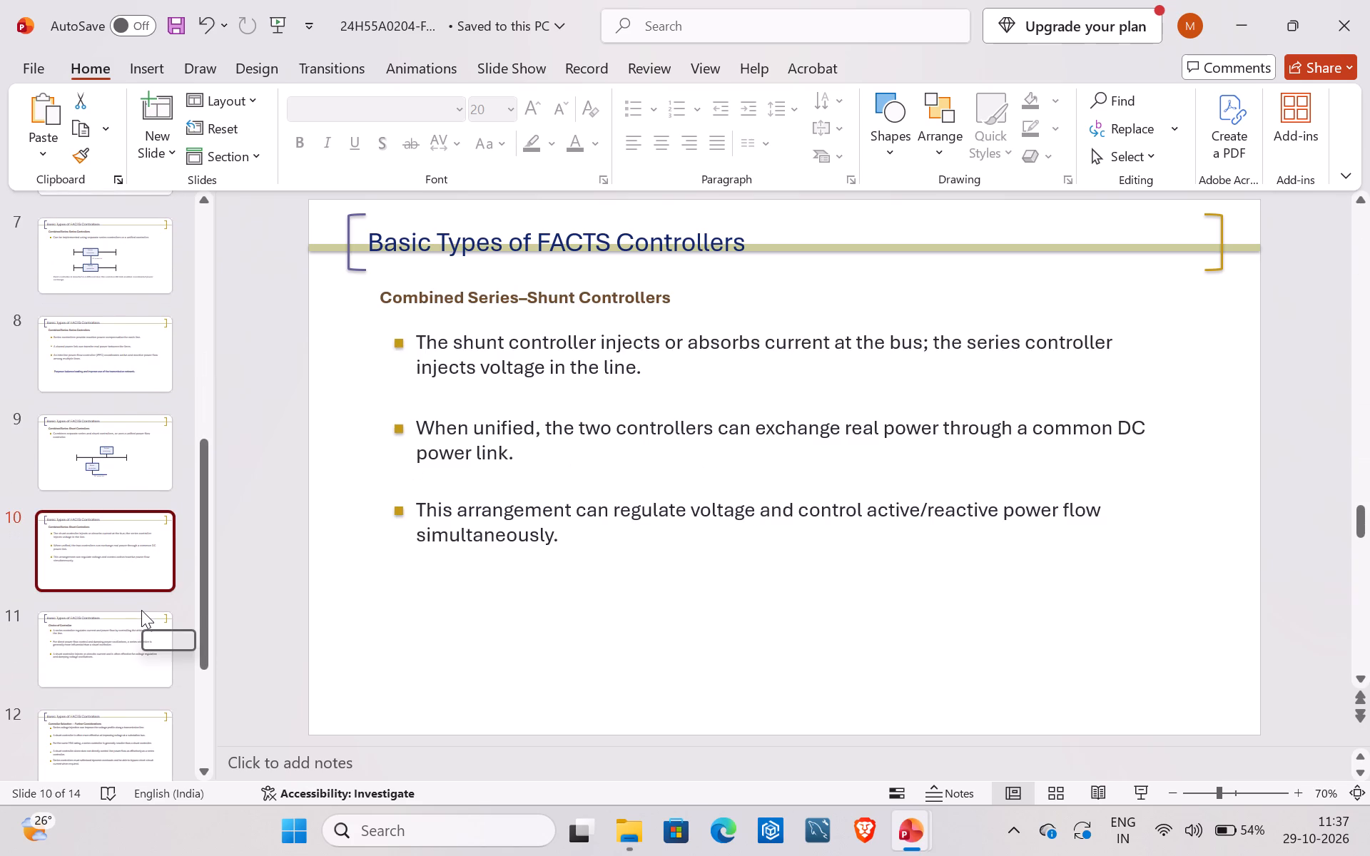
# Delete the two Converter-Based Controllers slides at the end of the deck, the energy-storage slide and the Key Benefits slide.
pyautogui.scroll(-1, 134, 721)
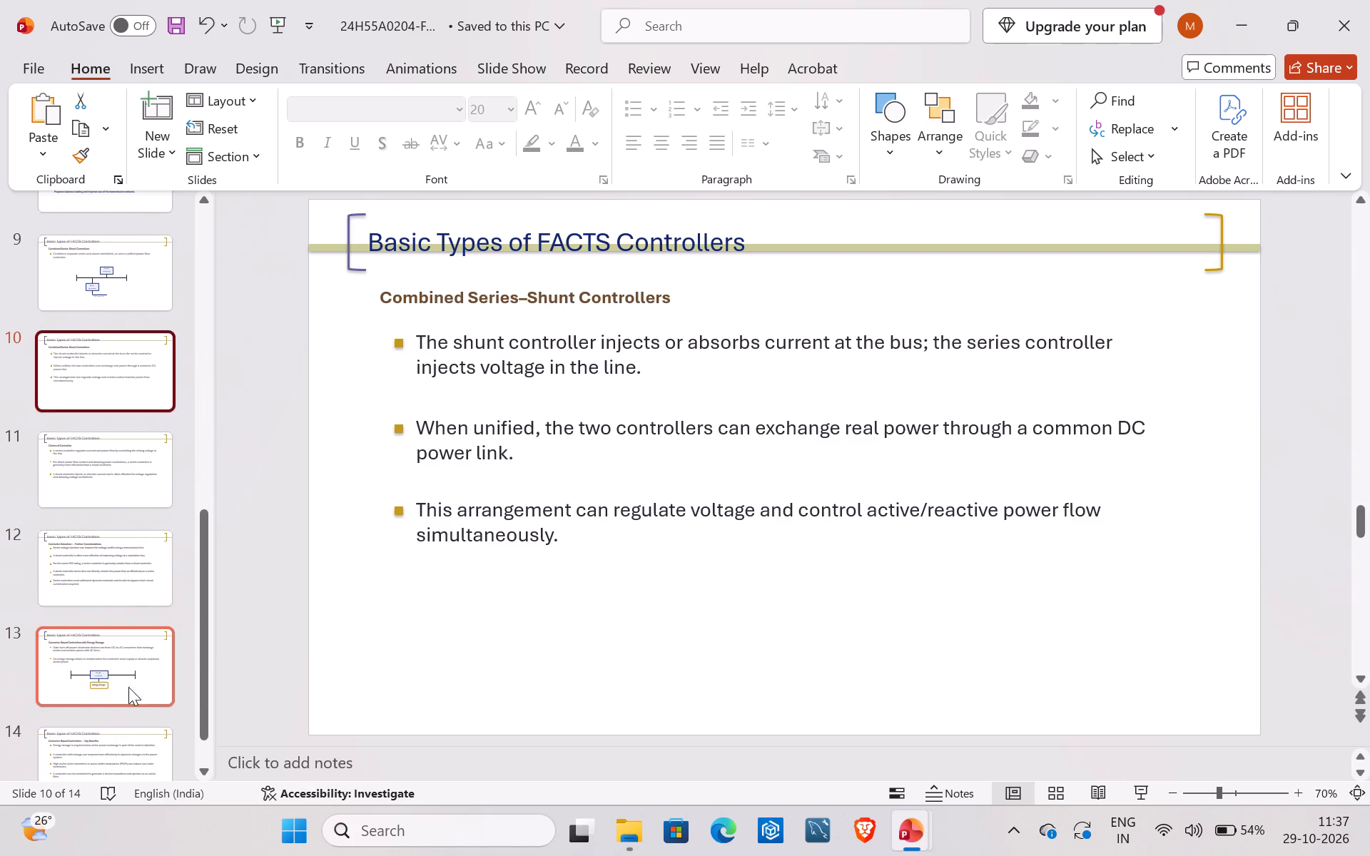
pyautogui.click(128, 684)
pyautogui.rightClick(128, 684)
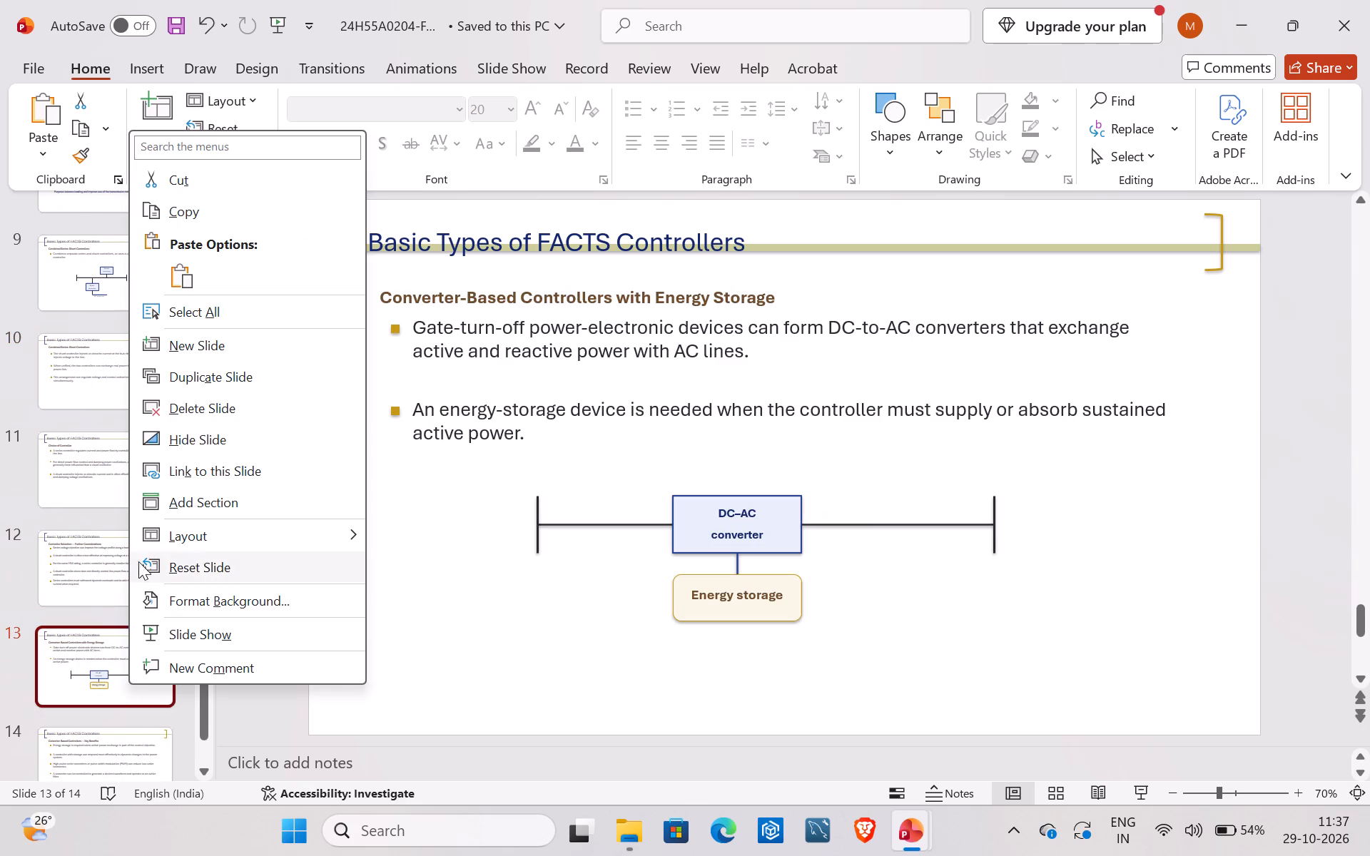
pyautogui.click(205, 399)
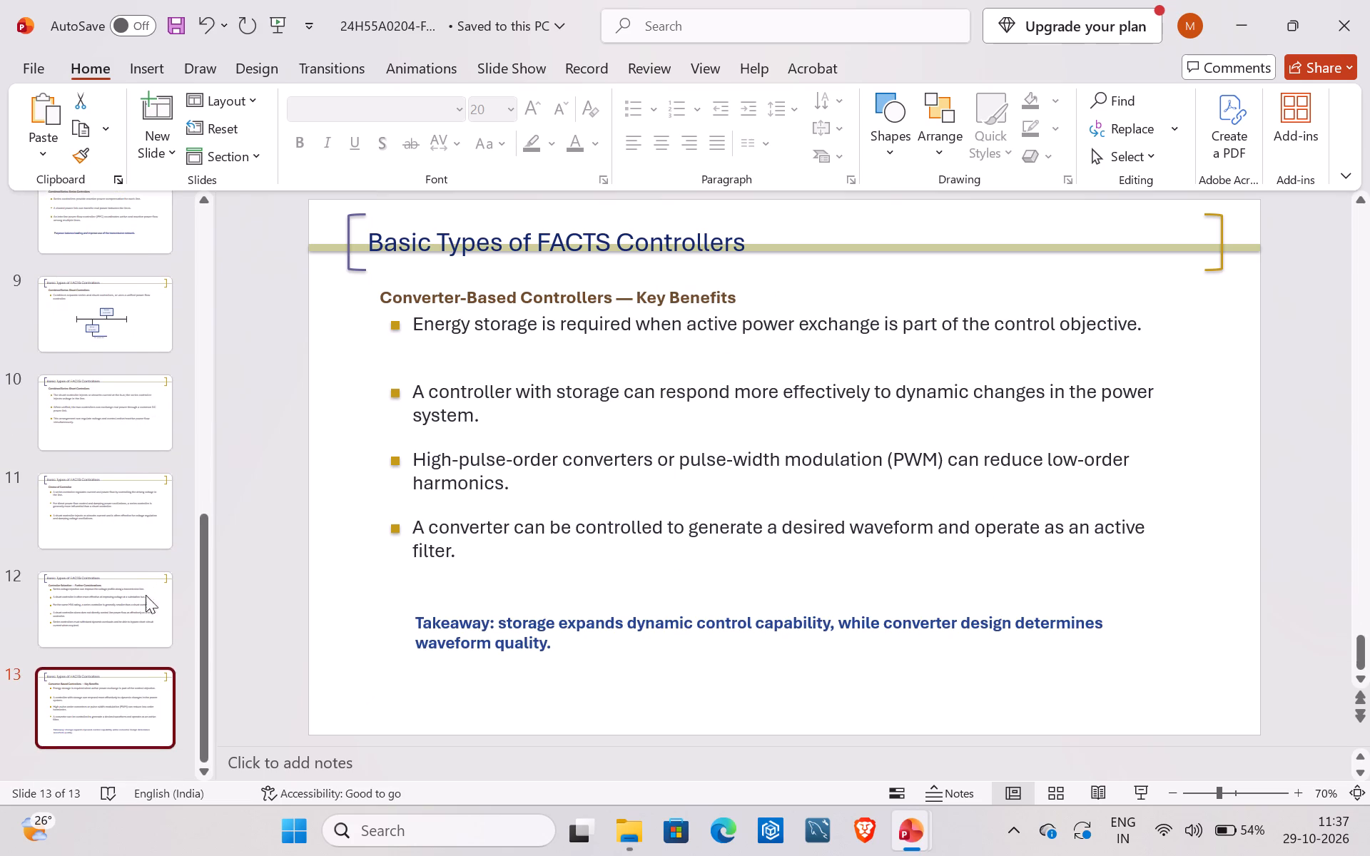
pyautogui.click(128, 707)
pyautogui.rightClick(128, 707)
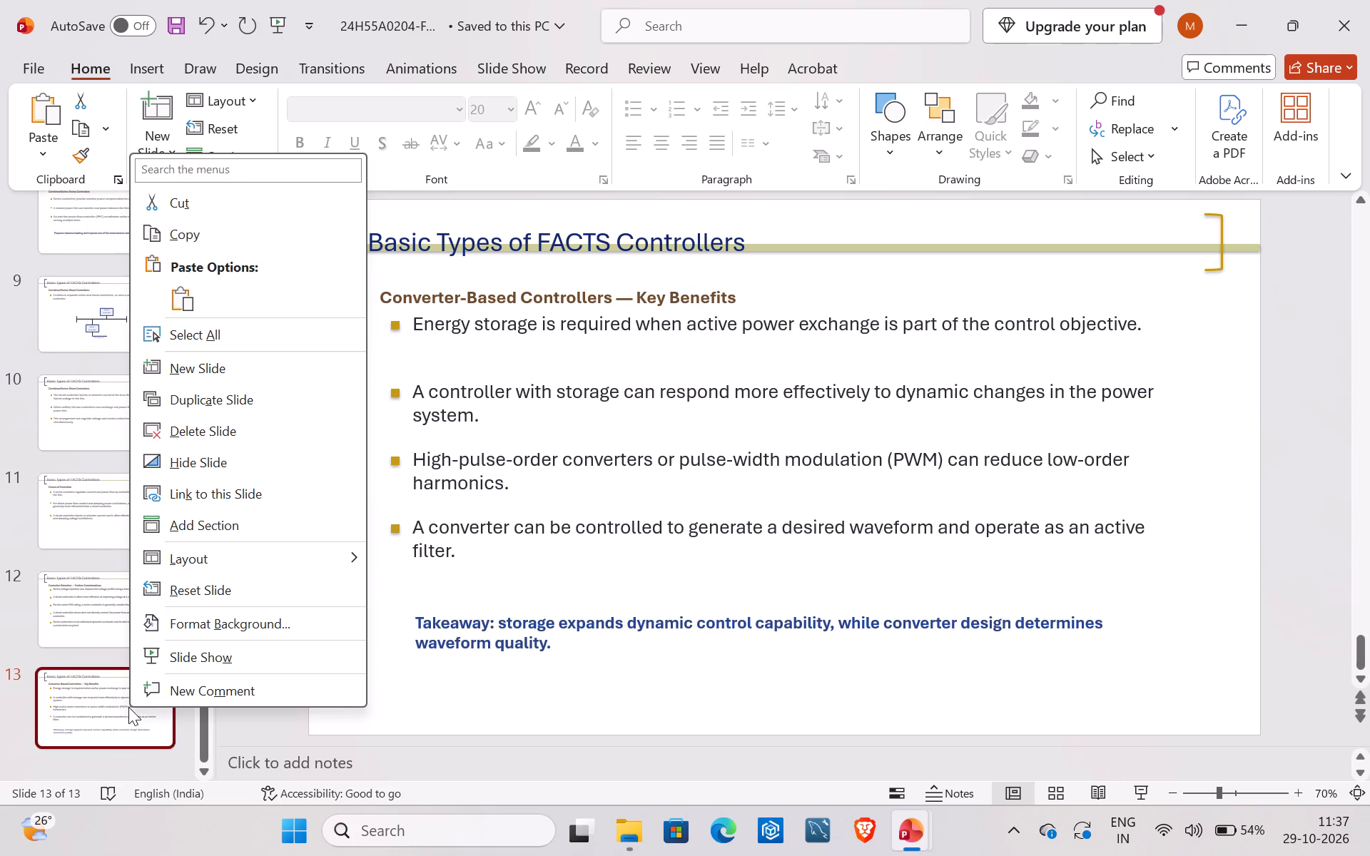
pyautogui.click(165, 435)
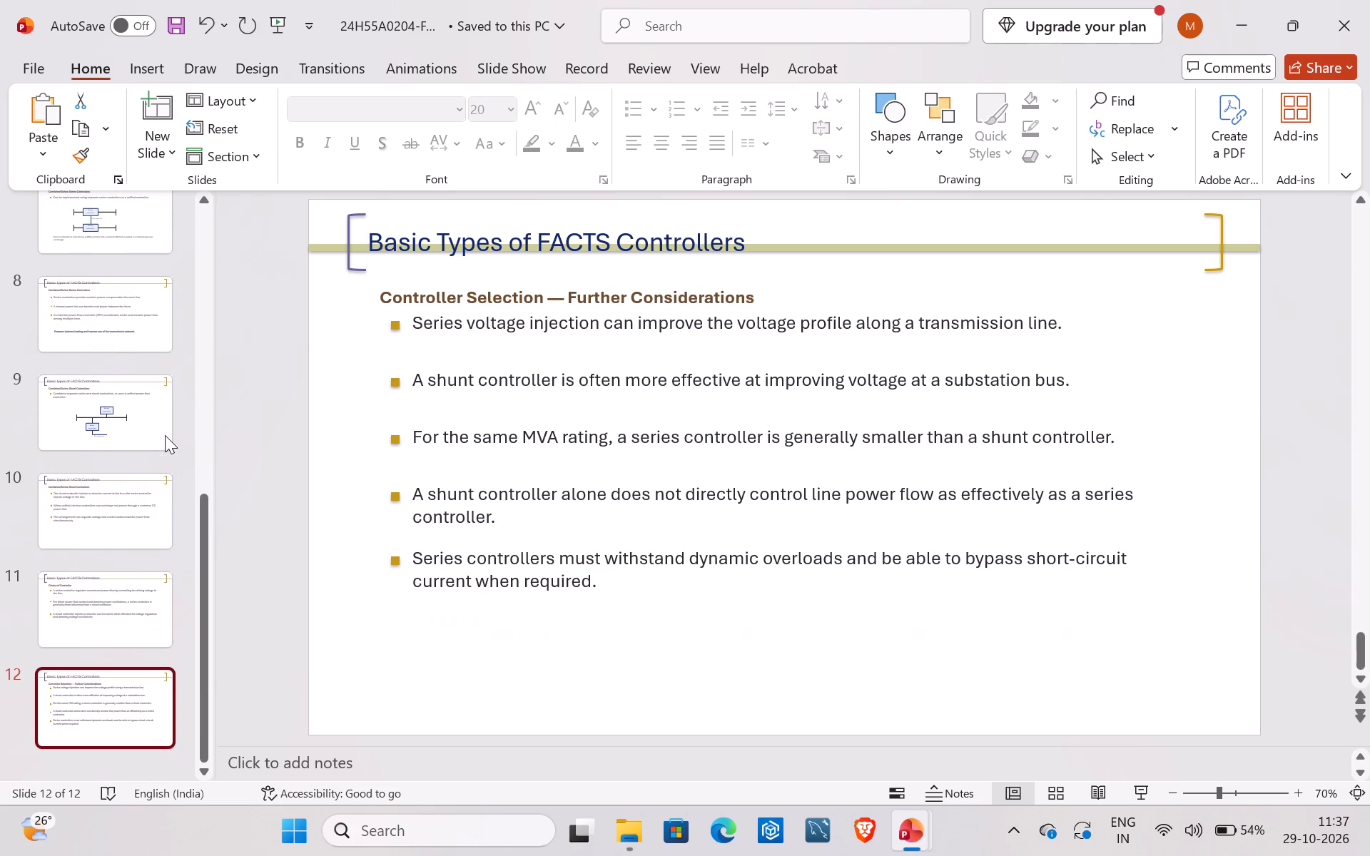
# Check the remaining closing slides and delete the last one, "Controller Selection — Further Considerations".
pyautogui.scroll(-2, 136, 645)
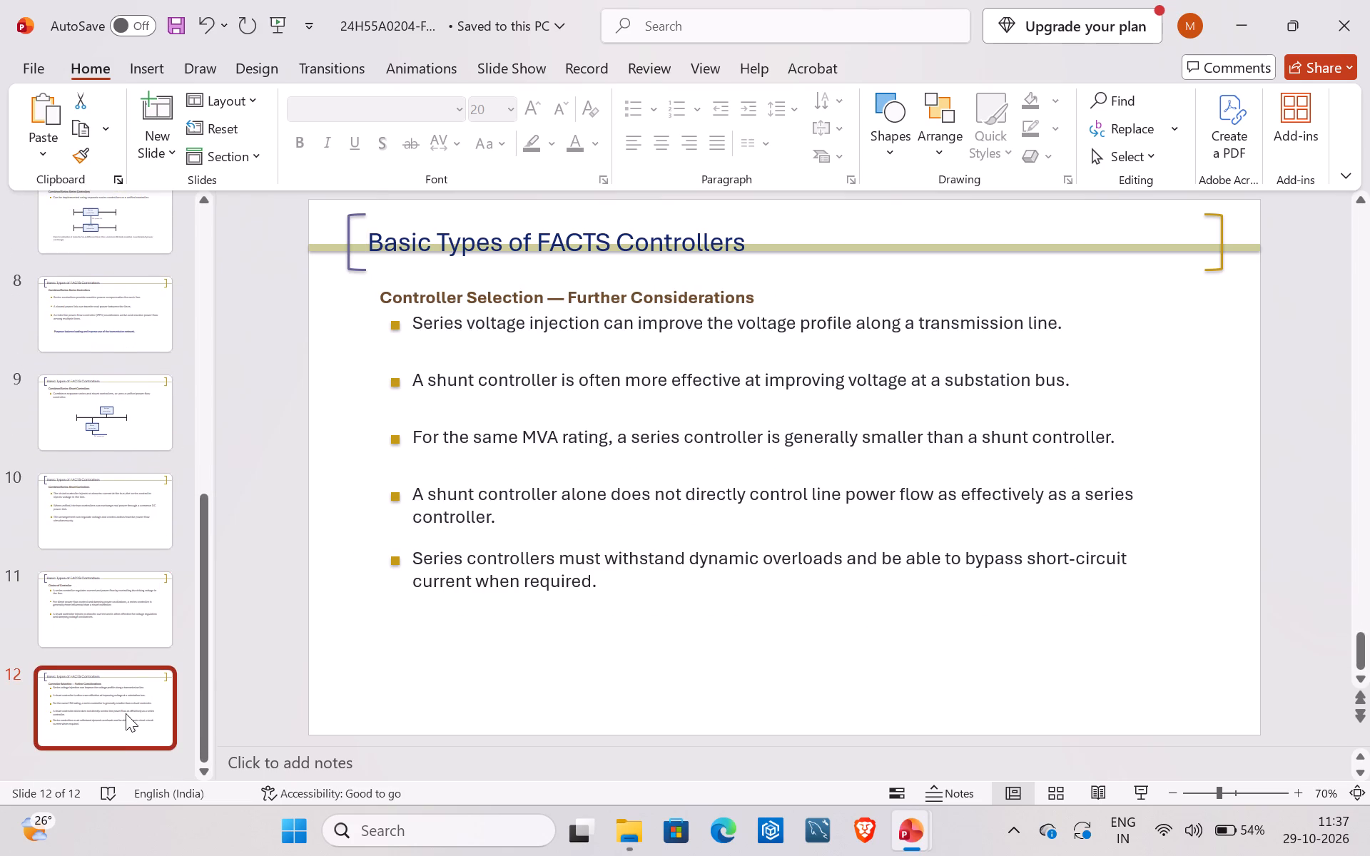
pyautogui.click(125, 727)
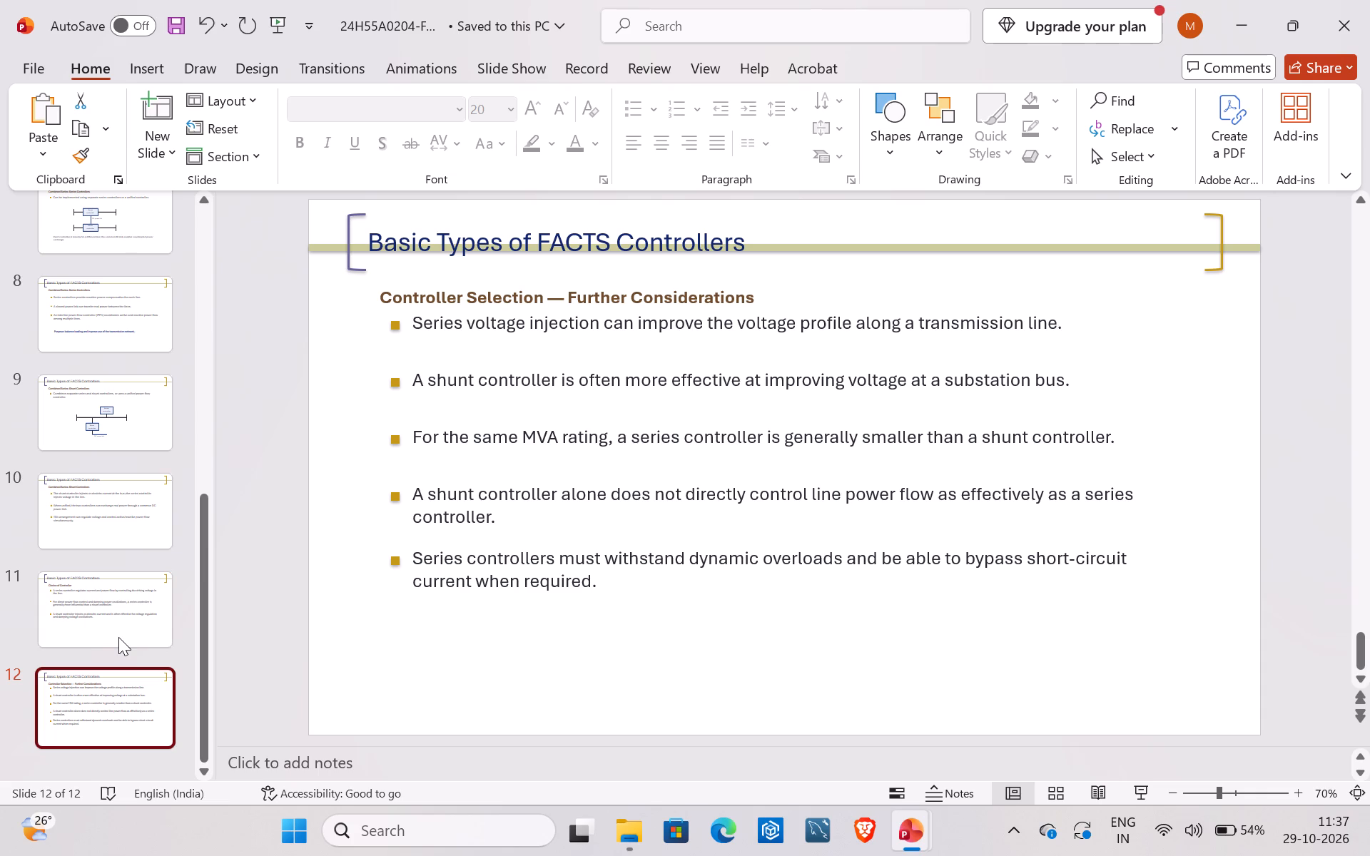
pyautogui.click(111, 610)
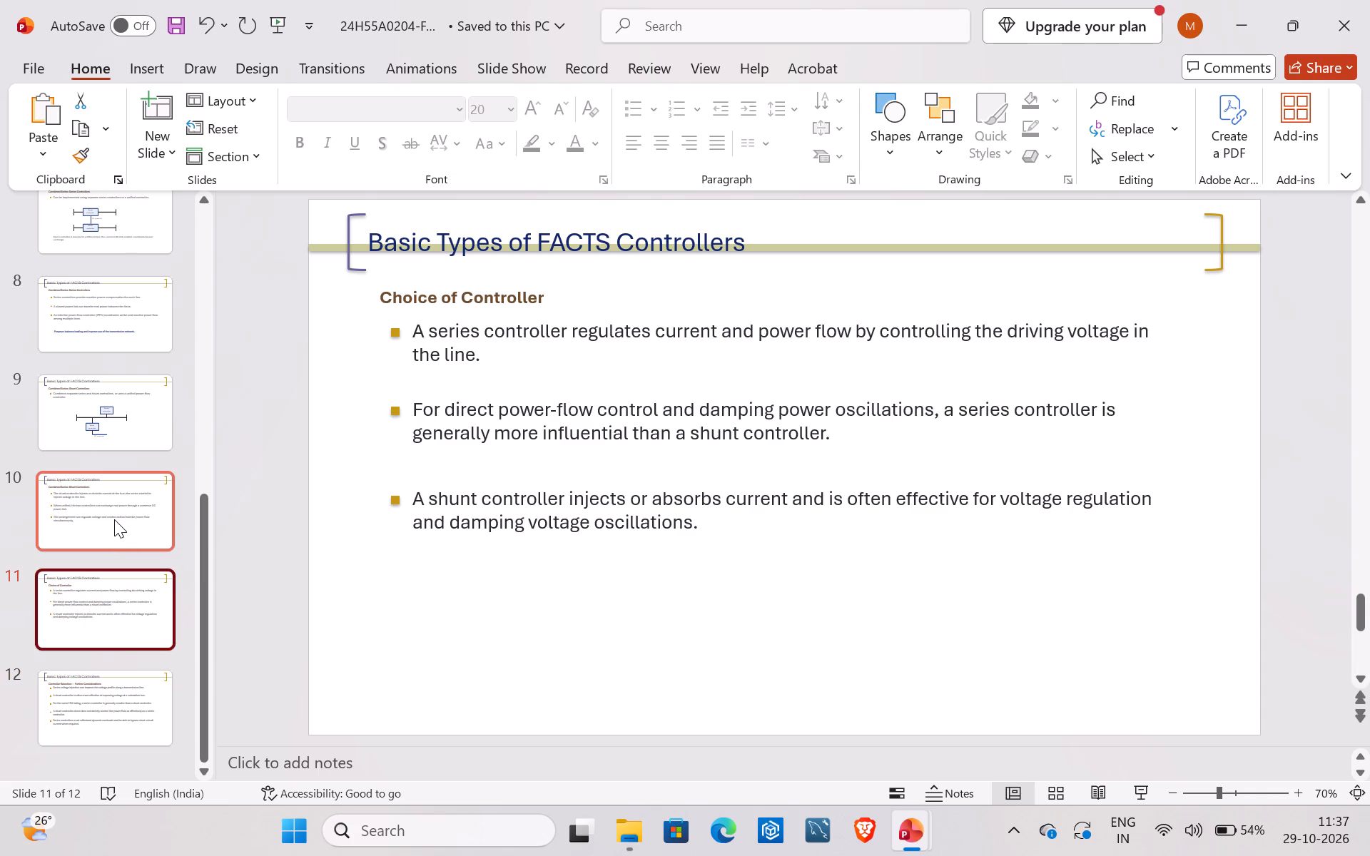
pyautogui.click(114, 519)
pyautogui.click(123, 686)
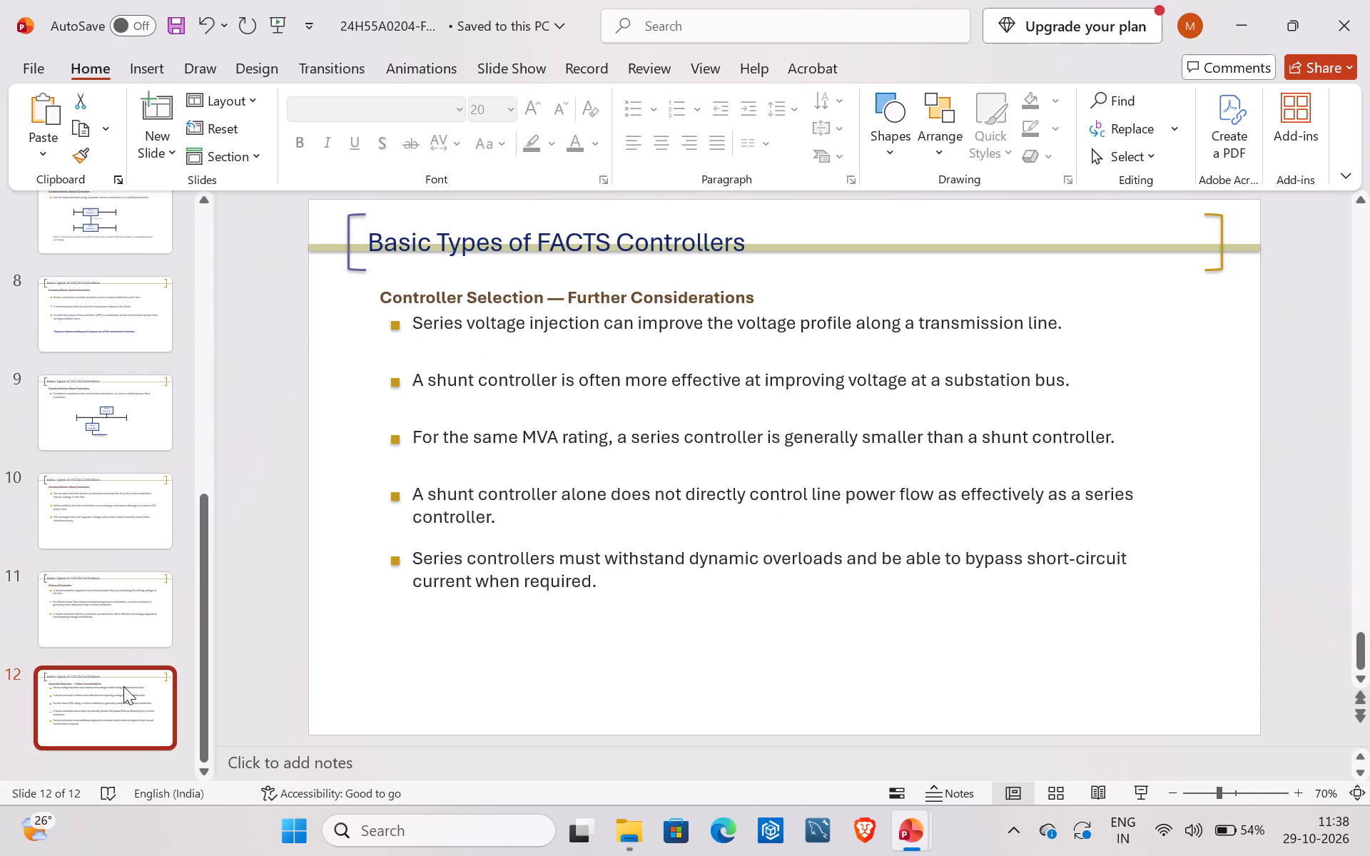
pyautogui.rightClick(123, 686)
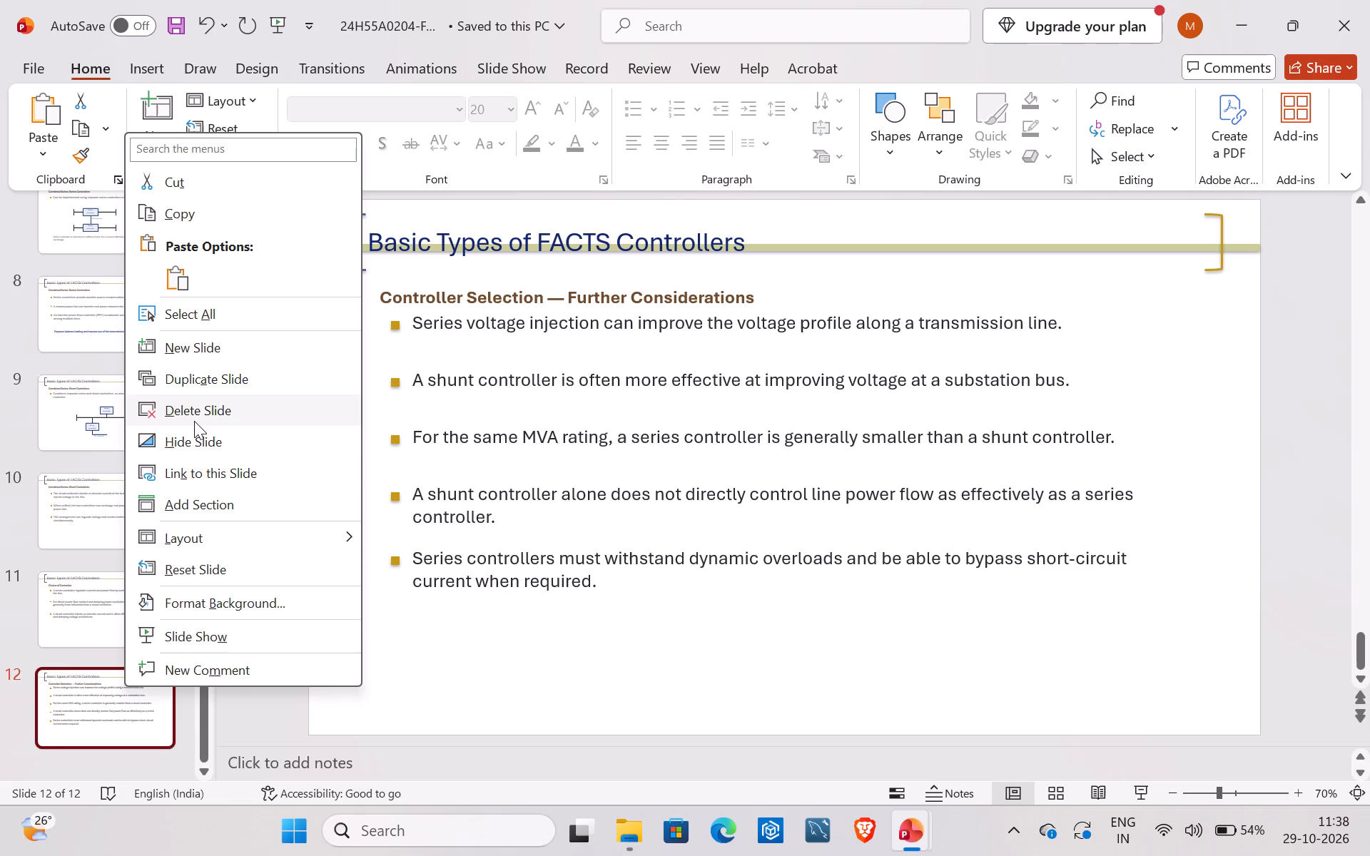
pyautogui.click(194, 421)
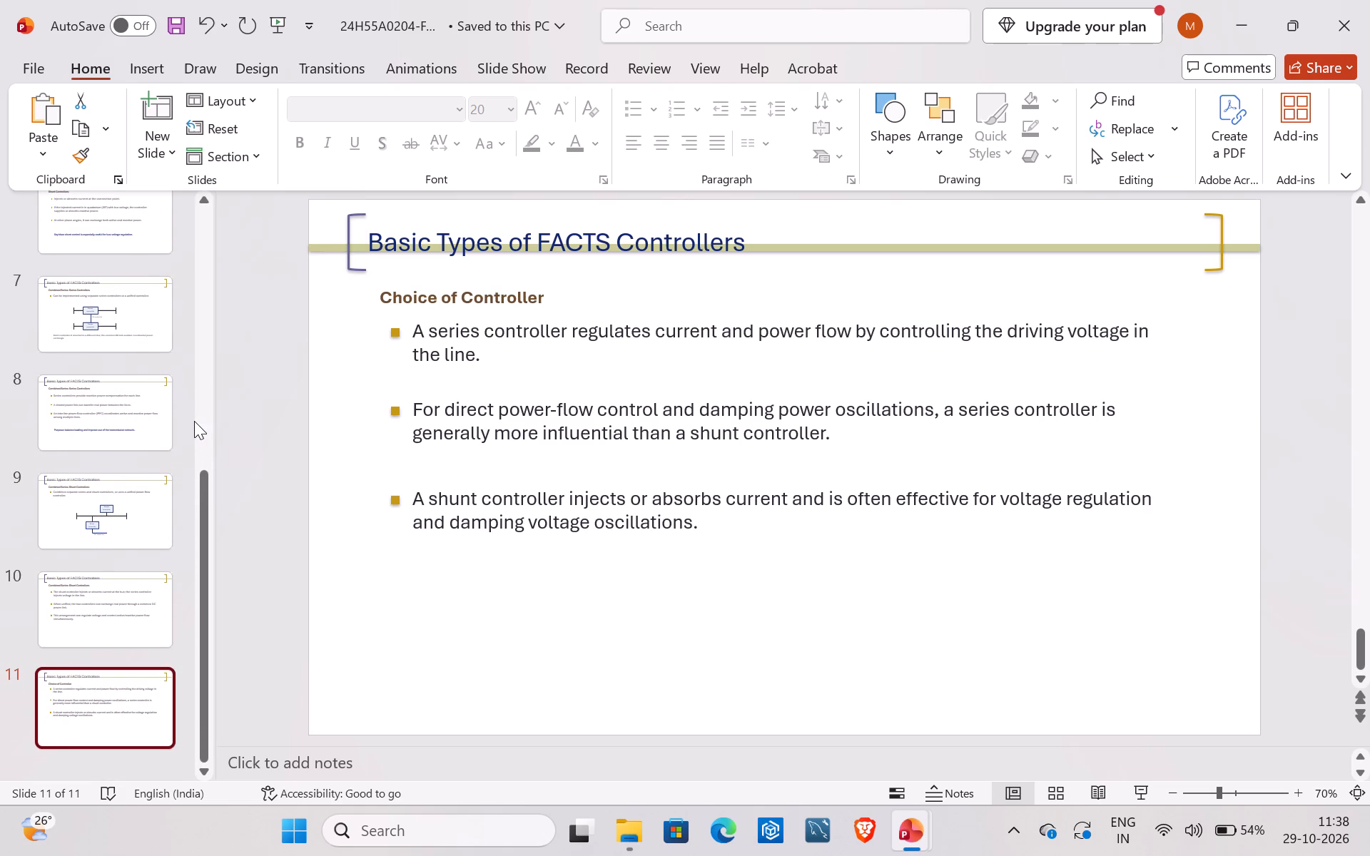
# Look back through slides 10 to 7 on the combined series–shunt and series–series controllers and the start of the deck.
pyautogui.click(105, 619)
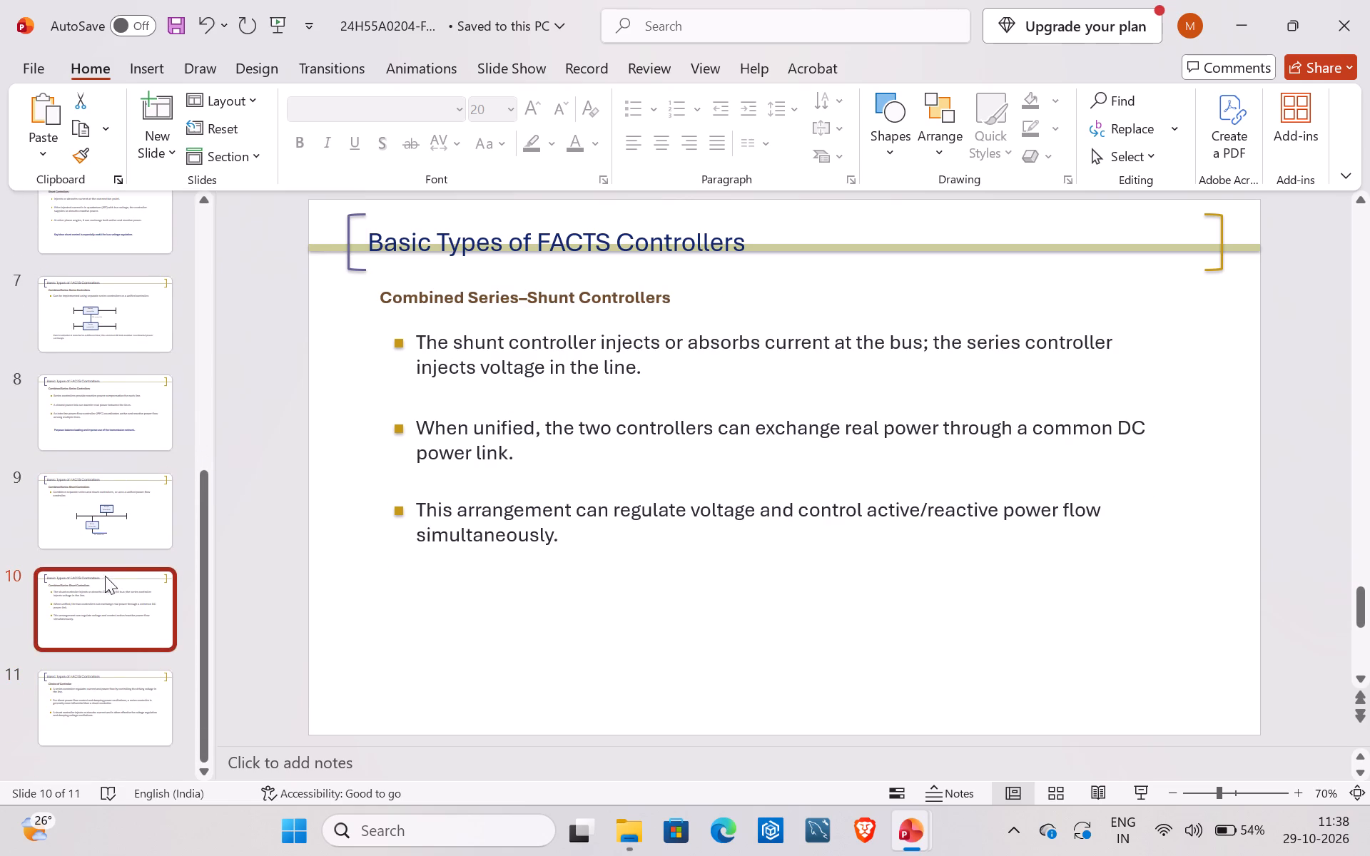
pyautogui.click(103, 512)
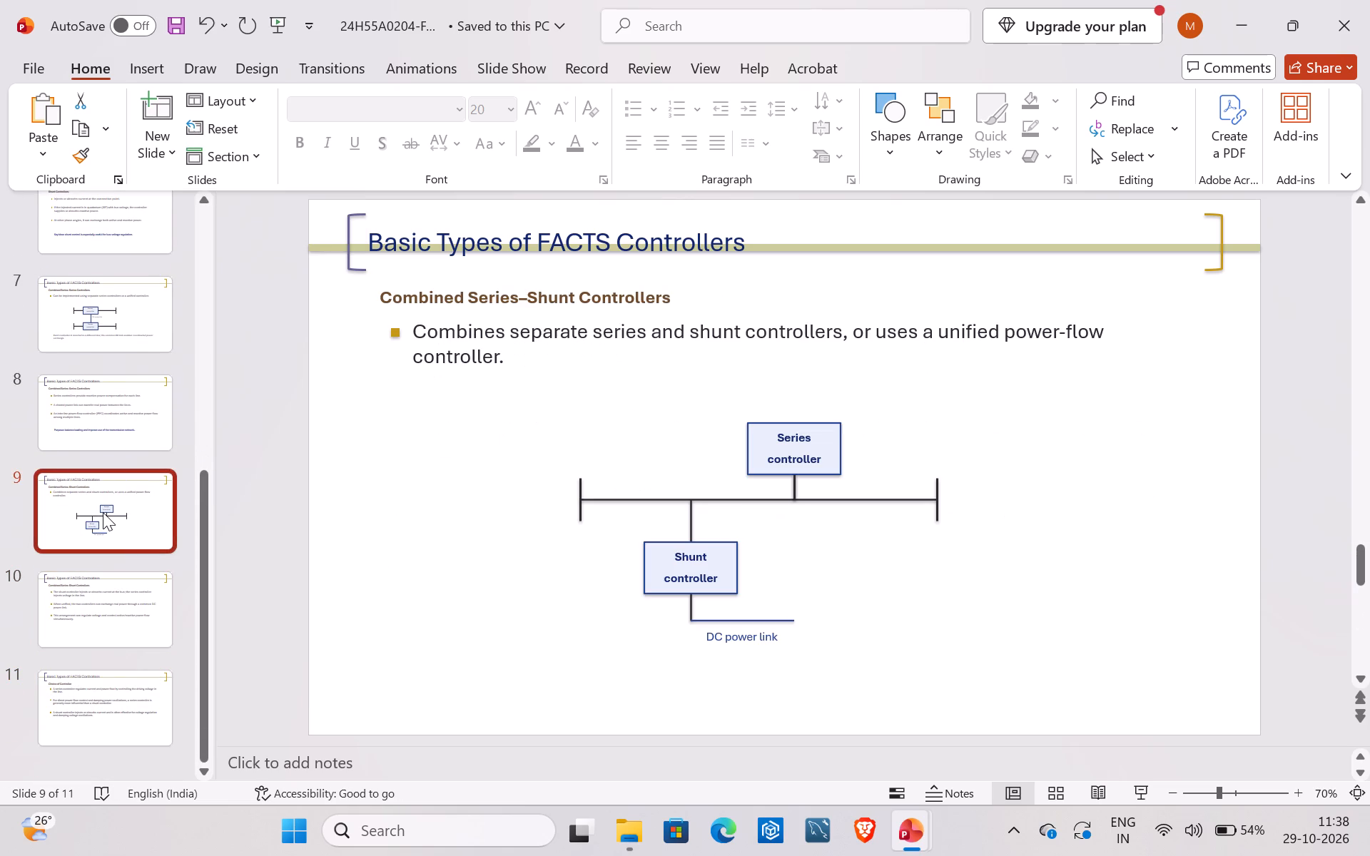
pyautogui.click(106, 422)
pyautogui.click(117, 330)
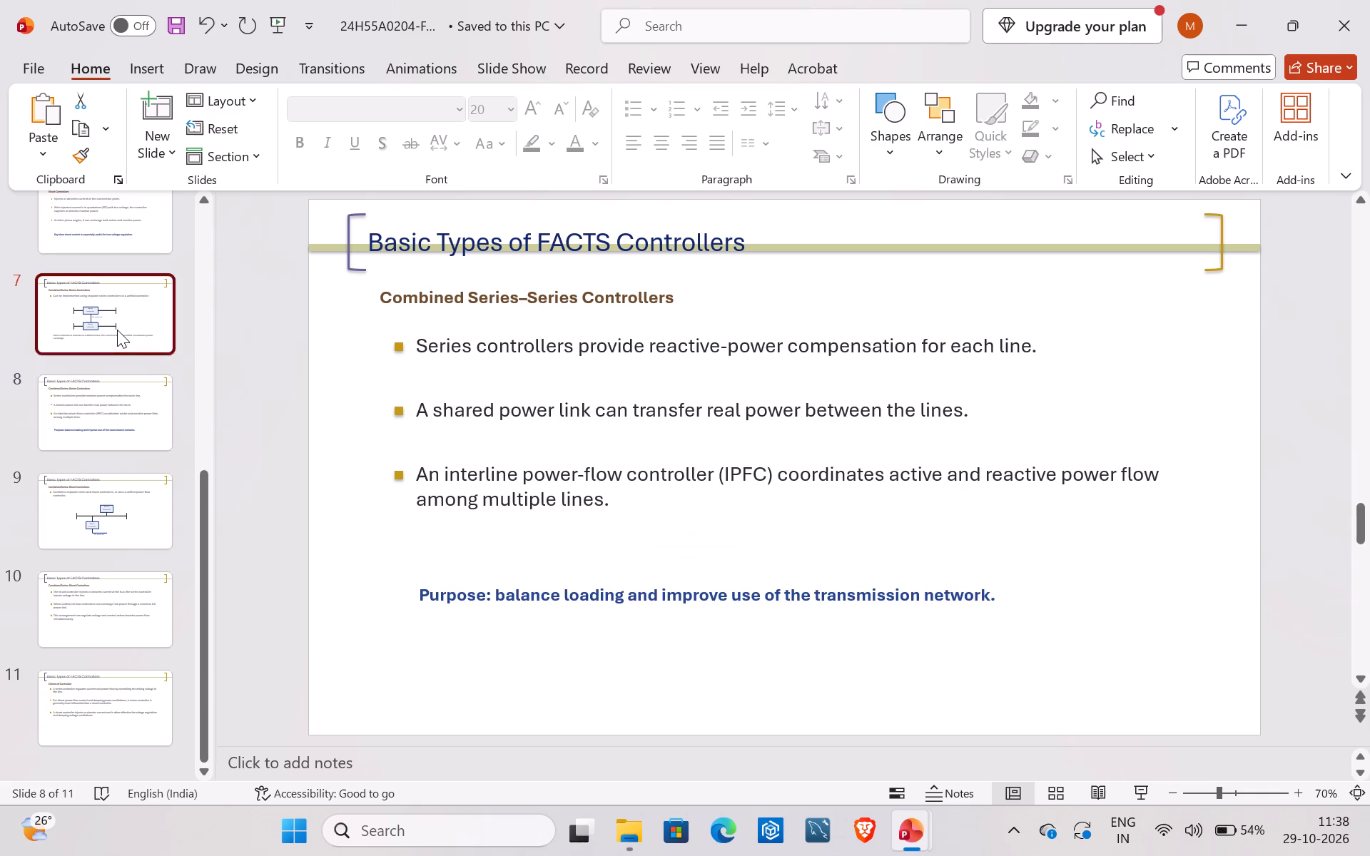
pyautogui.scroll(3, 117, 330)
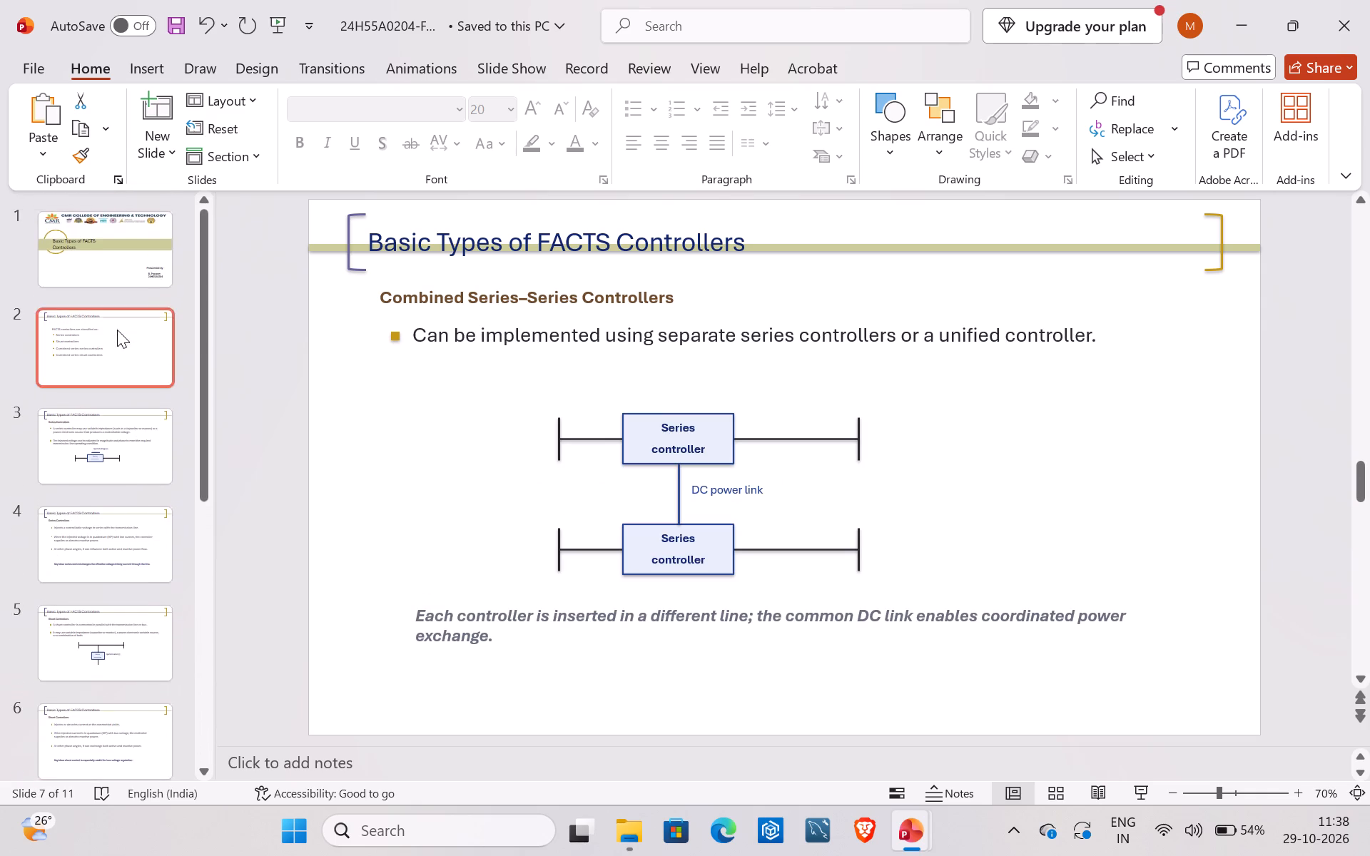
# Duplicate the last slide, "Choice of Controller".
pyautogui.scroll(-6, 117, 330)
pyautogui.scroll(-1, 123, 688)
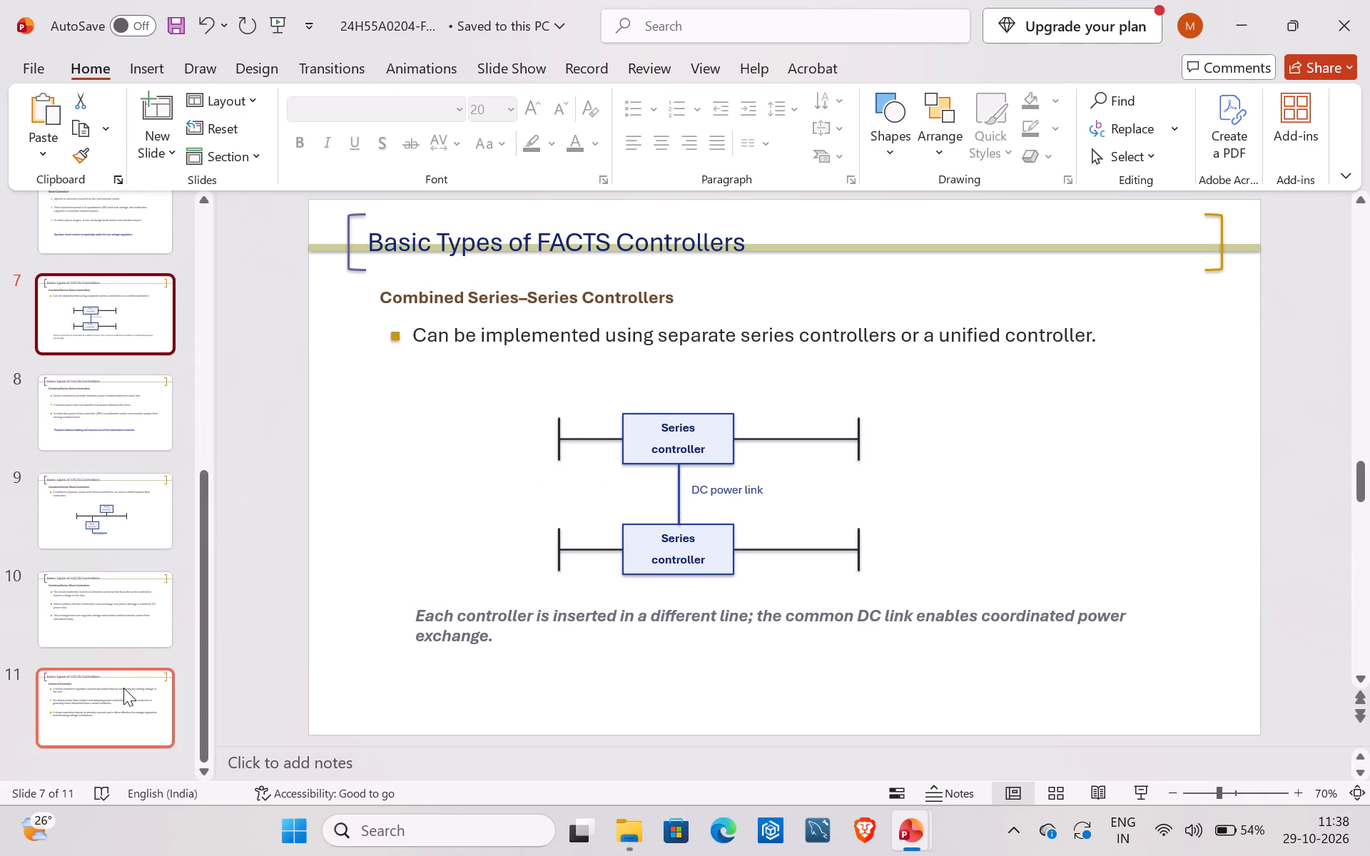
pyautogui.rightClick(123, 688)
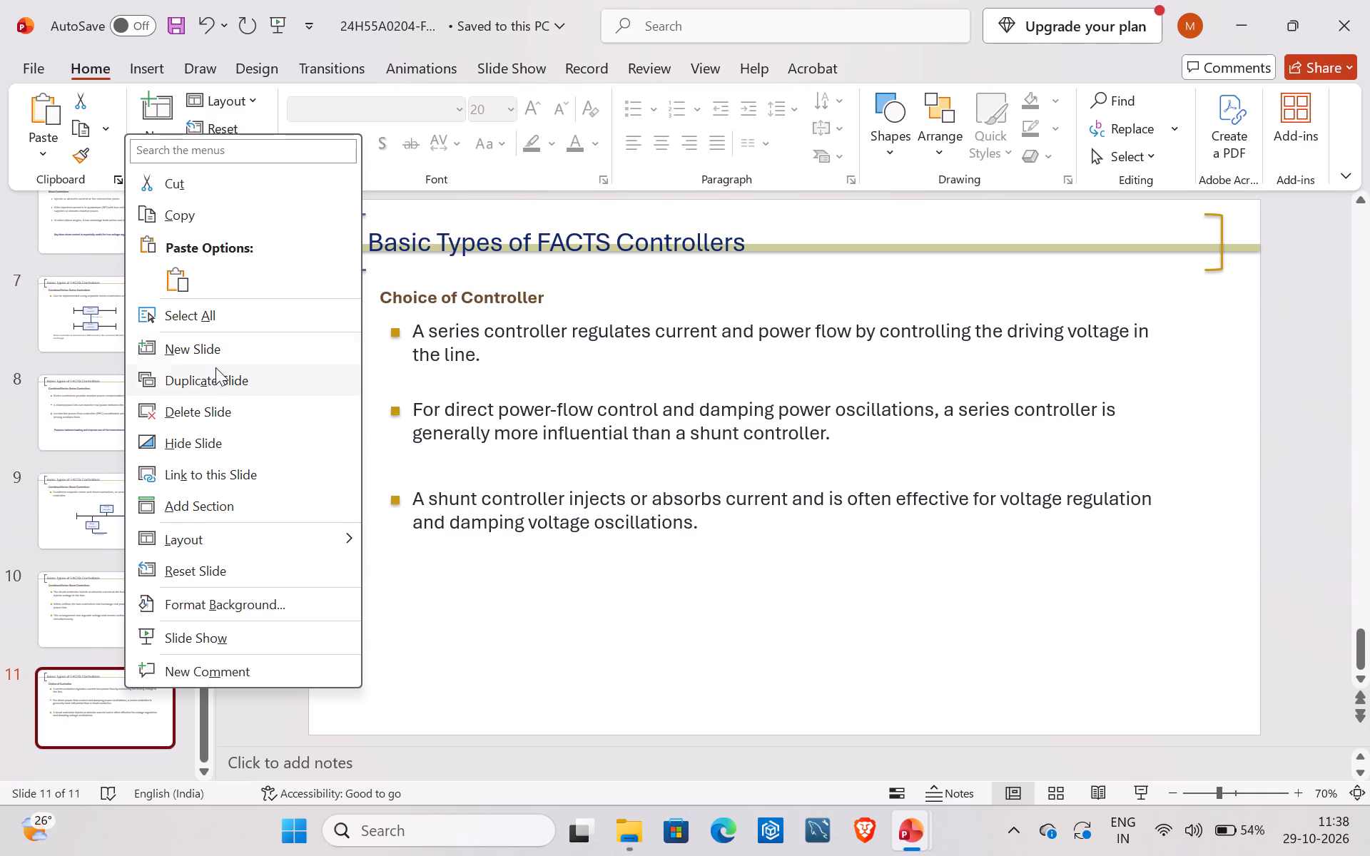
pyautogui.click(215, 368)
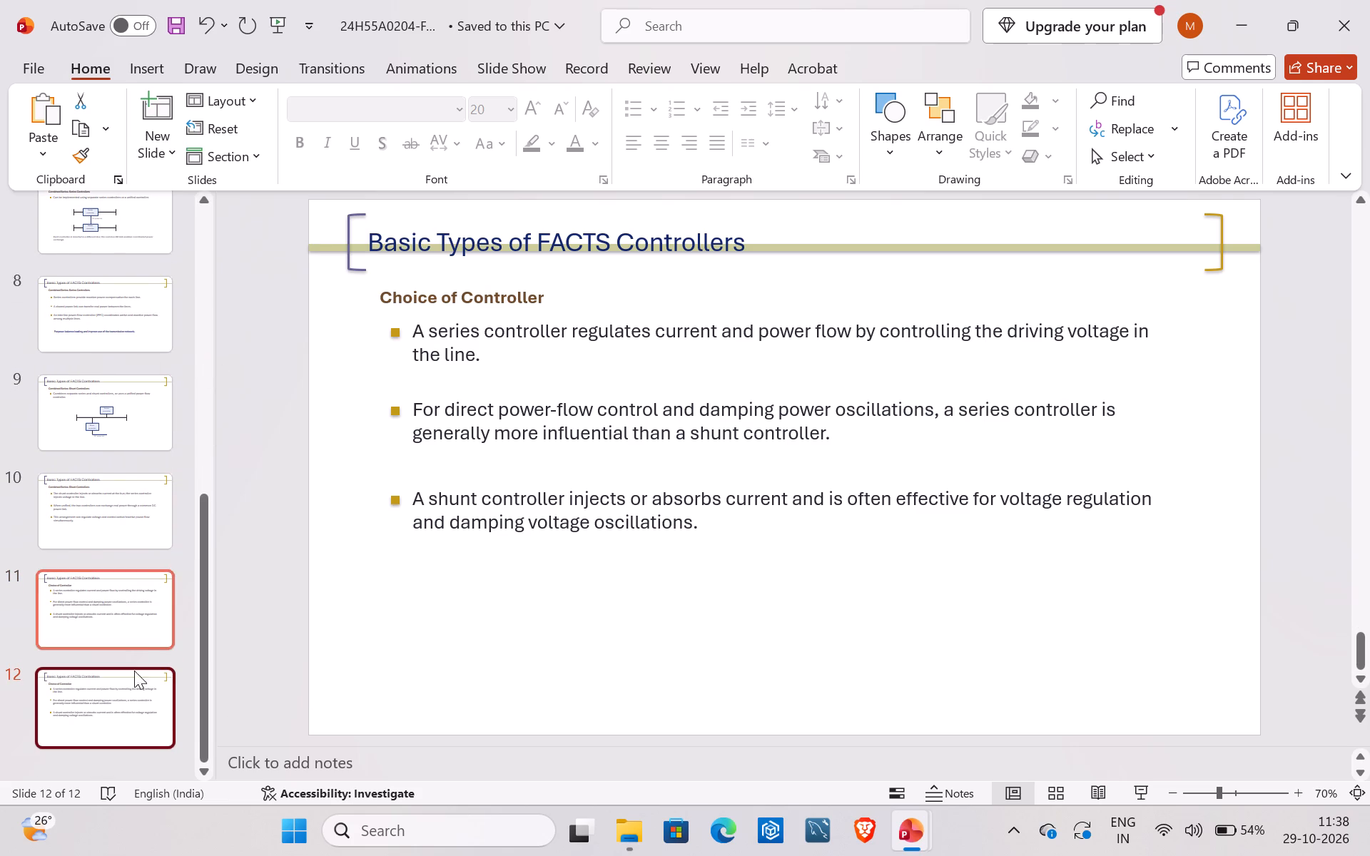
# Delete the "Choice of Controller" heading and all three bullet points from the duplicated slide 12.
pyautogui.click(117, 707)
pyautogui.moveTo(345, 305); pyautogui.dragTo(431, 330)
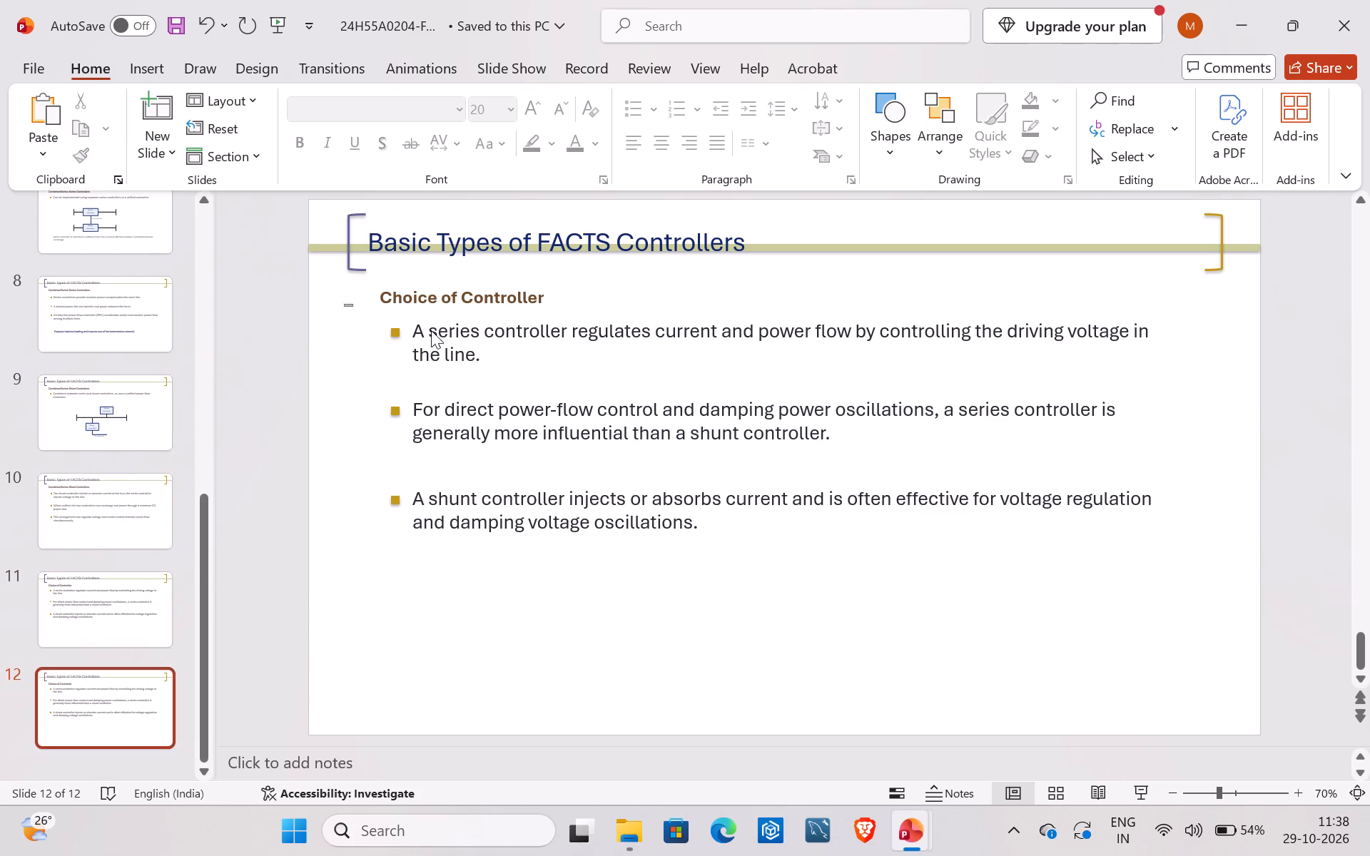
pyautogui.moveTo(431, 330); pyautogui.dragTo(592, 404)
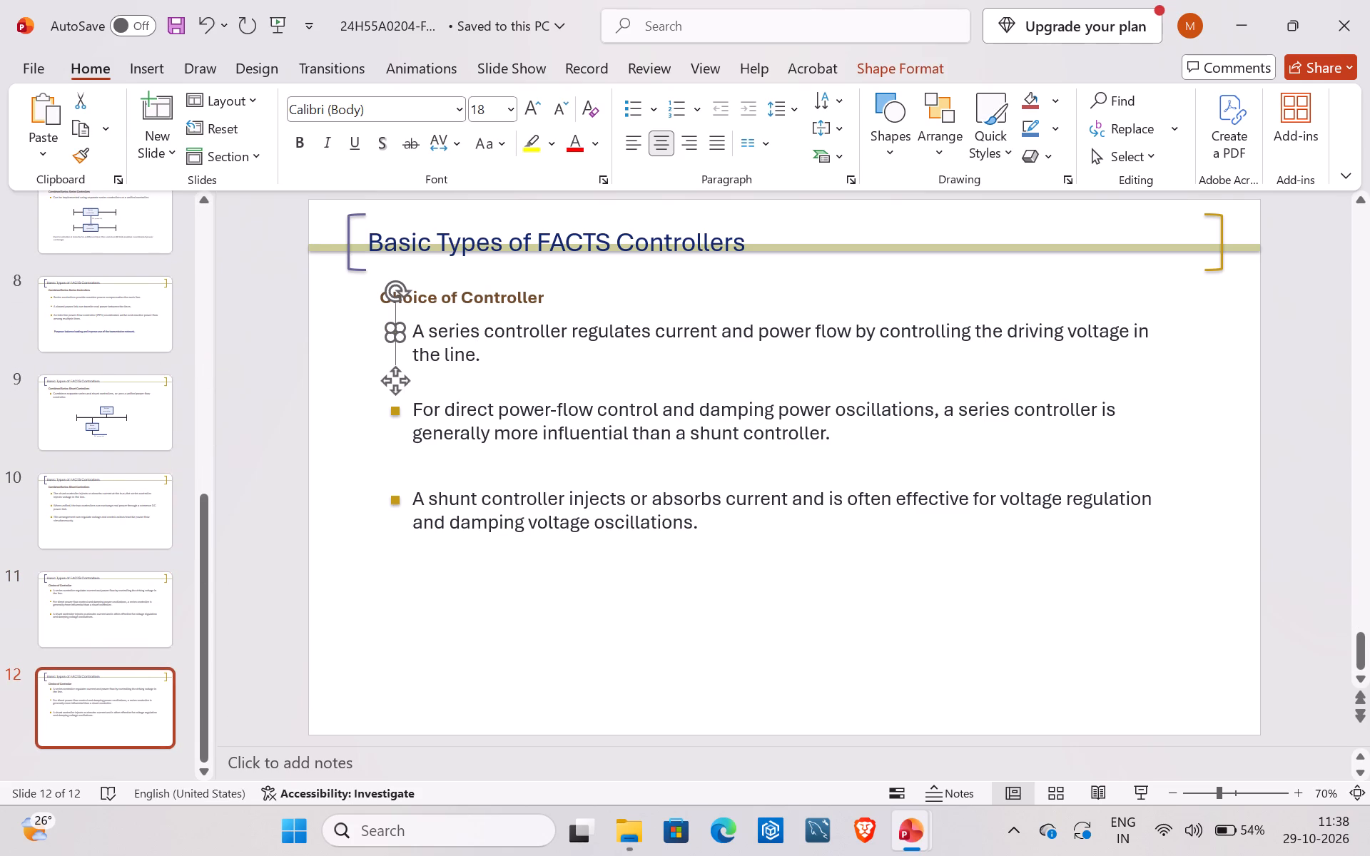
pyautogui.moveTo(345, 282); pyautogui.dragTo(966, 447)
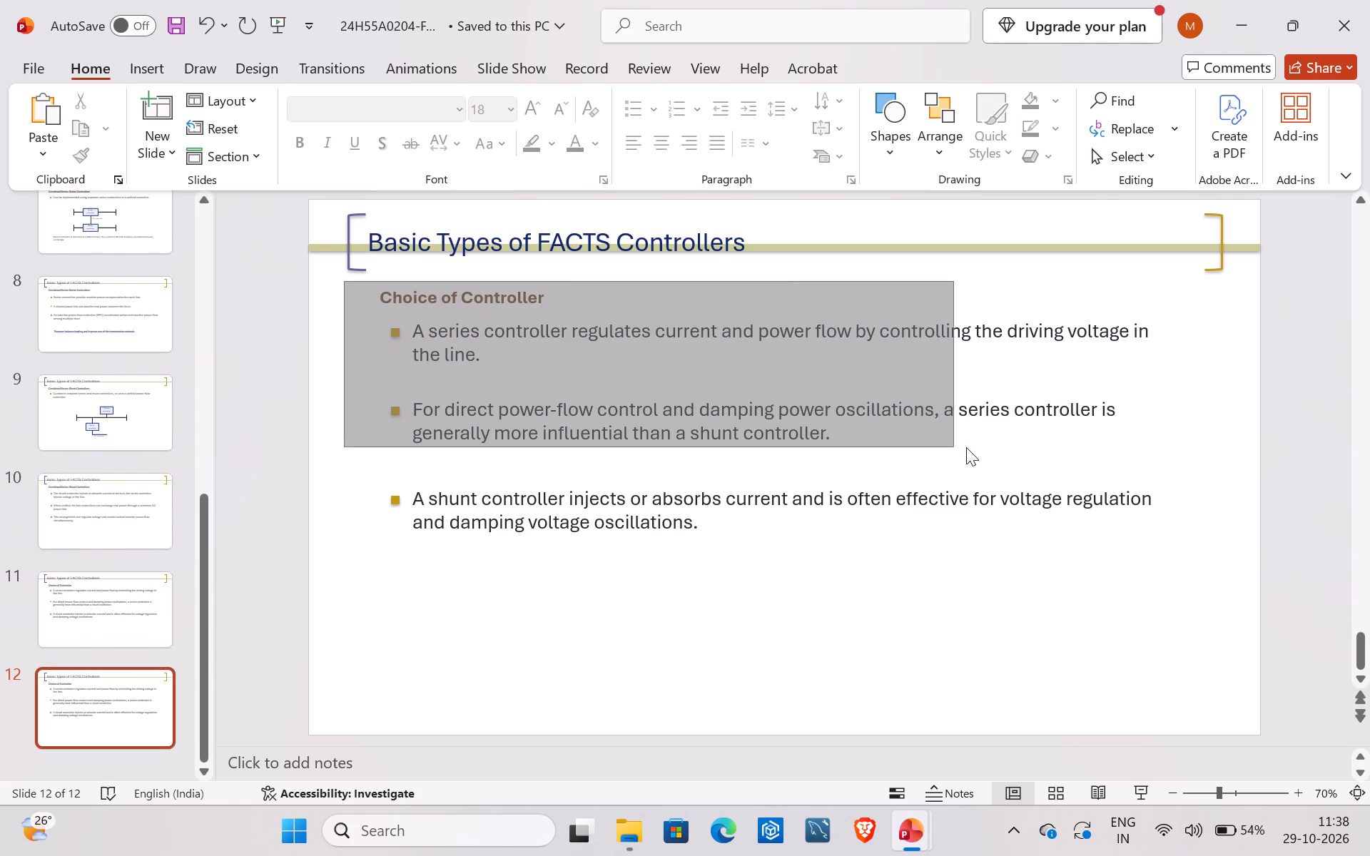
pyautogui.moveTo(966, 447); pyautogui.dragTo(1256, 558)
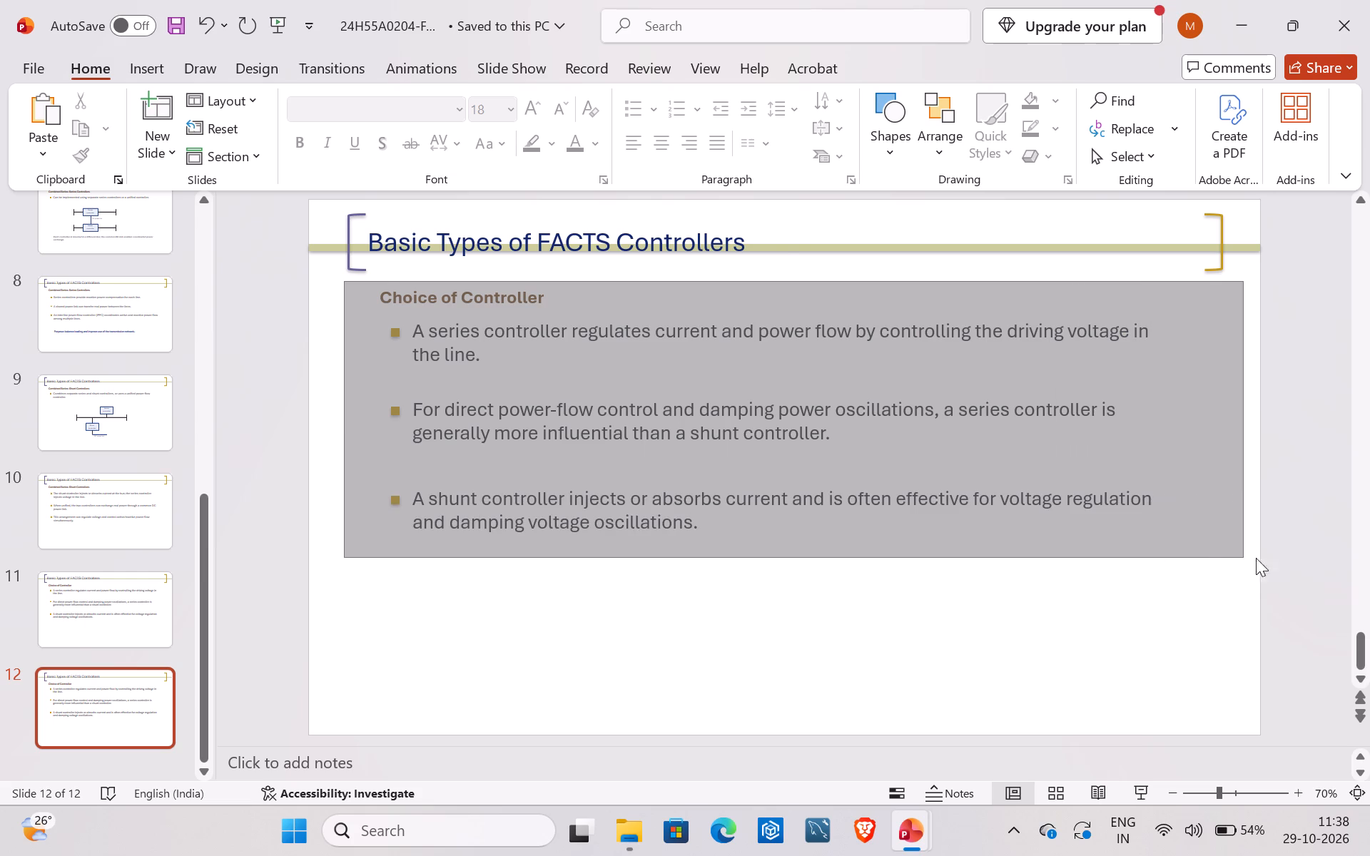
pyautogui.moveTo(1256, 558); pyautogui.dragTo(1270, 558)
pyautogui.press('BackSpace')
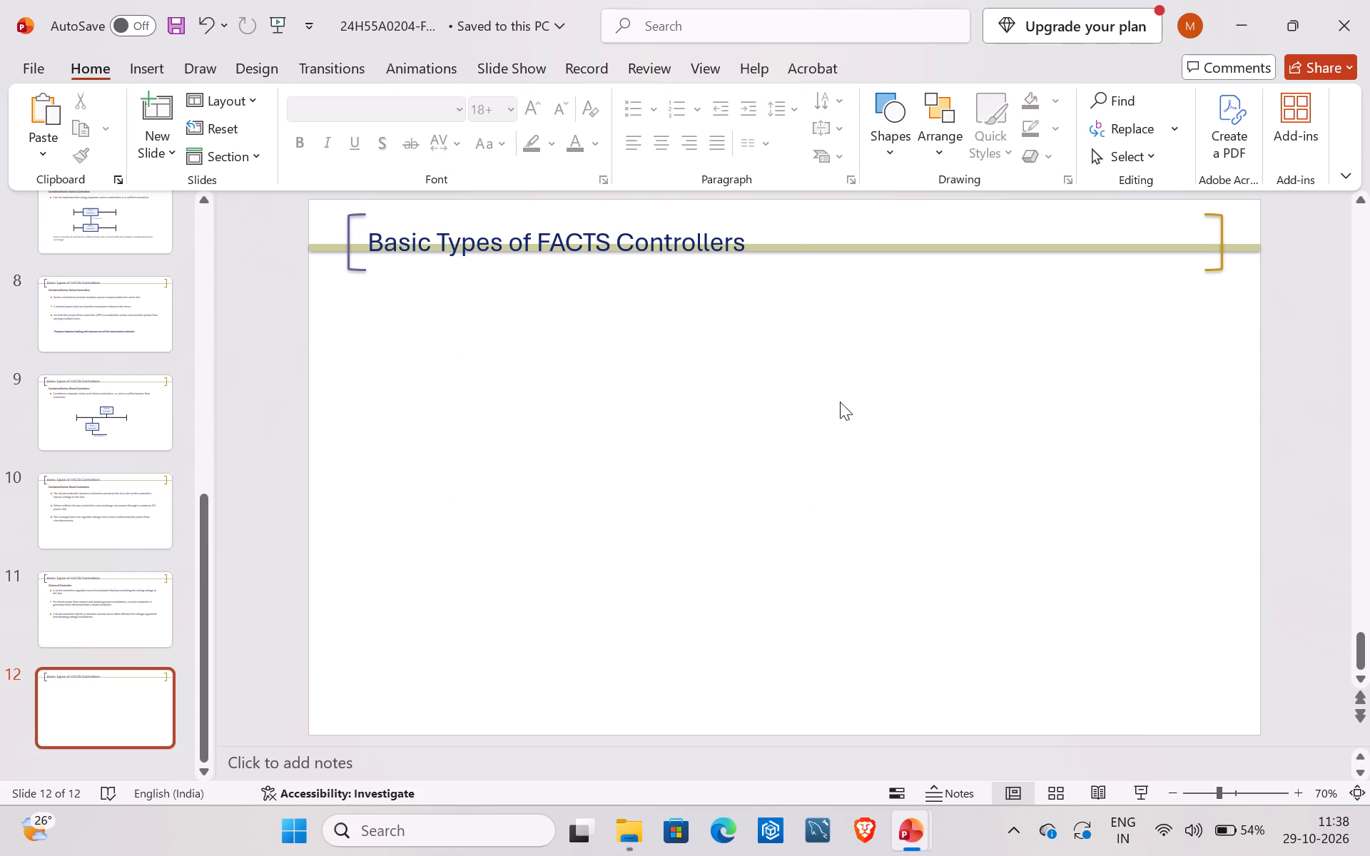
# Clear the title text "Basic Types of FACTS Controllers" from slide 12.
pyautogui.click(747, 241)
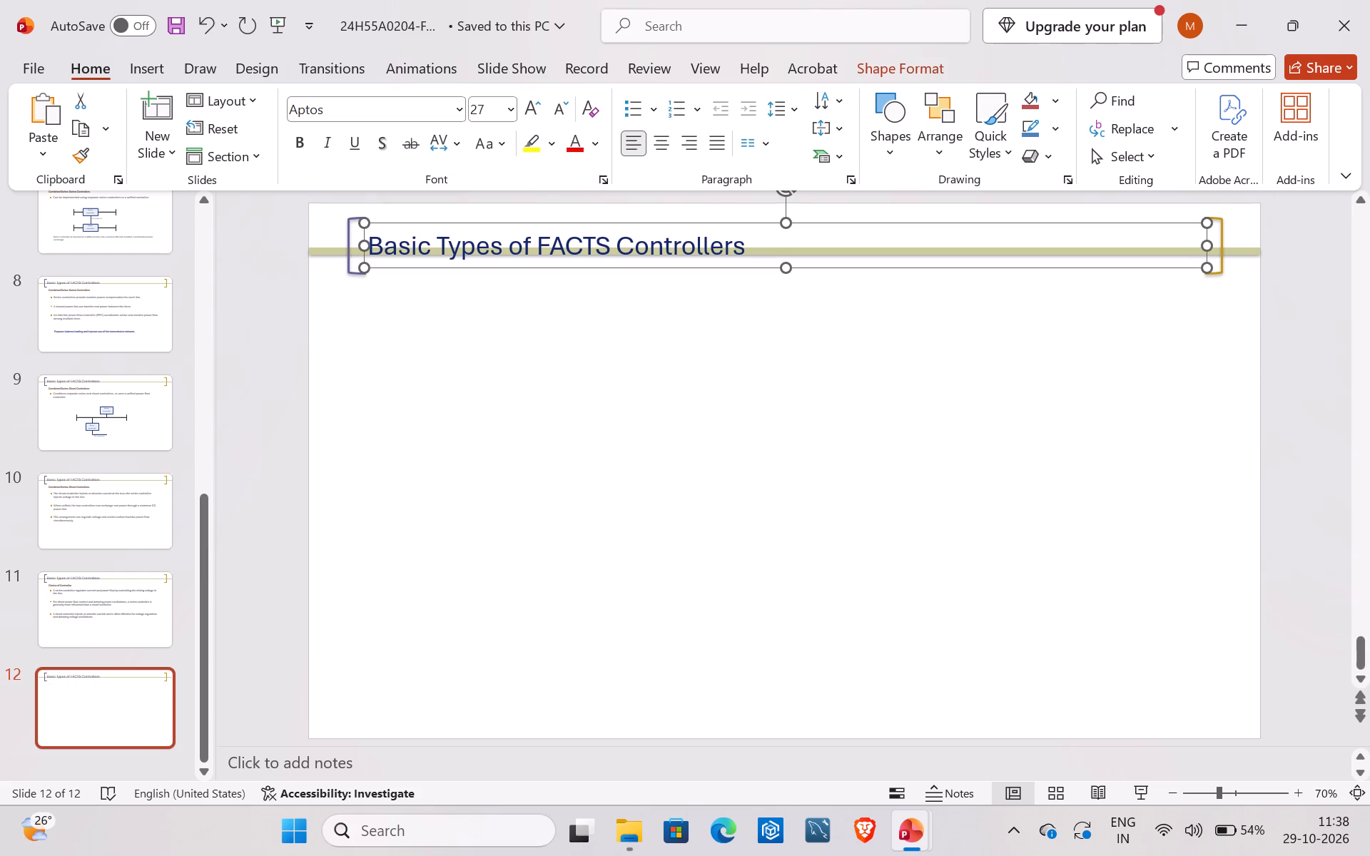
pyautogui.click(744, 251)
pyautogui.press('BackSpace')
pyautogui.press('BackSpace')
pyautogui.press('BackSpace')
pyautogui.press('BackSpace')
pyautogui.press('BackSpace')
pyautogui.press('BackSpace')
pyautogui.press('BackSpace')
pyautogui.press('BackSpace')
pyautogui.press('BackSpace')
pyautogui.press('BackSpace')
pyautogui.press('BackSpace')
pyautogui.press('BackSpace')
pyautogui.press('BackSpace')
pyautogui.press('BackSpace')
pyautogui.press('BackSpace')
pyautogui.press('BackSpace')
pyautogui.press('BackSpace')
pyautogui.press('BackSpace')
pyautogui.press('BackSpace')
pyautogui.press('BackSpace')
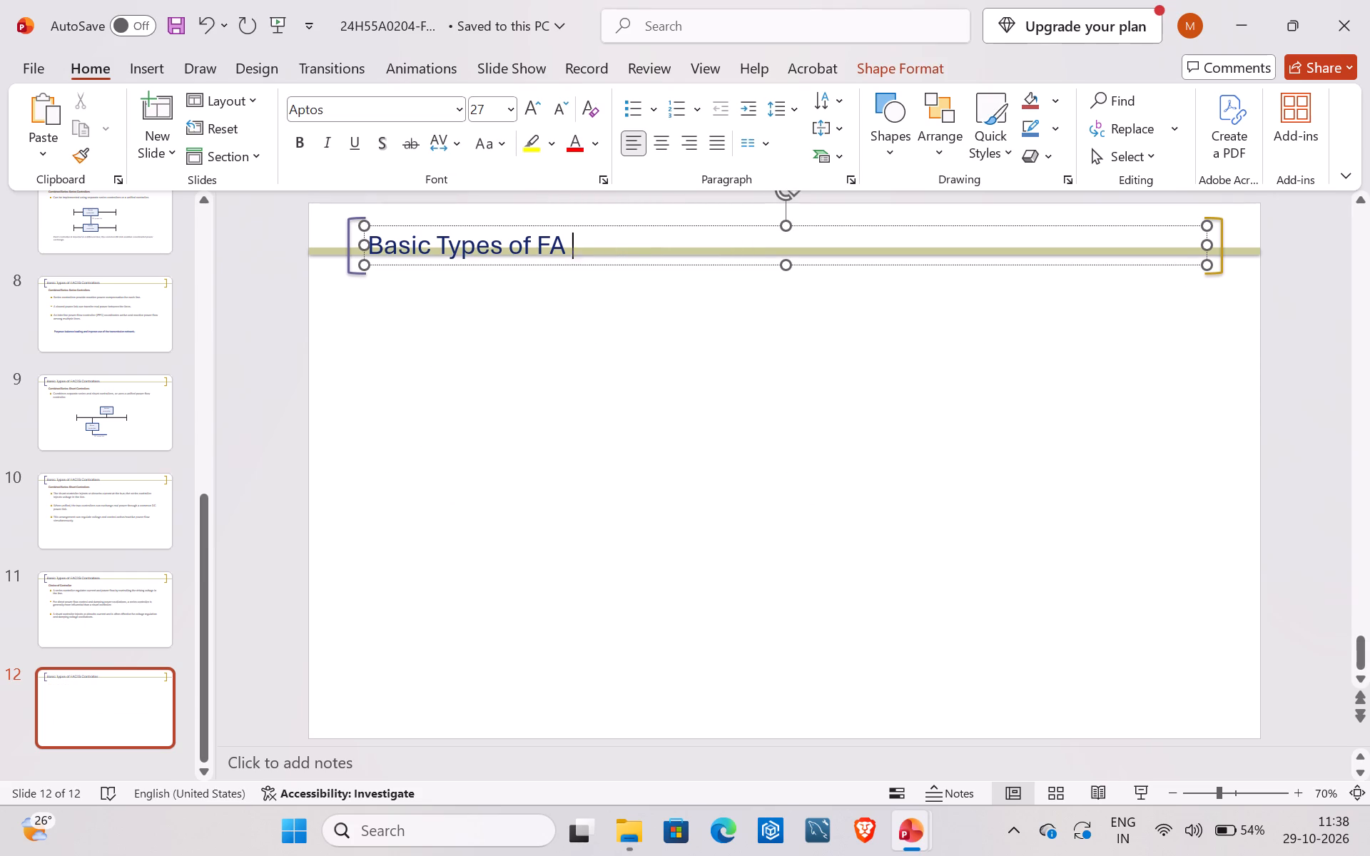
pyautogui.click(664, 220)
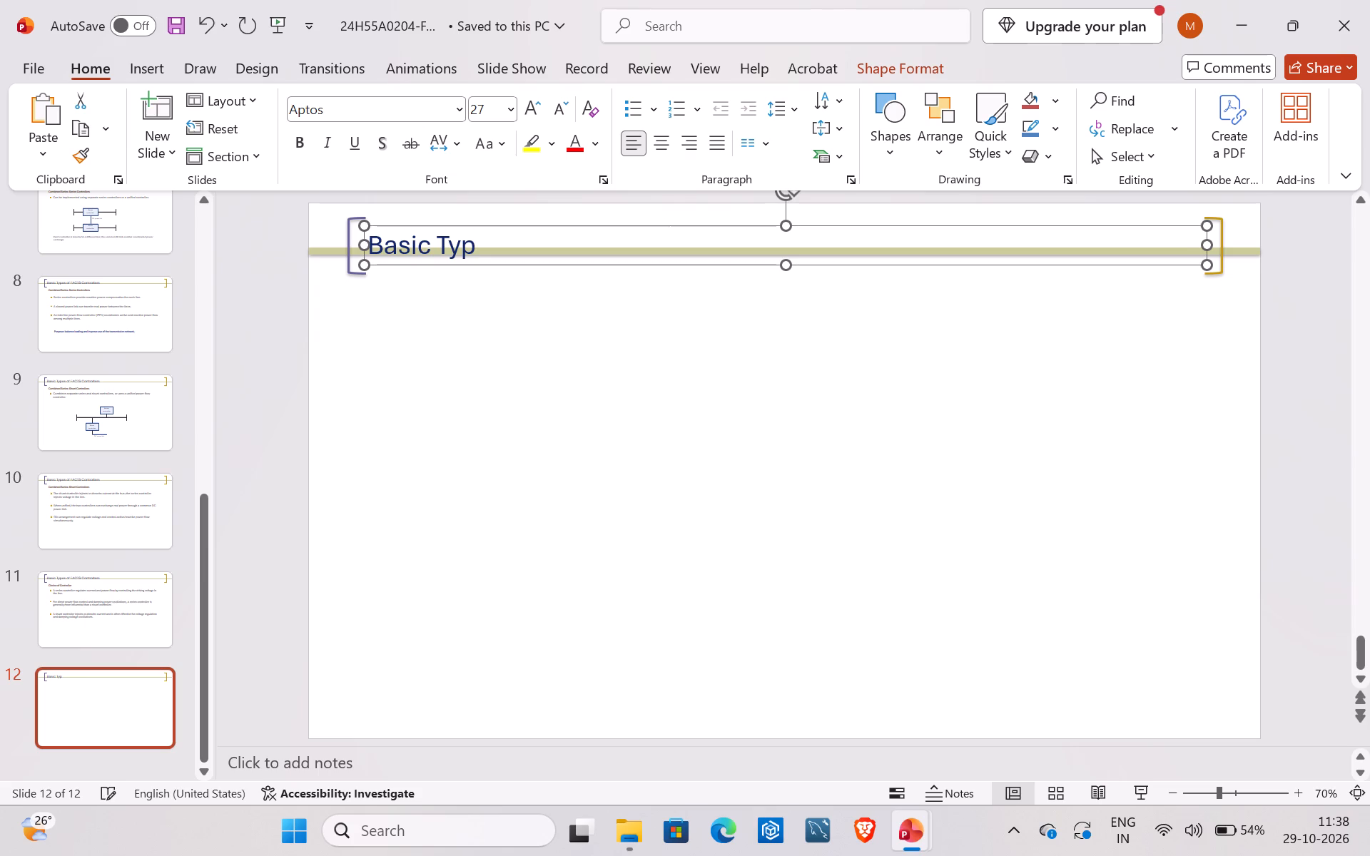
pyautogui.press('BackSpace')
pyautogui.click(725, 493)
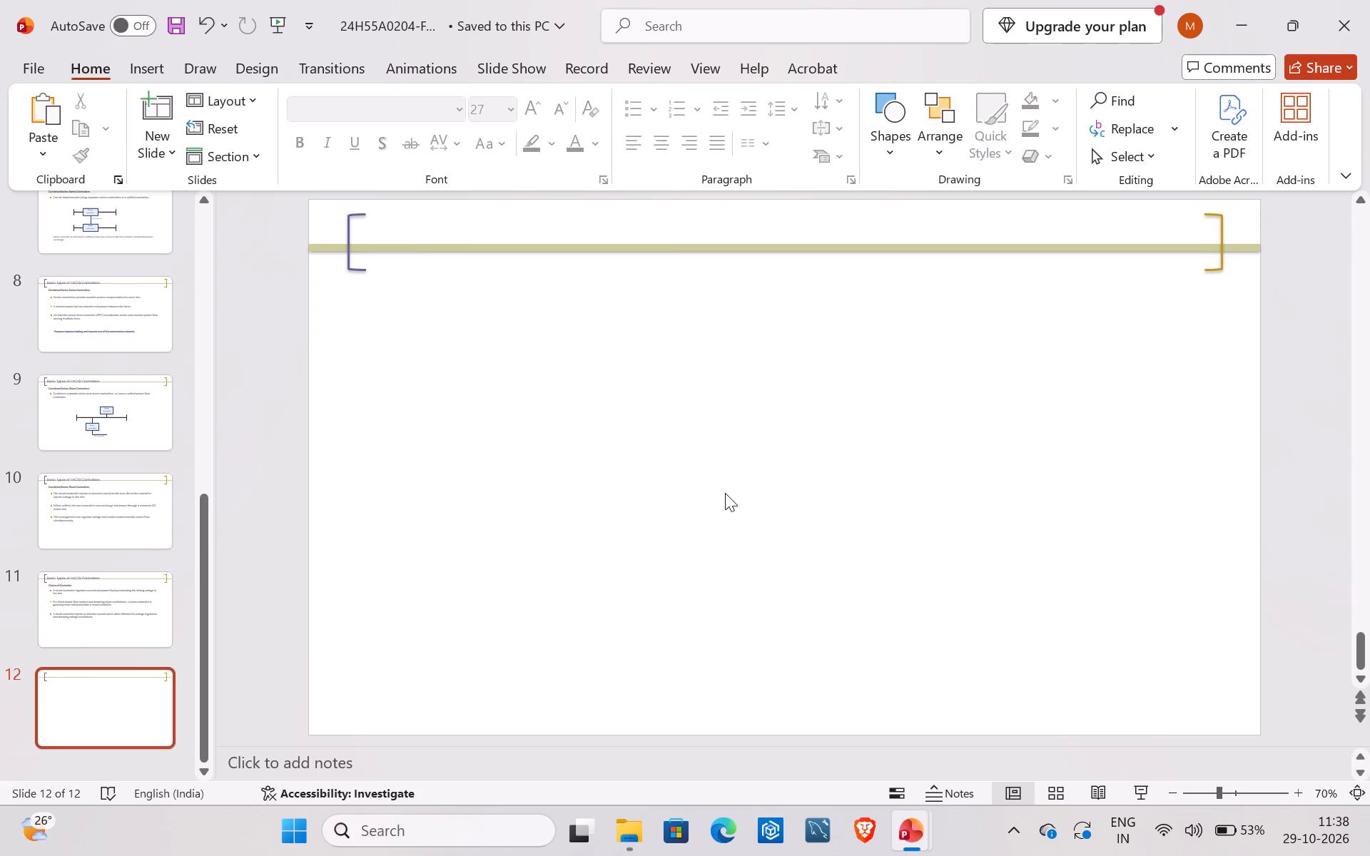
# Insert a text box in the middle of the empty slide 12 containing "THANK YOU".
pyautogui.press('t')
pyautogui.click(160, 56)
pyautogui.click(909, 108)
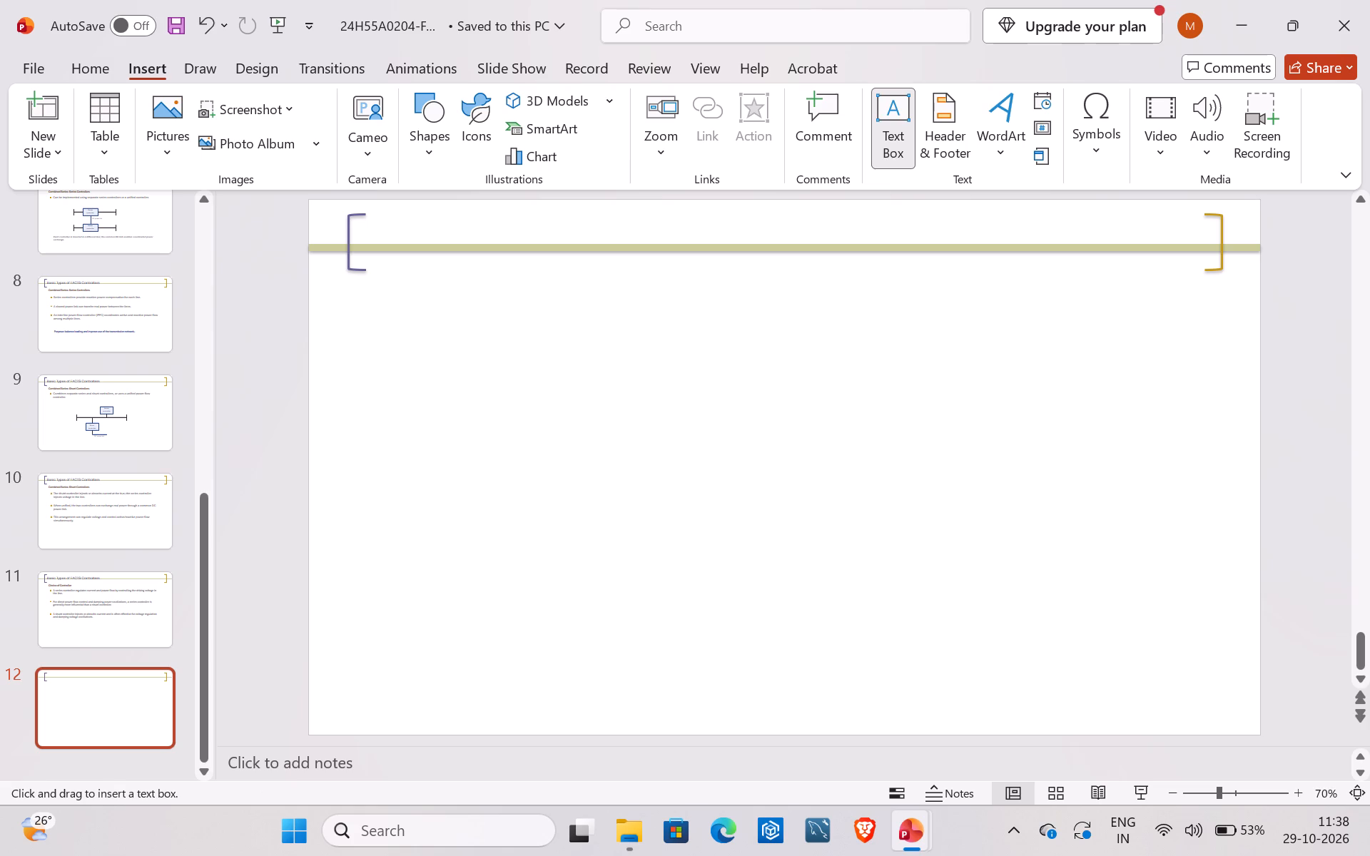
pyautogui.click(664, 493)
pyautogui.write('TH')
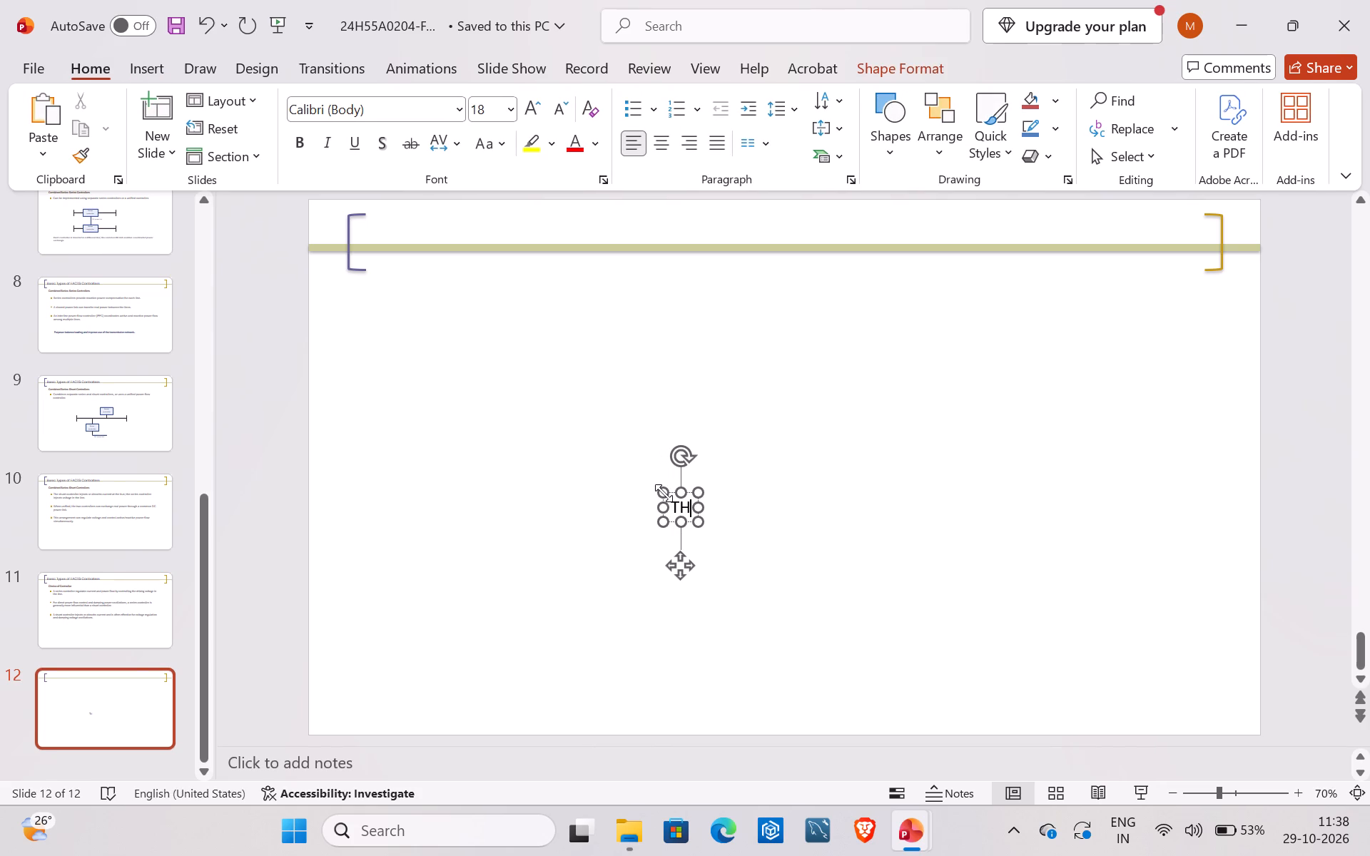
pyautogui.write('ANK YOU')
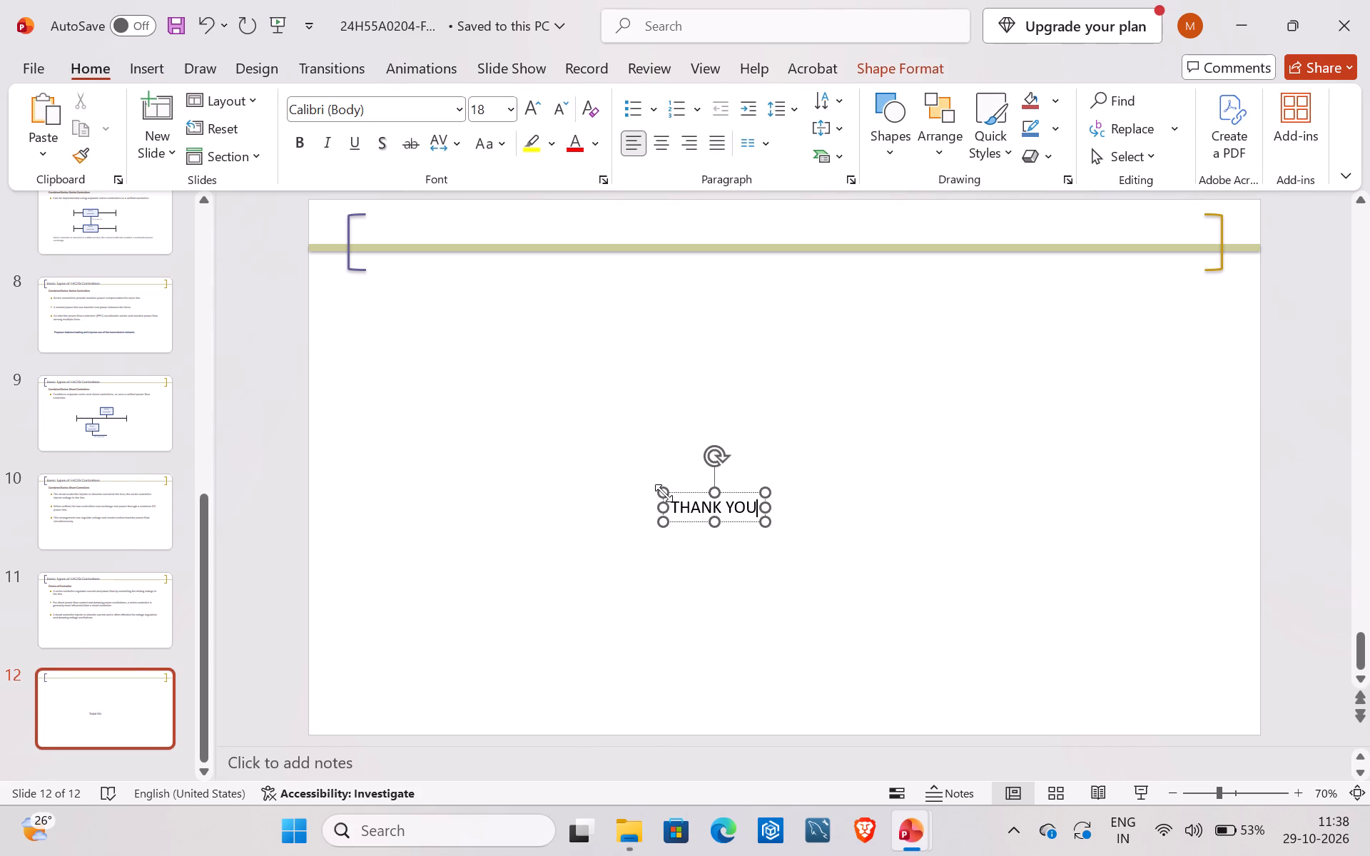
# Make the "THANK YOU" text bold and enlarge it to 40 pt.
pyautogui.hotkey('ctrl', 'a')
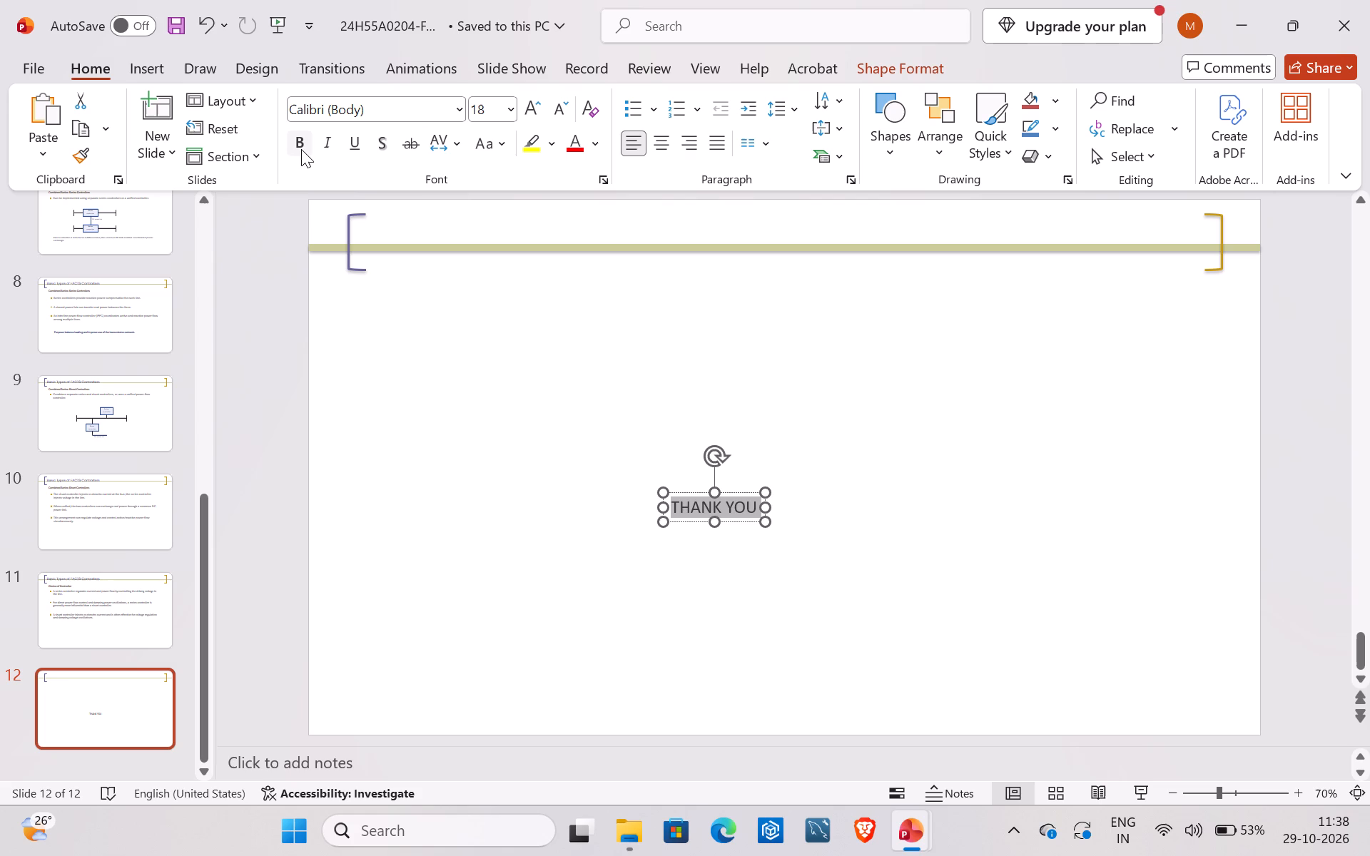
pyautogui.click(298, 144)
pyautogui.tripleClick(524, 101)
pyautogui.tripleClick(524, 101)
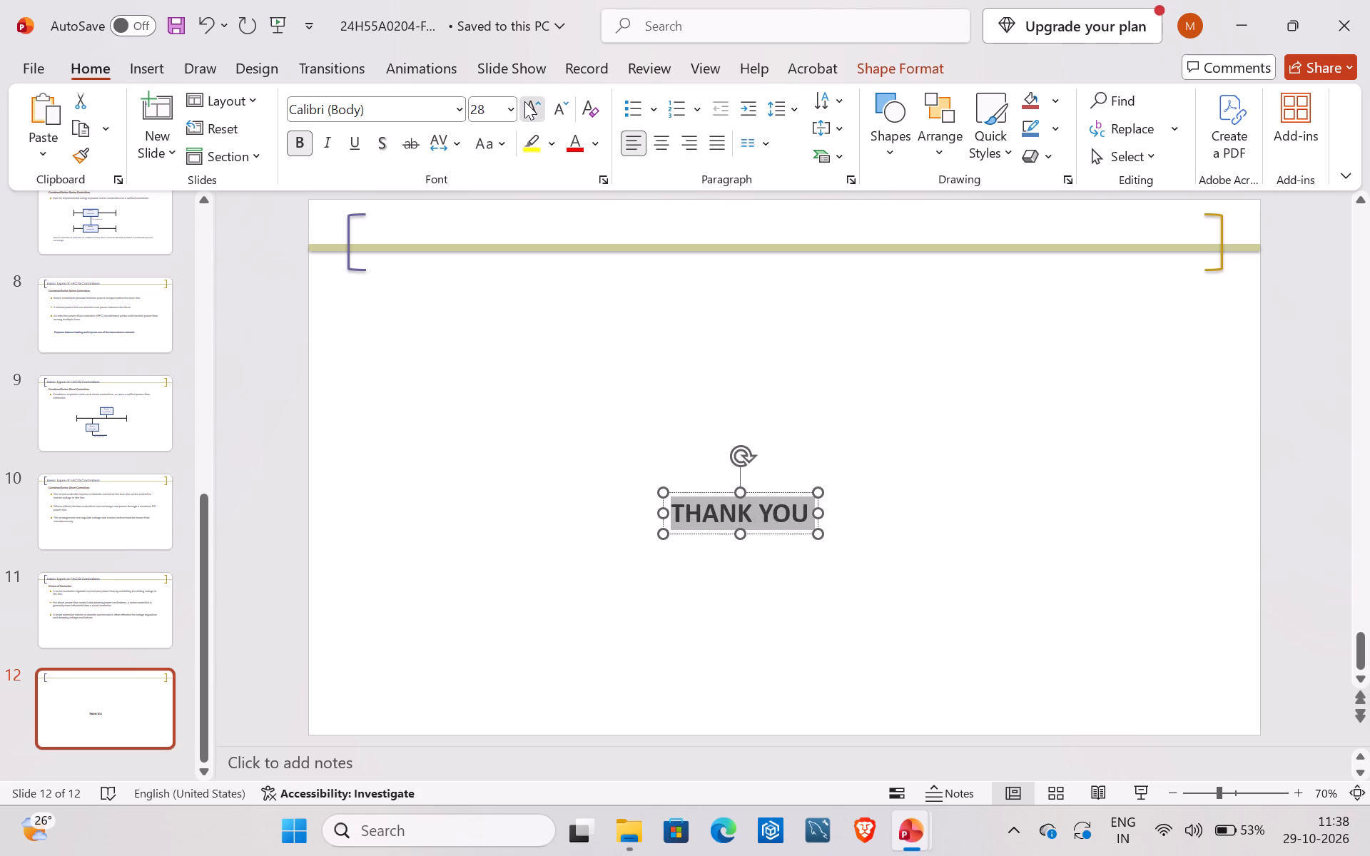
# Move the "THANK YOU" text box so that it sits at the vertical centre of slide 12, near its horizontal middle.
pyautogui.moveTo(772, 525); pyautogui.dragTo(747, 507)
pyautogui.moveTo(741, 491); pyautogui.dragTo(712, 465)
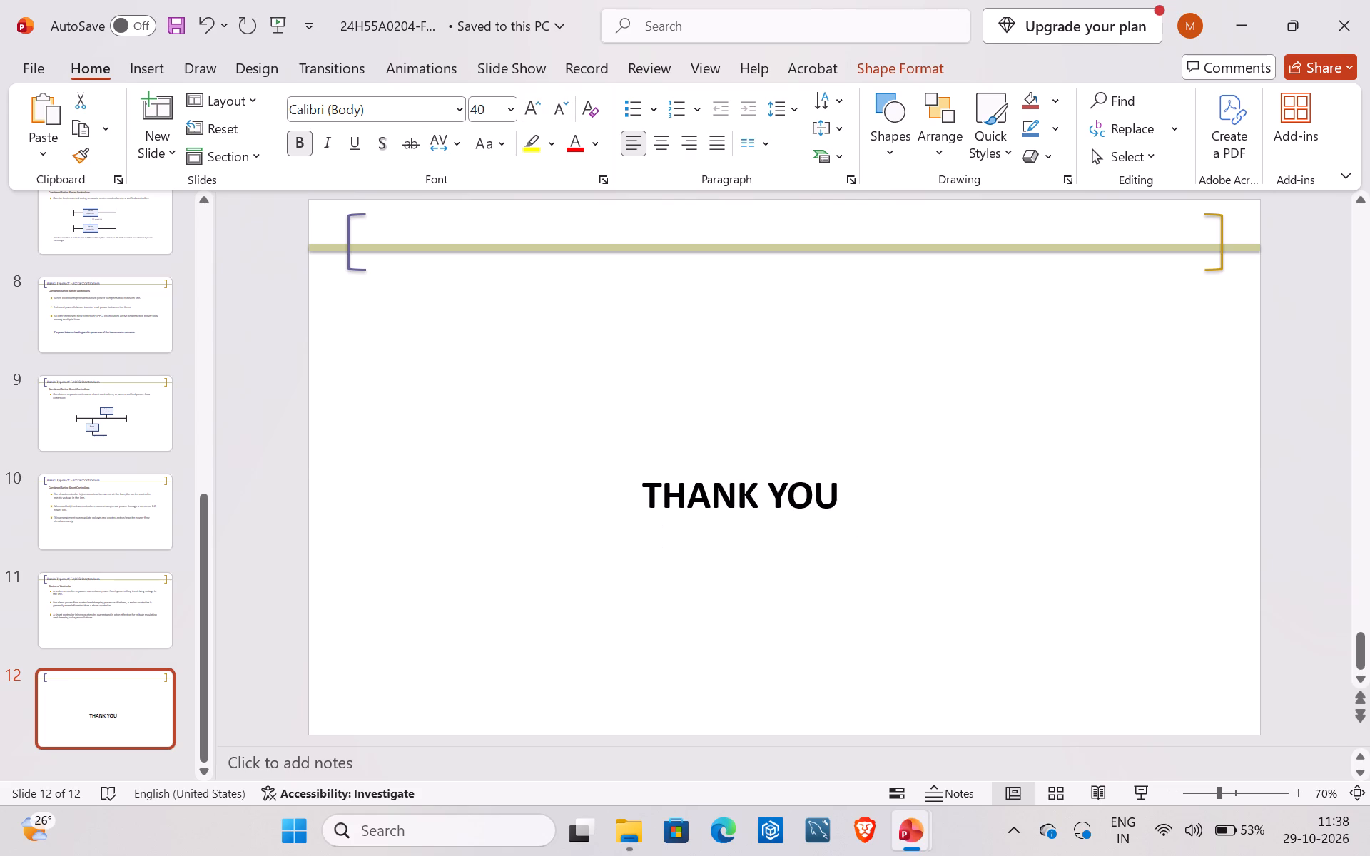
pyautogui.moveTo(712, 465); pyautogui.dragTo(703, 444)
pyautogui.moveTo(703, 444); pyautogui.dragTo(748, 429)
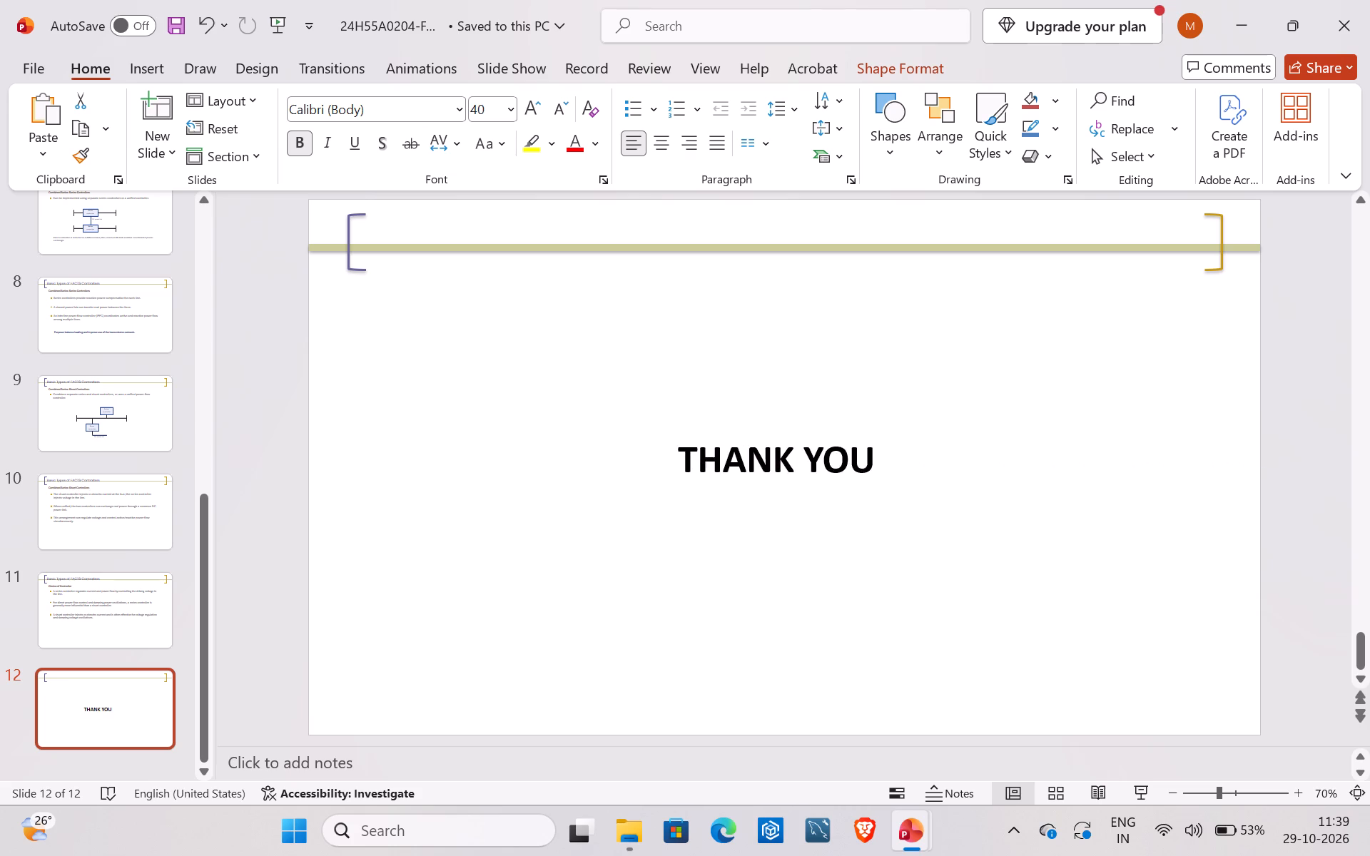
pyautogui.moveTo(748, 429); pyautogui.dragTo(714, 433)
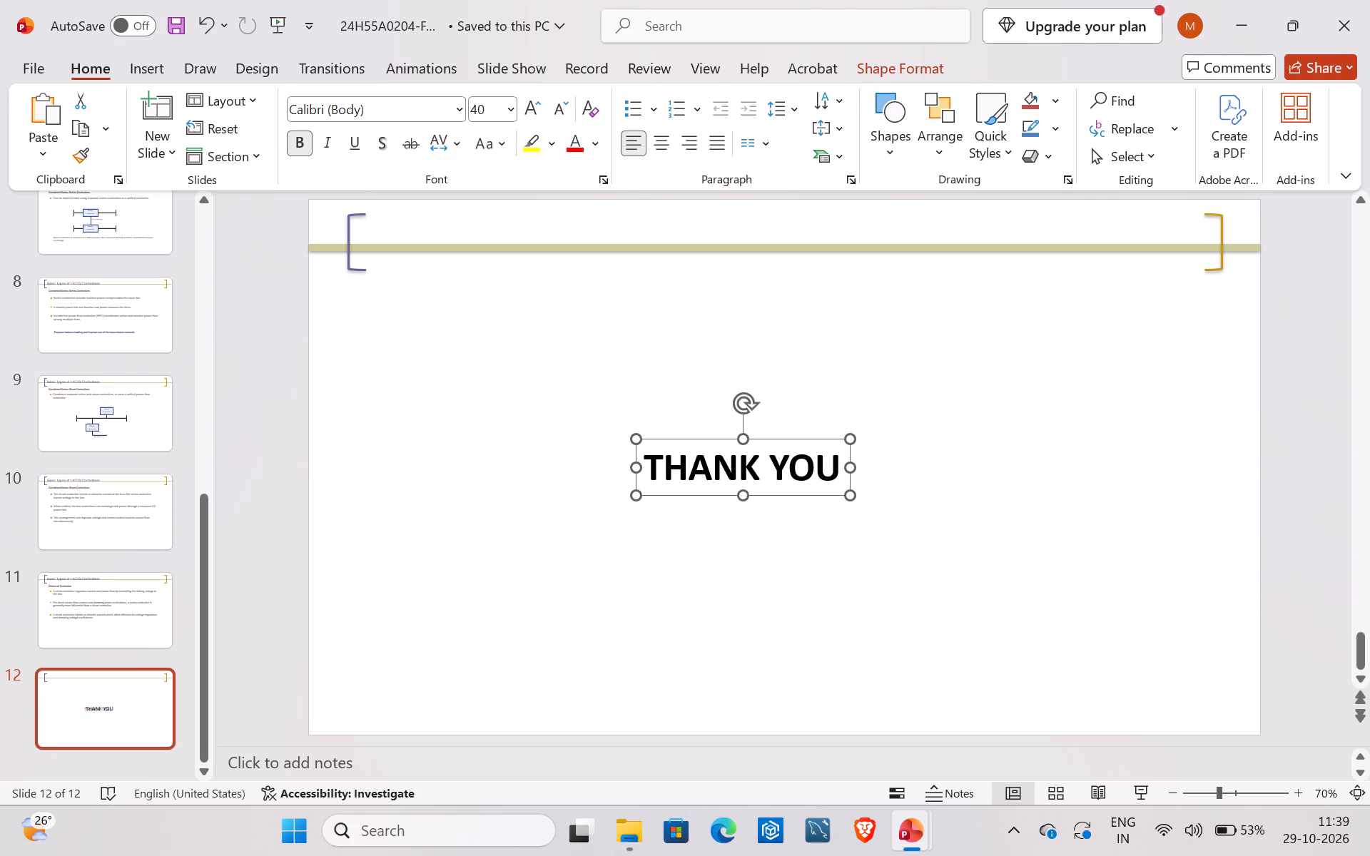
pyautogui.click(714, 433)
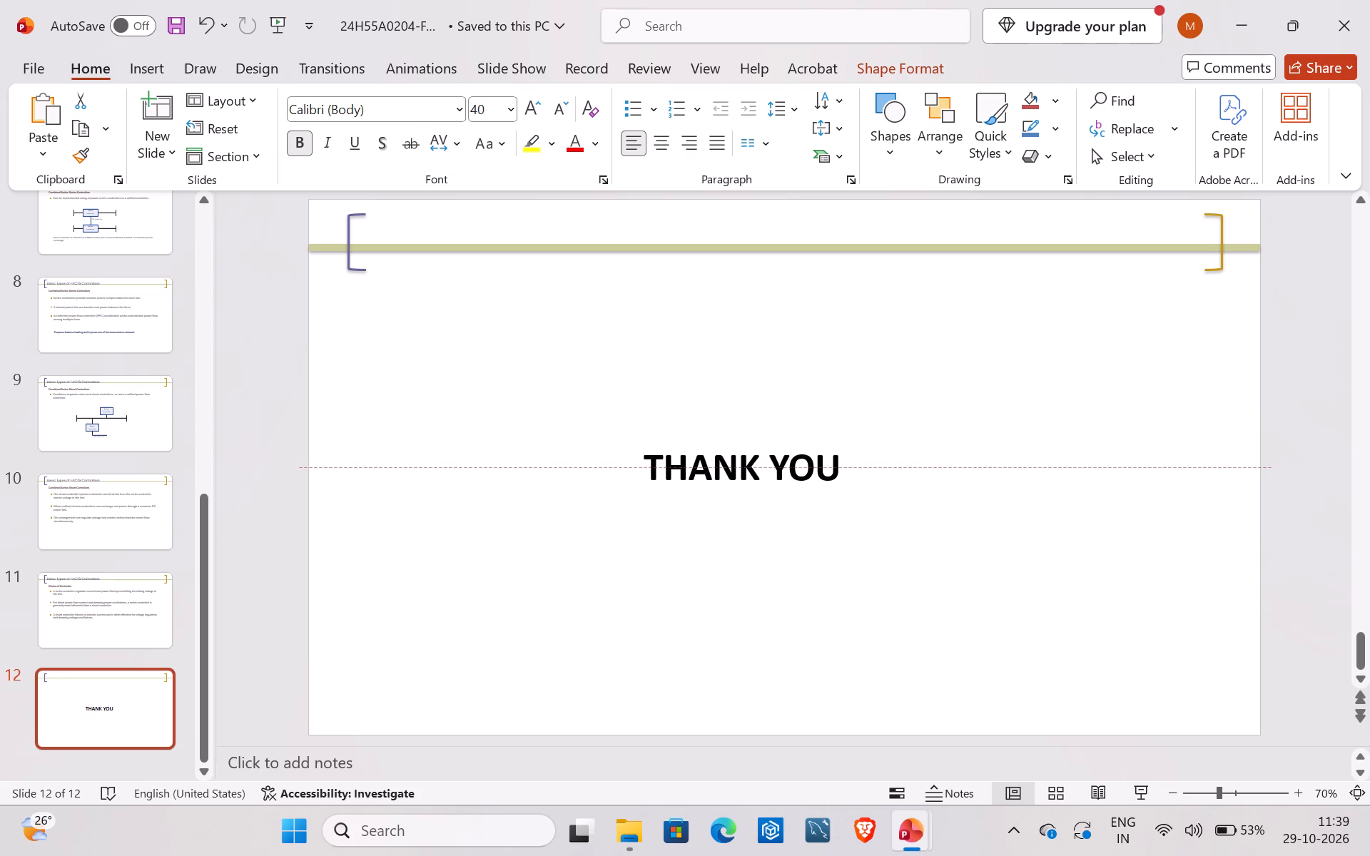
pyautogui.click(800, 299)
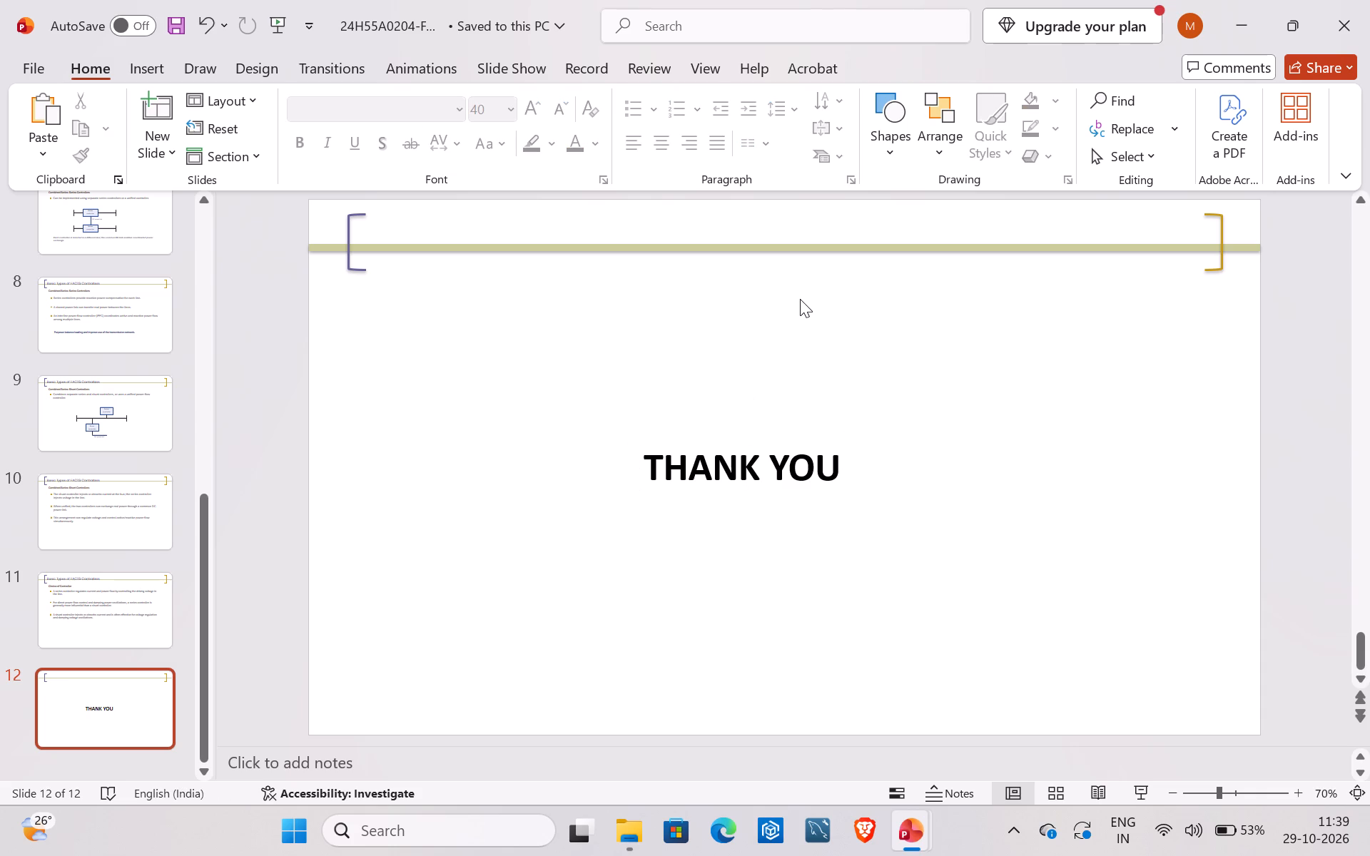
# Look through the earlier slides, checking the series–shunt slide, the title slide, and the series and shunt controller diagrams.
pyautogui.click(132, 427)
pyautogui.scroll(3, 132, 427)
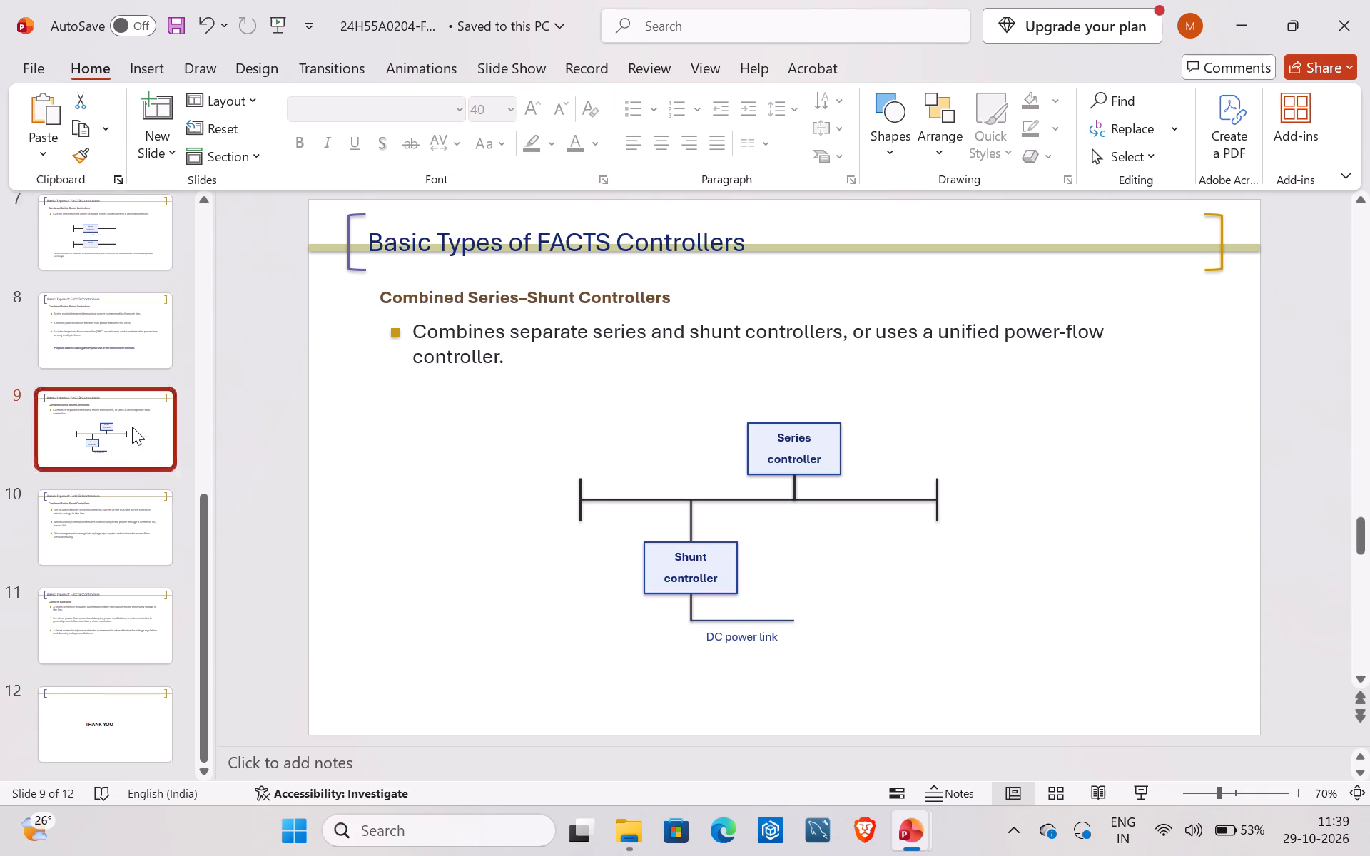
pyautogui.scroll(5, 132, 427)
pyautogui.click(101, 237)
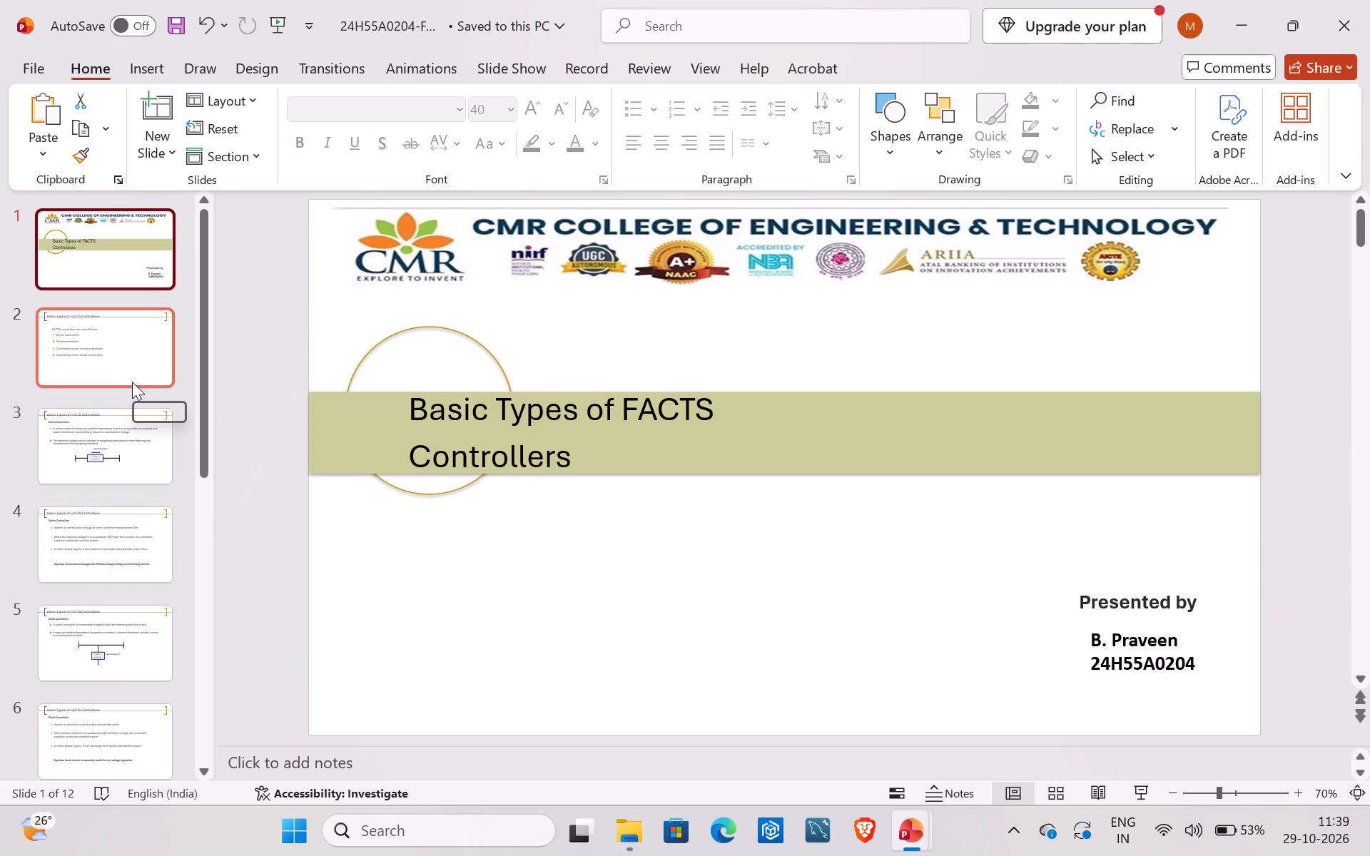
pyautogui.click(122, 429)
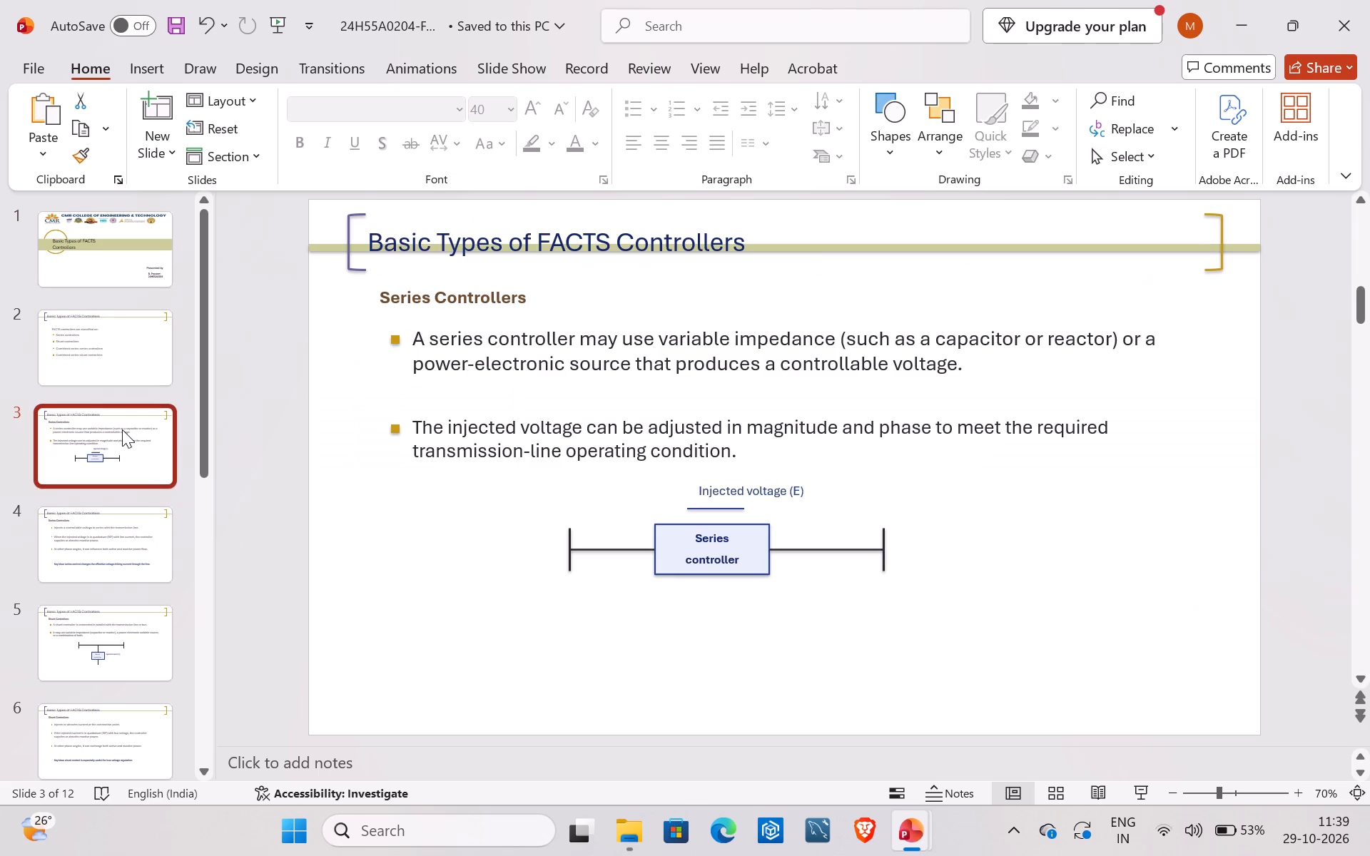
pyautogui.click(118, 649)
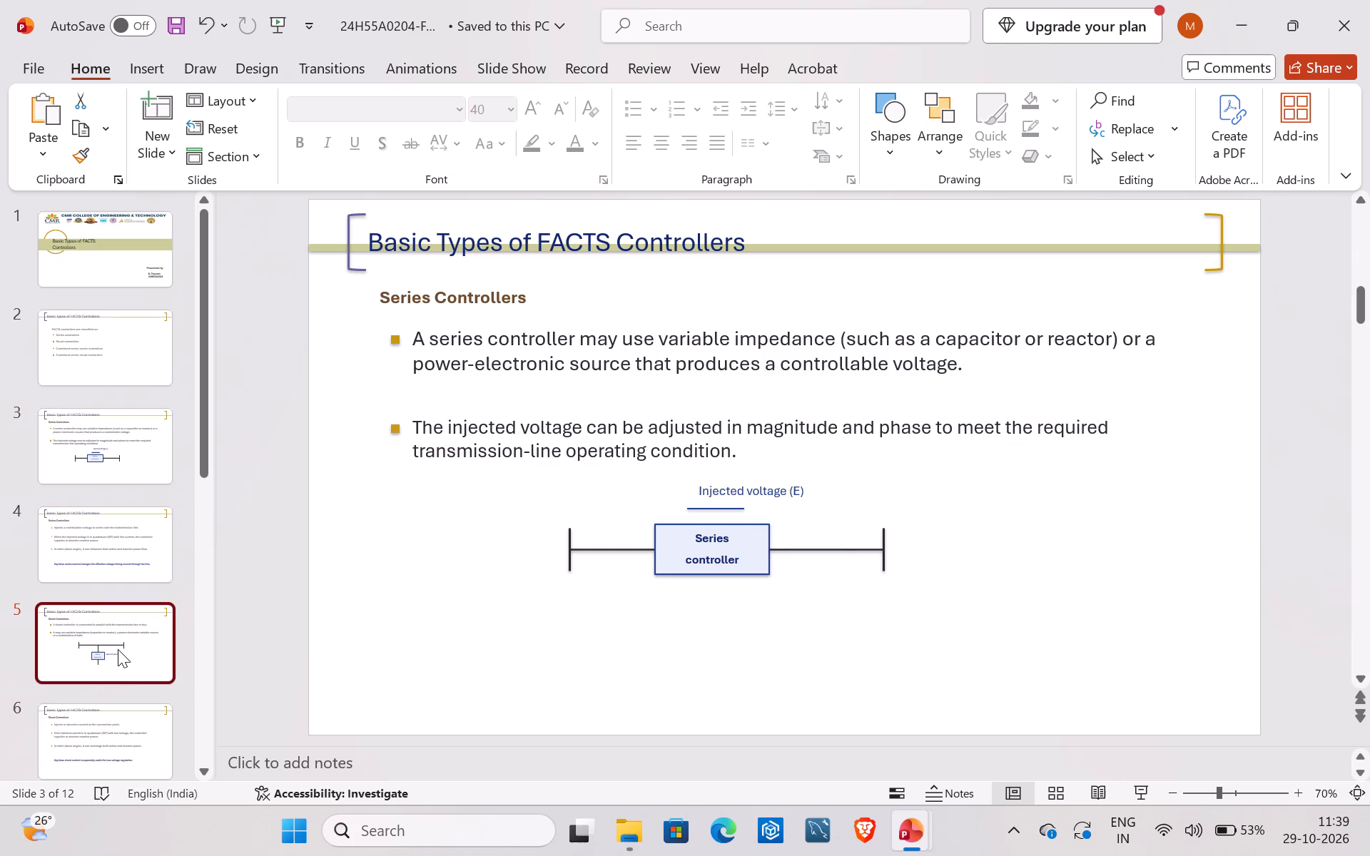
pyautogui.scroll(-1, 118, 649)
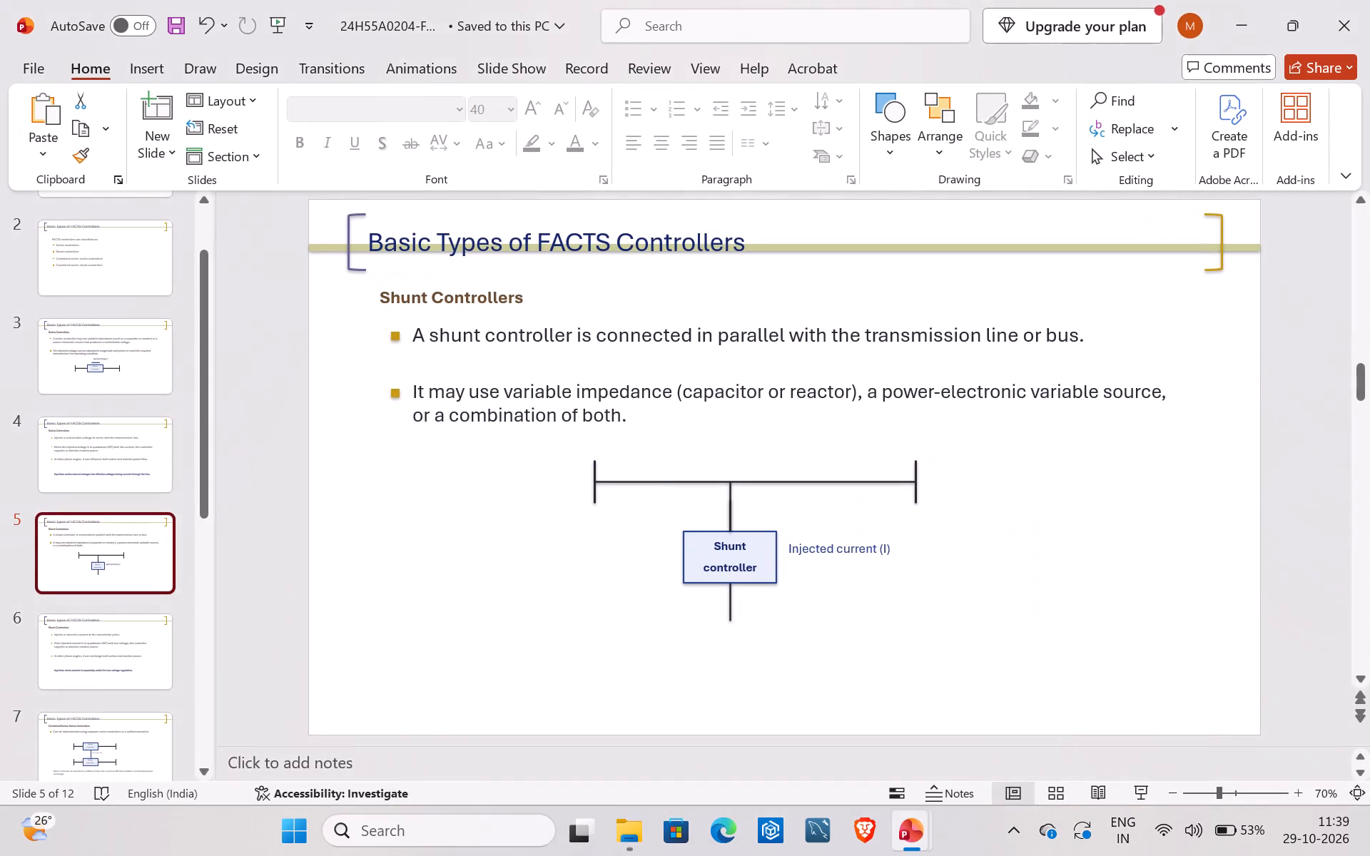
# Open Google Chrome from the desktop with the presenter's profile, the one with the orange P.
pyautogui.tripleClick(267, 250)
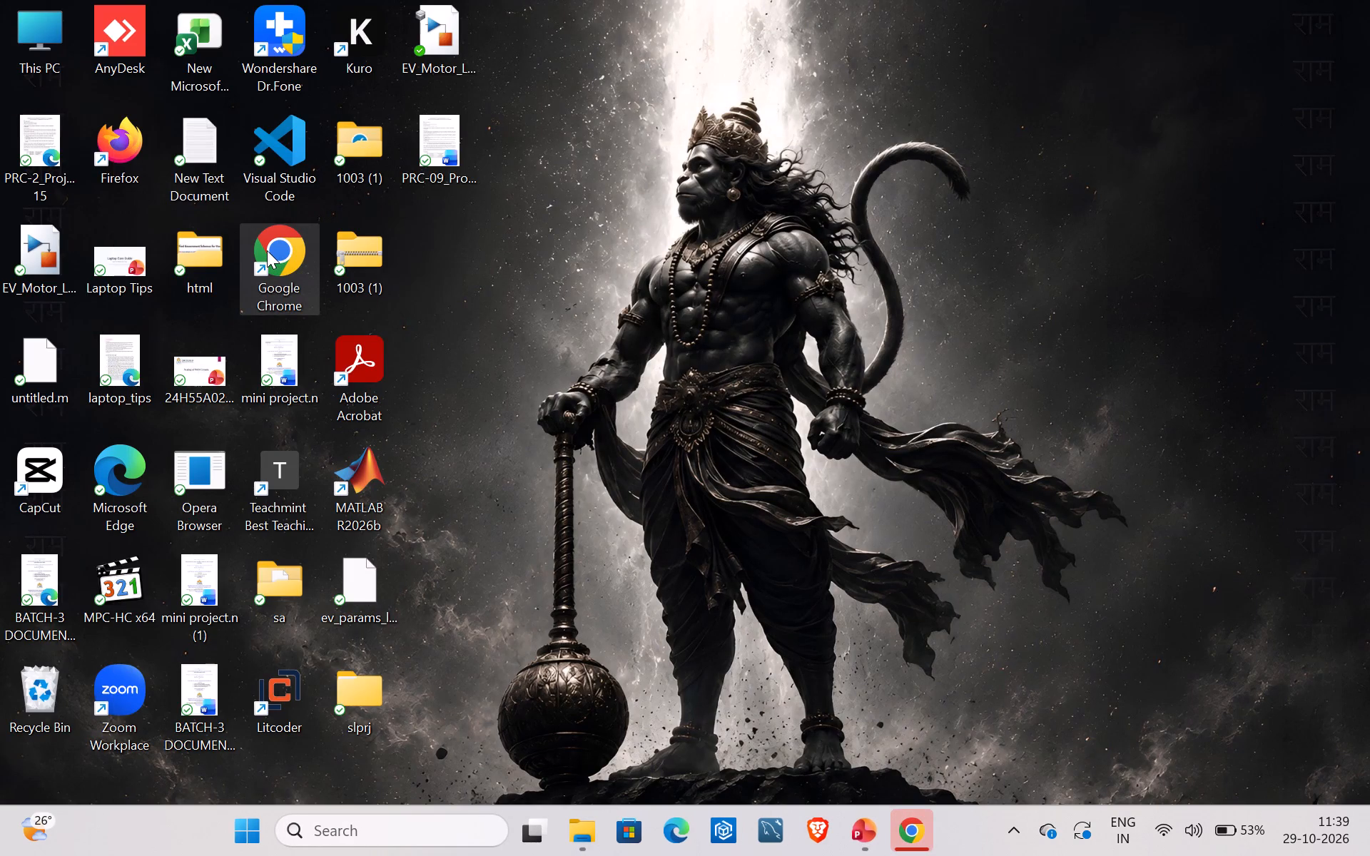
pyautogui.click(918, 812)
pyautogui.scroll(-5, 619, 585)
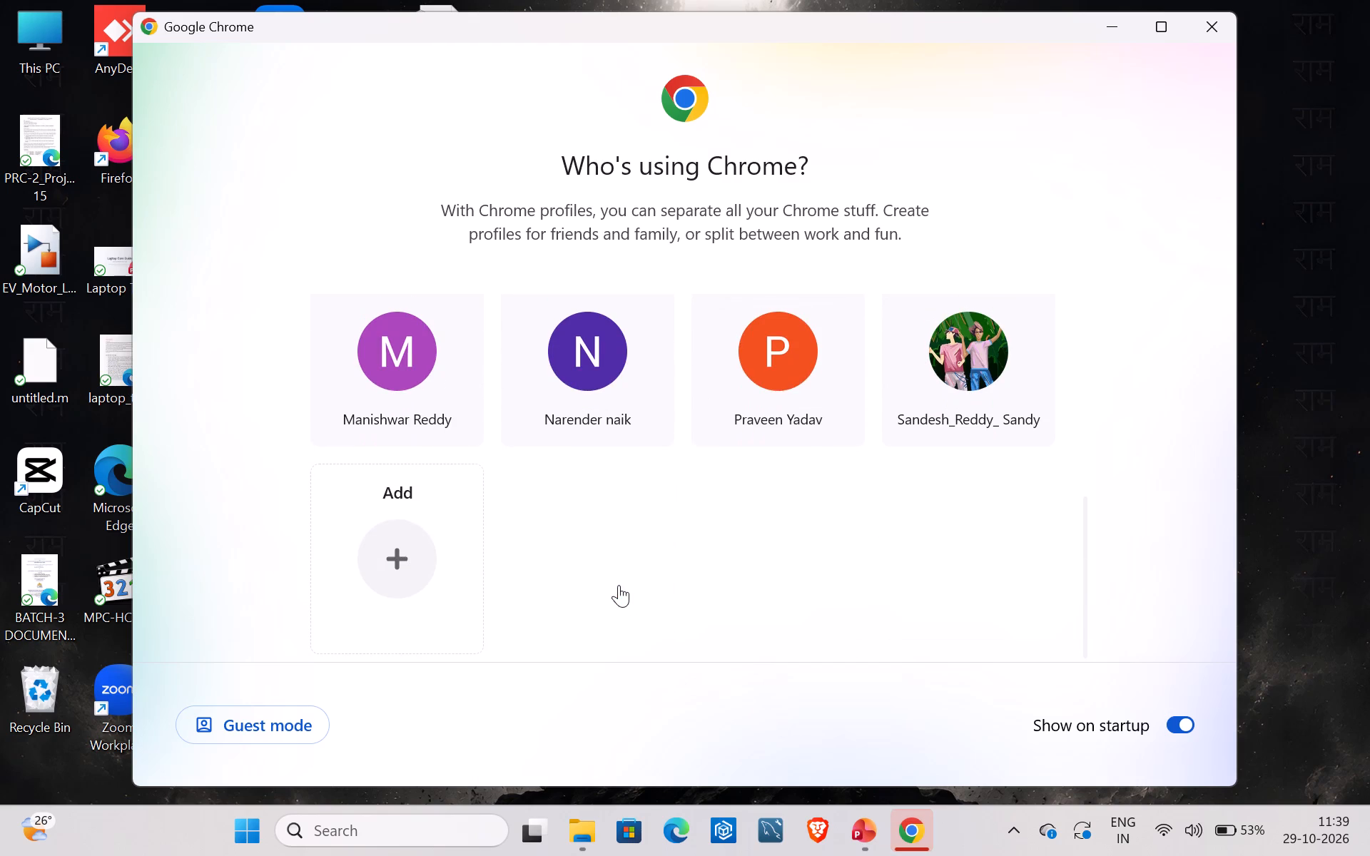
pyautogui.click(793, 410)
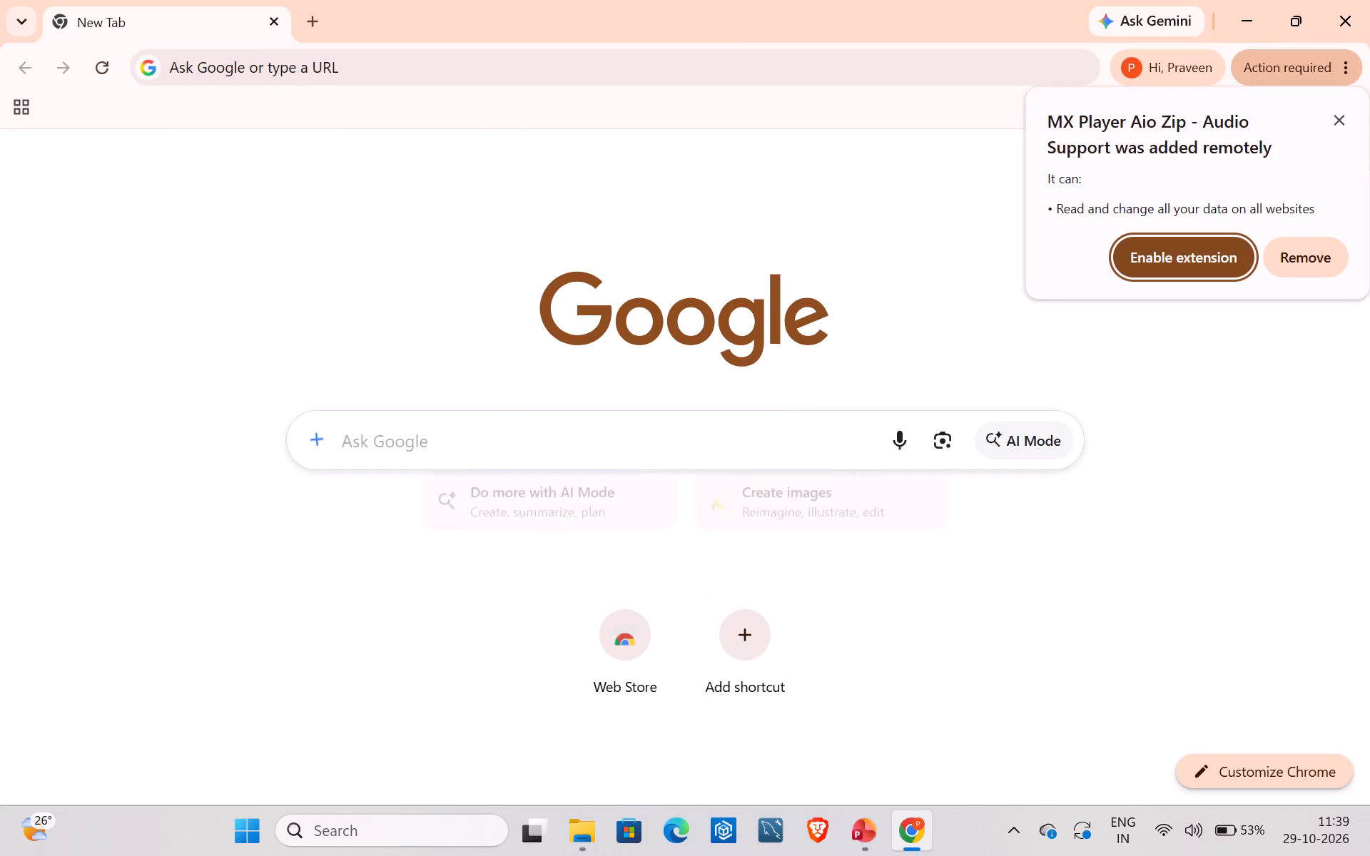
# Search Google for "shunt controller diagram".
pyautogui.click(513, 437)
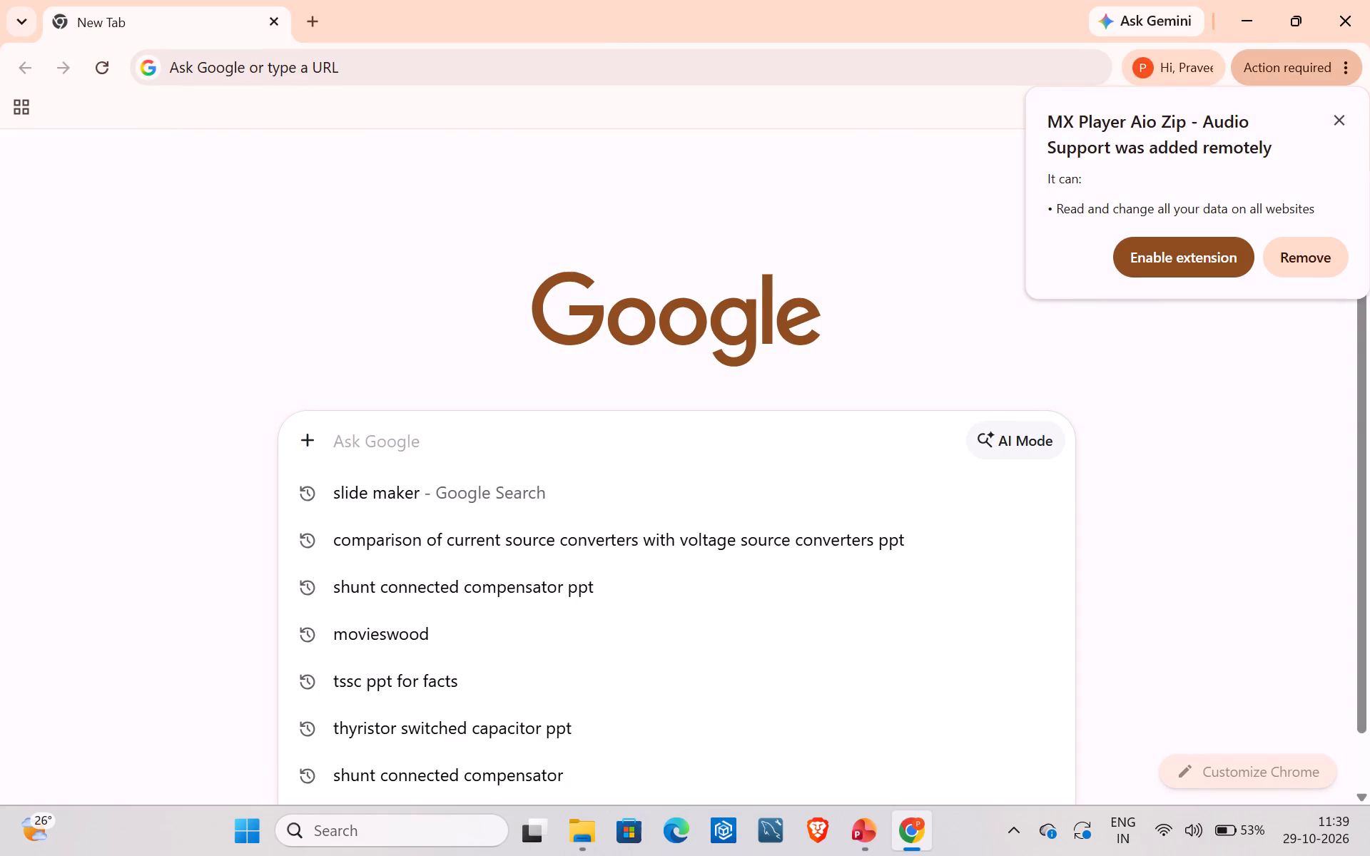
pyautogui.write('SHUNT')
pyautogui.press('space')
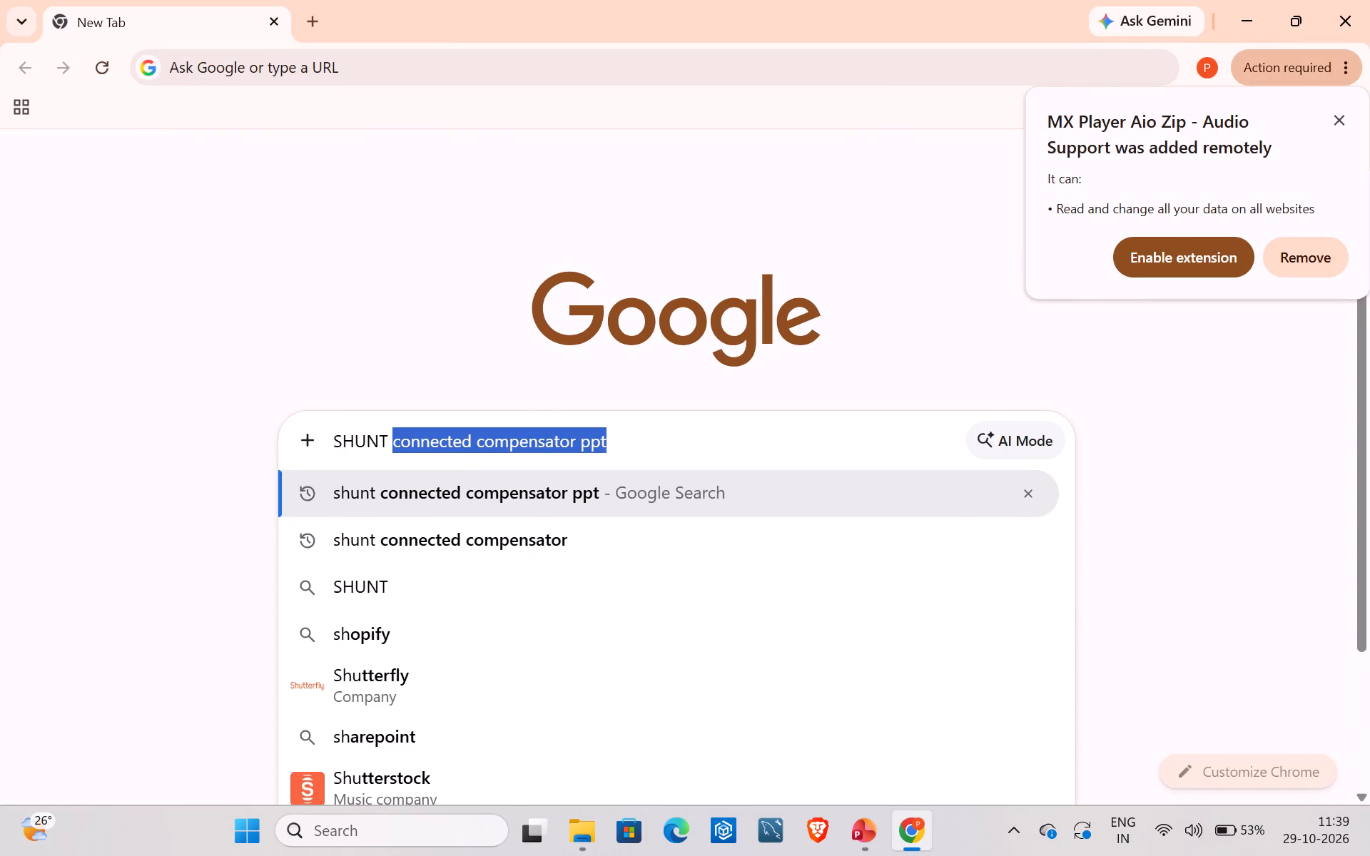
pyautogui.click(655, 439)
pyautogui.press('BackSpace')
pyautogui.press('BackSpace')
pyautogui.press('BackSpace')
pyautogui.press('BackSpace')
pyautogui.press('BackSpace')
pyautogui.press('BackSpace')
pyautogui.press('BackSpace')
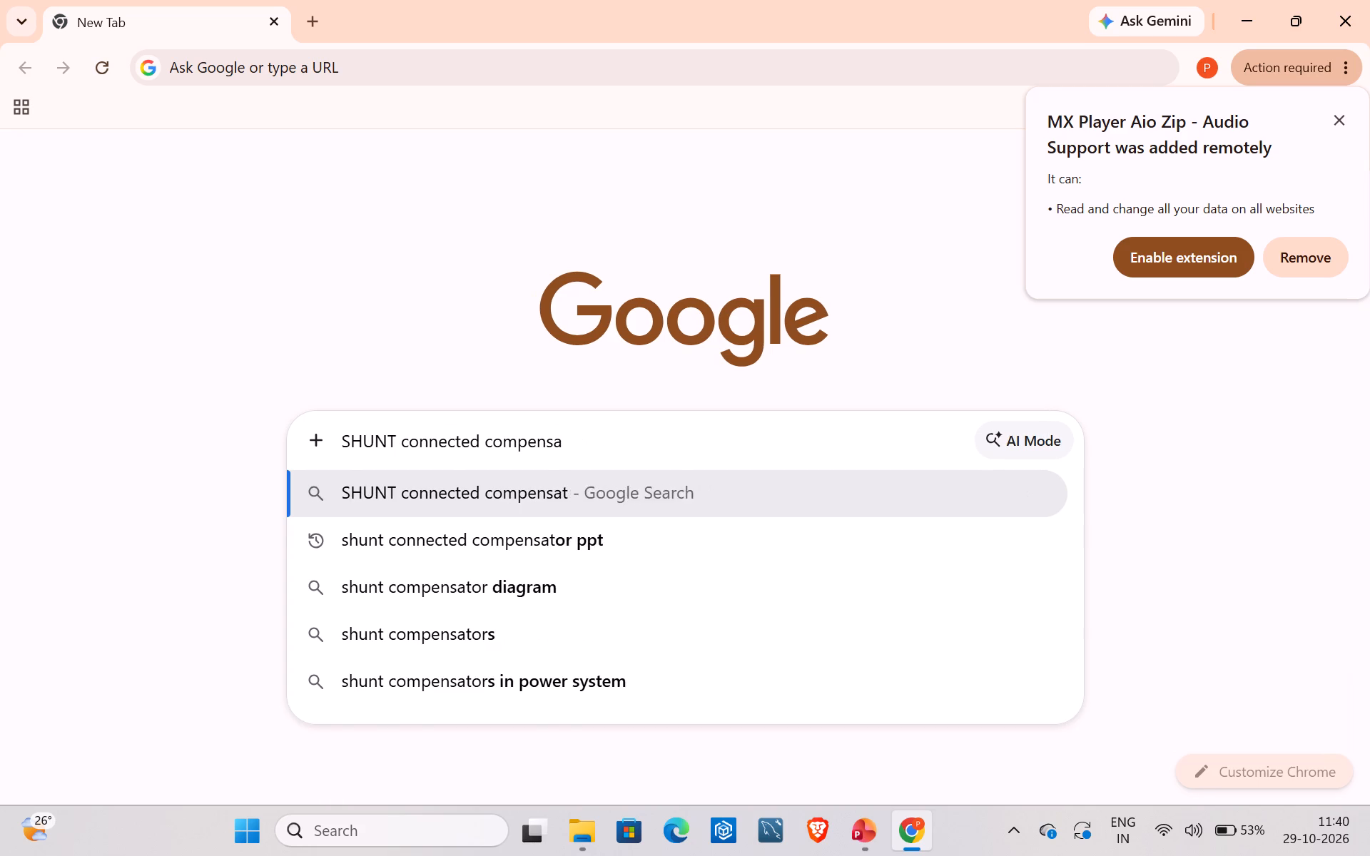
pyautogui.press('BackSpace')
pyautogui.press('BackSpace')
pyautogui.press('BackSpace')
pyautogui.press('BackSpace')
pyautogui.press('BackSpace')
pyautogui.press('BackSpace')
pyautogui.press('BackSpace')
pyautogui.press('BackSpace')
pyautogui.press('BackSpace')
pyautogui.press('BackSpace')
pyautogui.press('BackSpace')
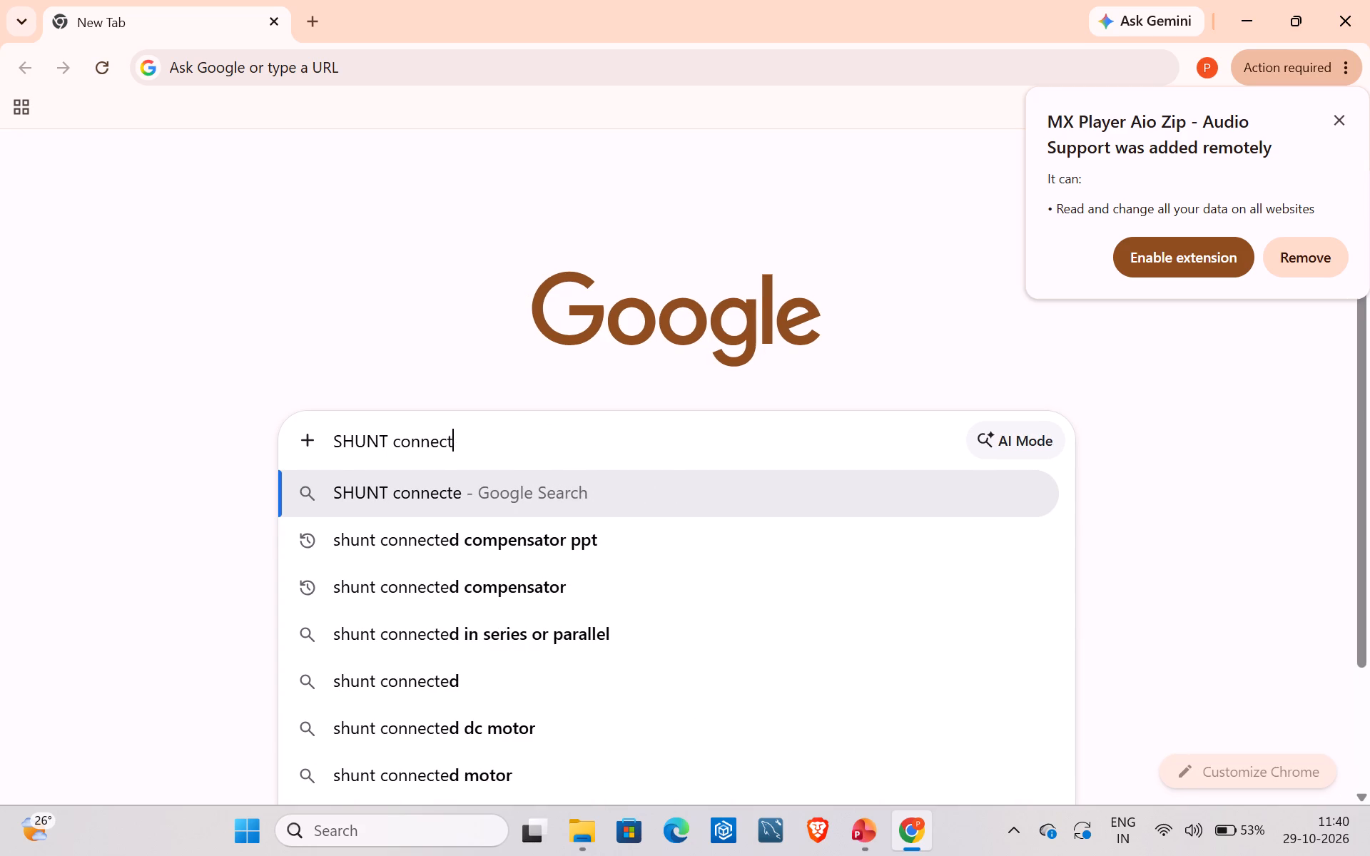
pyautogui.press('BackSpace')
pyautogui.press('BackSpace')
pyautogui.press('BackSpace')
pyautogui.press('BackSpace')
pyautogui.press('BackSpace')
pyautogui.press('BackSpace')
pyautogui.press('BackSpace')
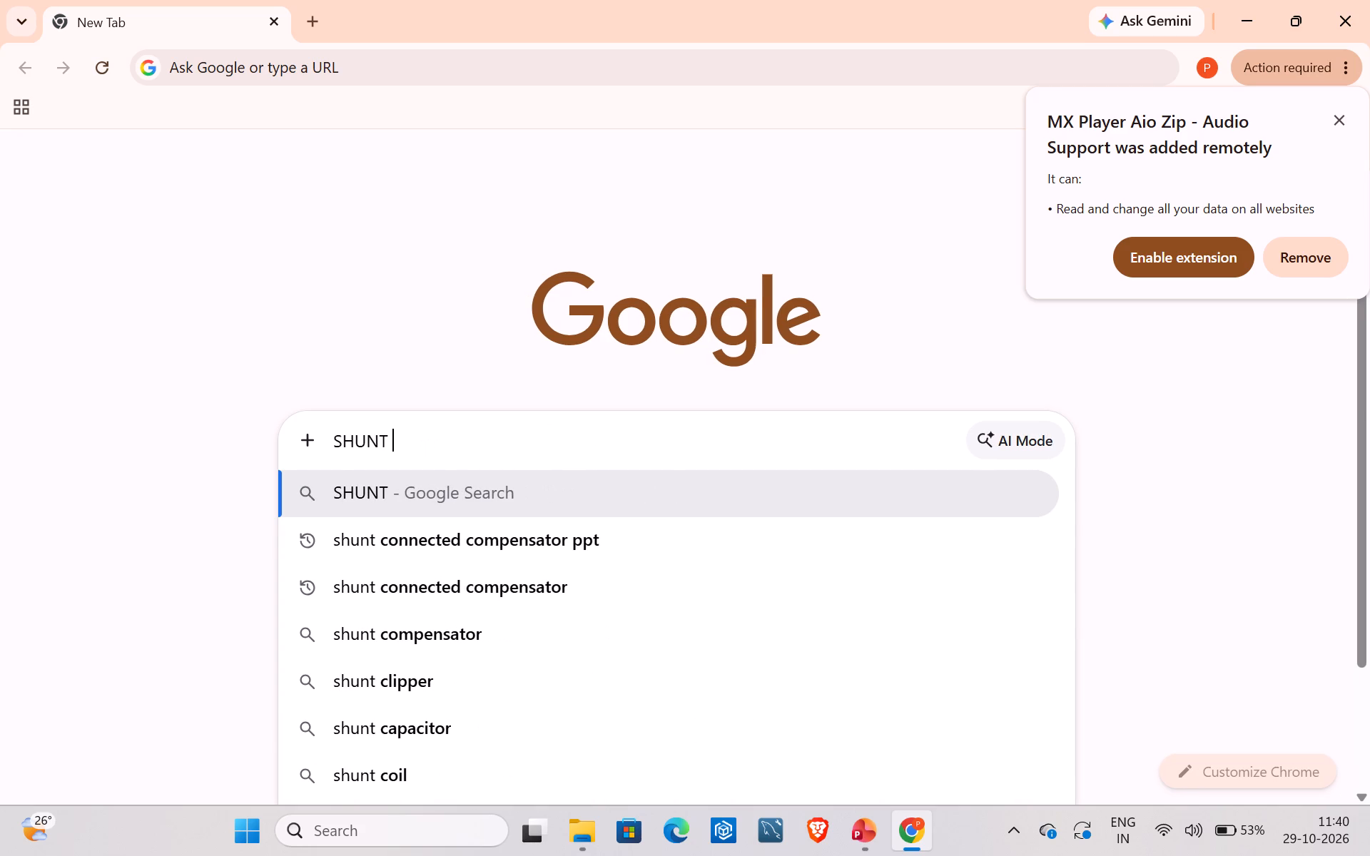
pyautogui.write('CI')
pyautogui.press('BackSpace')
pyautogui.write('ONTR')
pyautogui.click(569, 496)
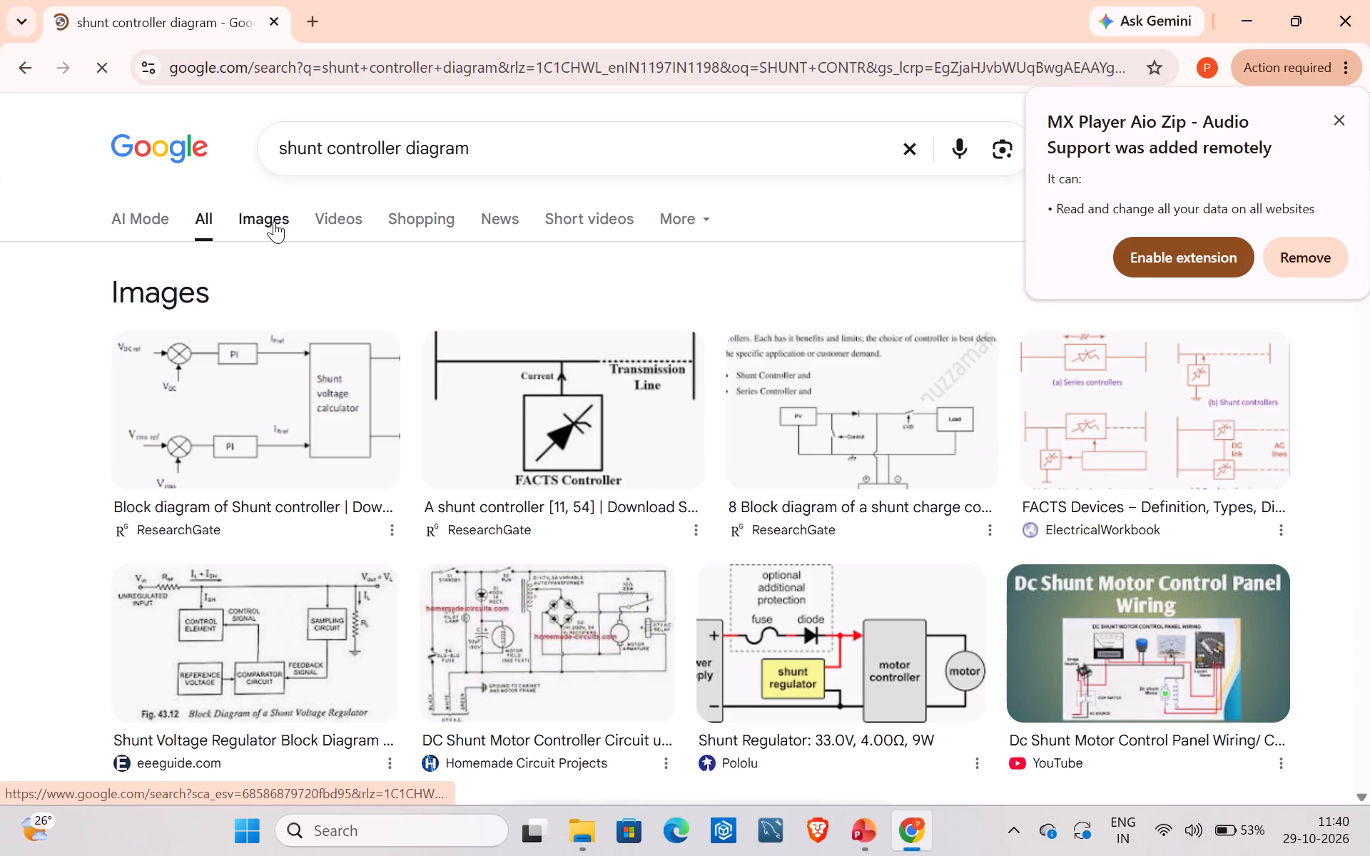
# Browse the image results for "shunt controller diagram" for a diagram suited to the FACTS presentation.
pyautogui.click(274, 221)
pyautogui.scroll(-1, 613, 426)
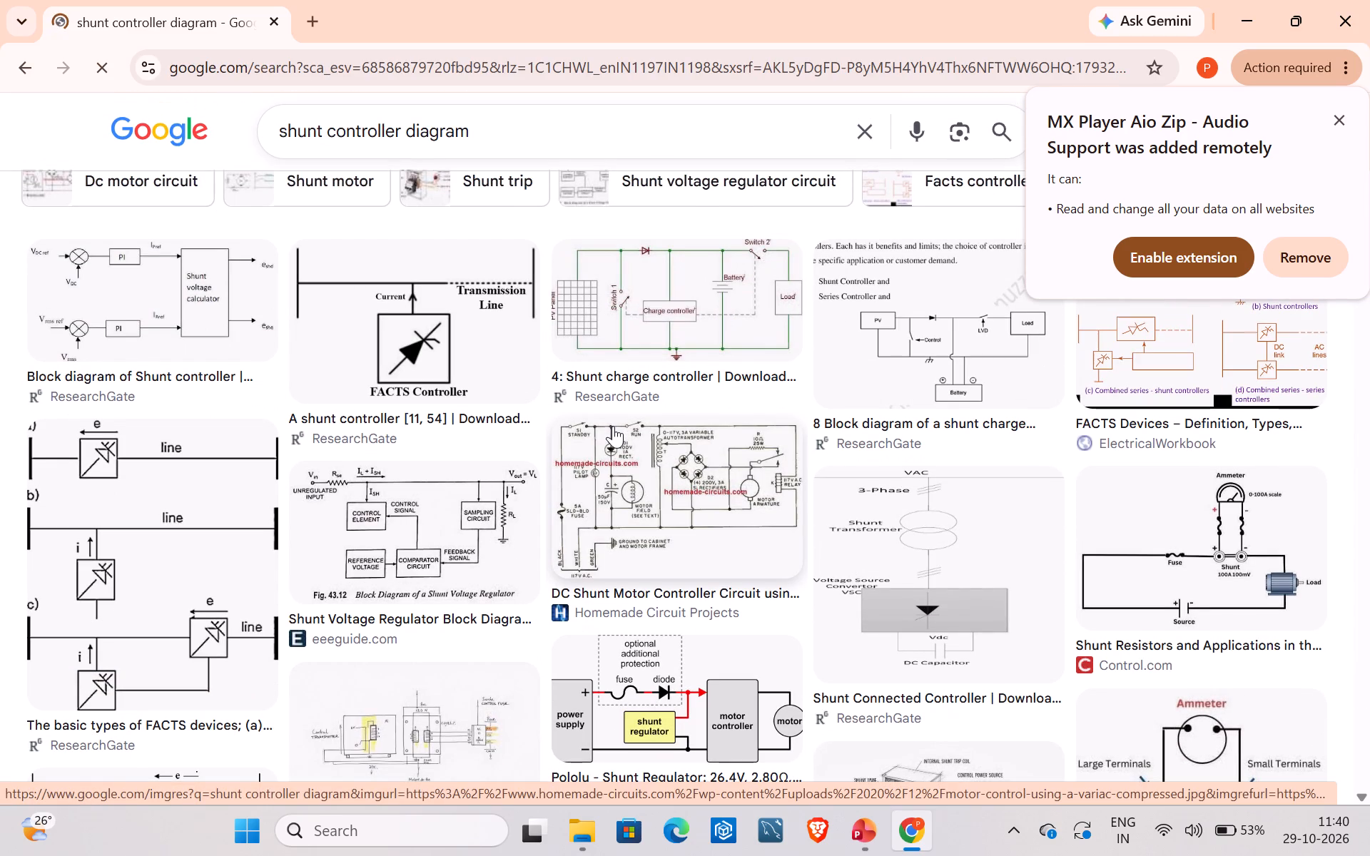
pyautogui.scroll(-1, 613, 426)
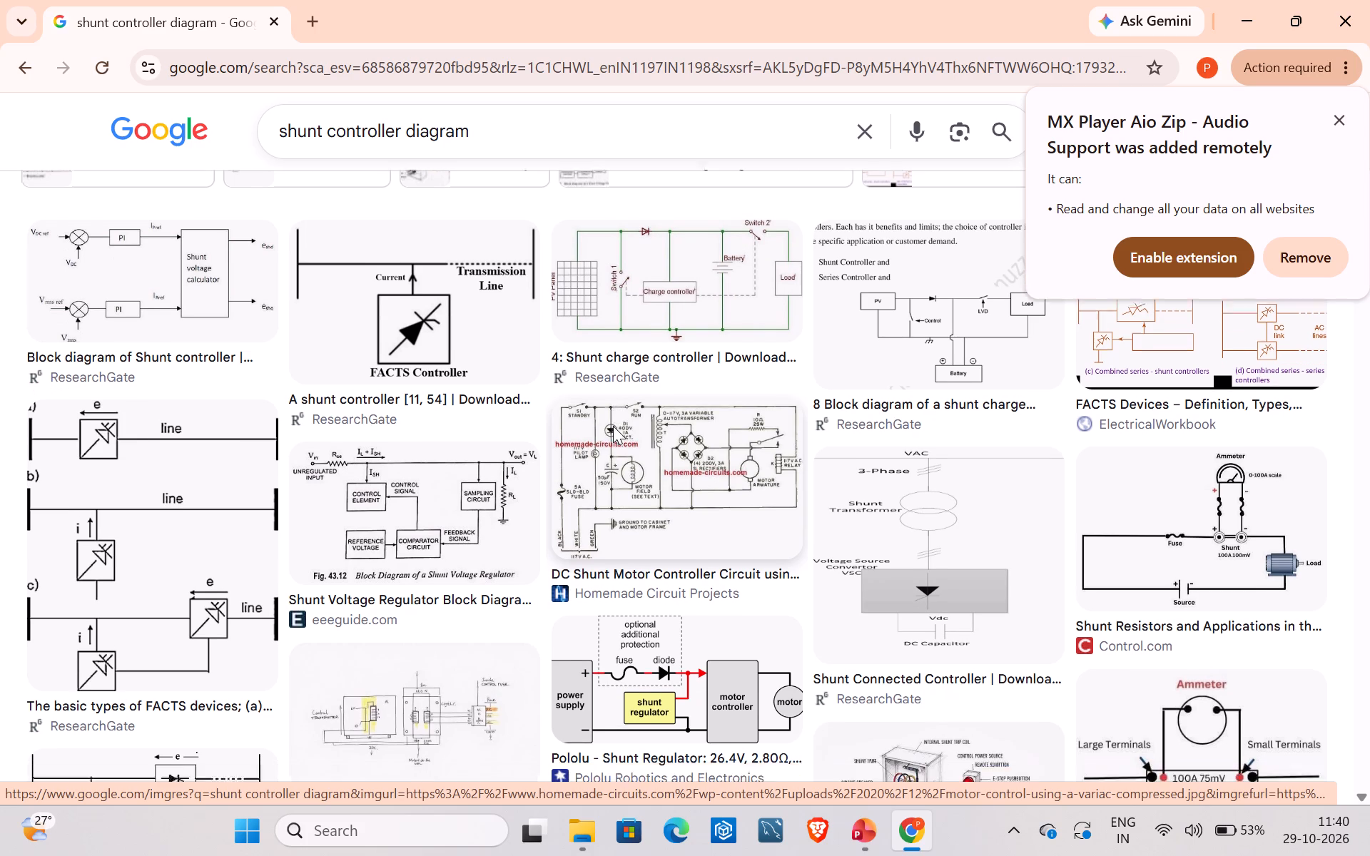
pyautogui.scroll(-2, 613, 426)
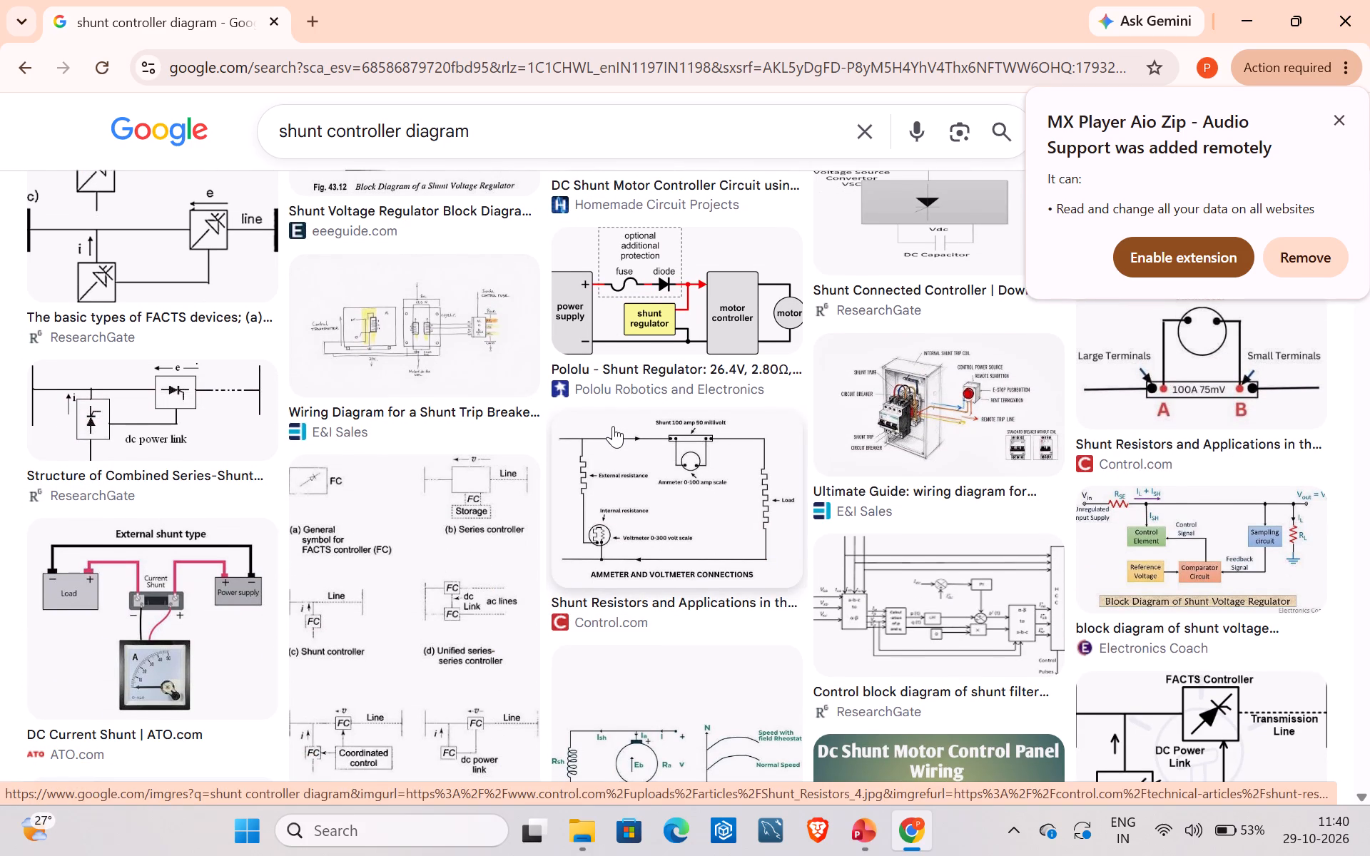
pyautogui.scroll(-1, 613, 426)
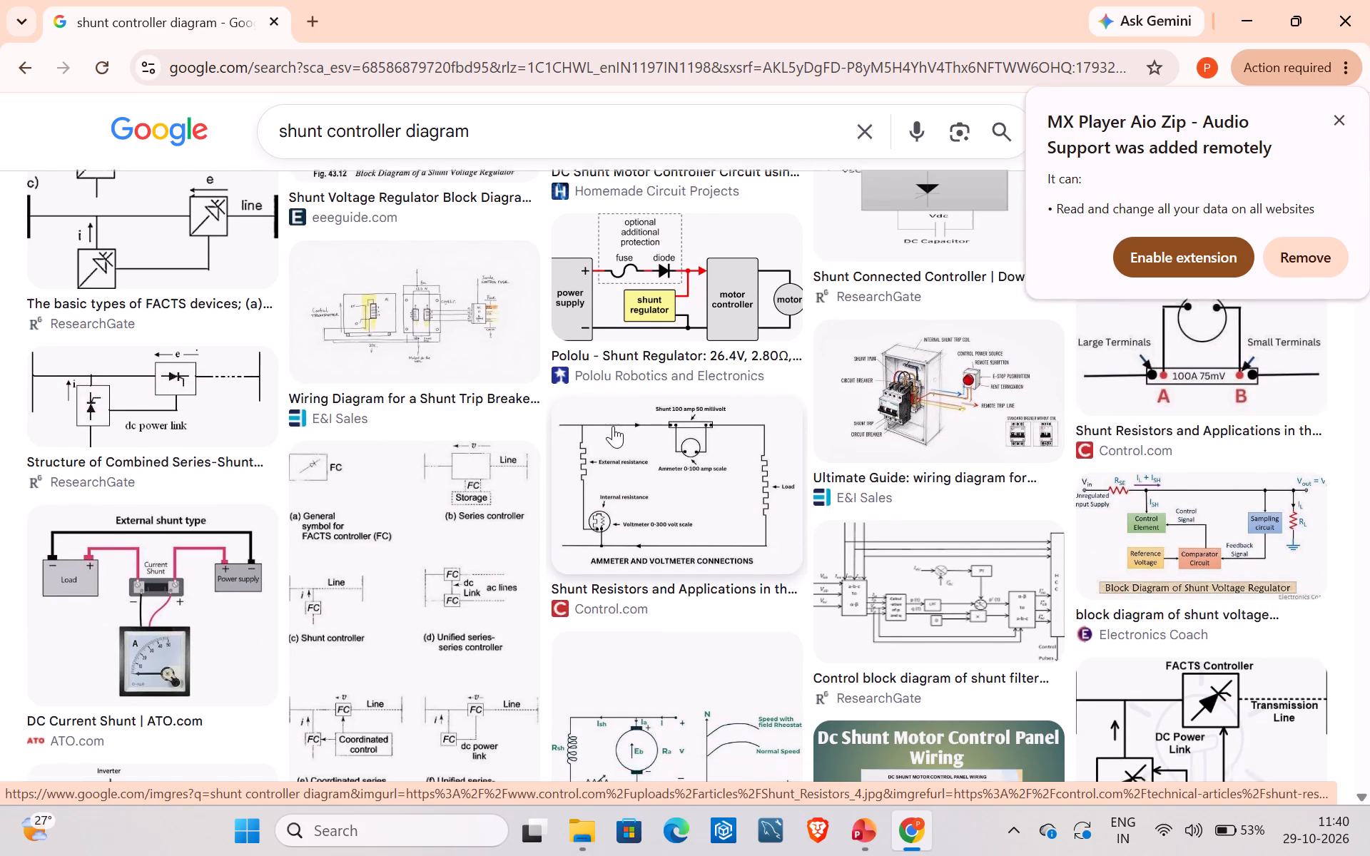
pyautogui.scroll(-2, 613, 426)
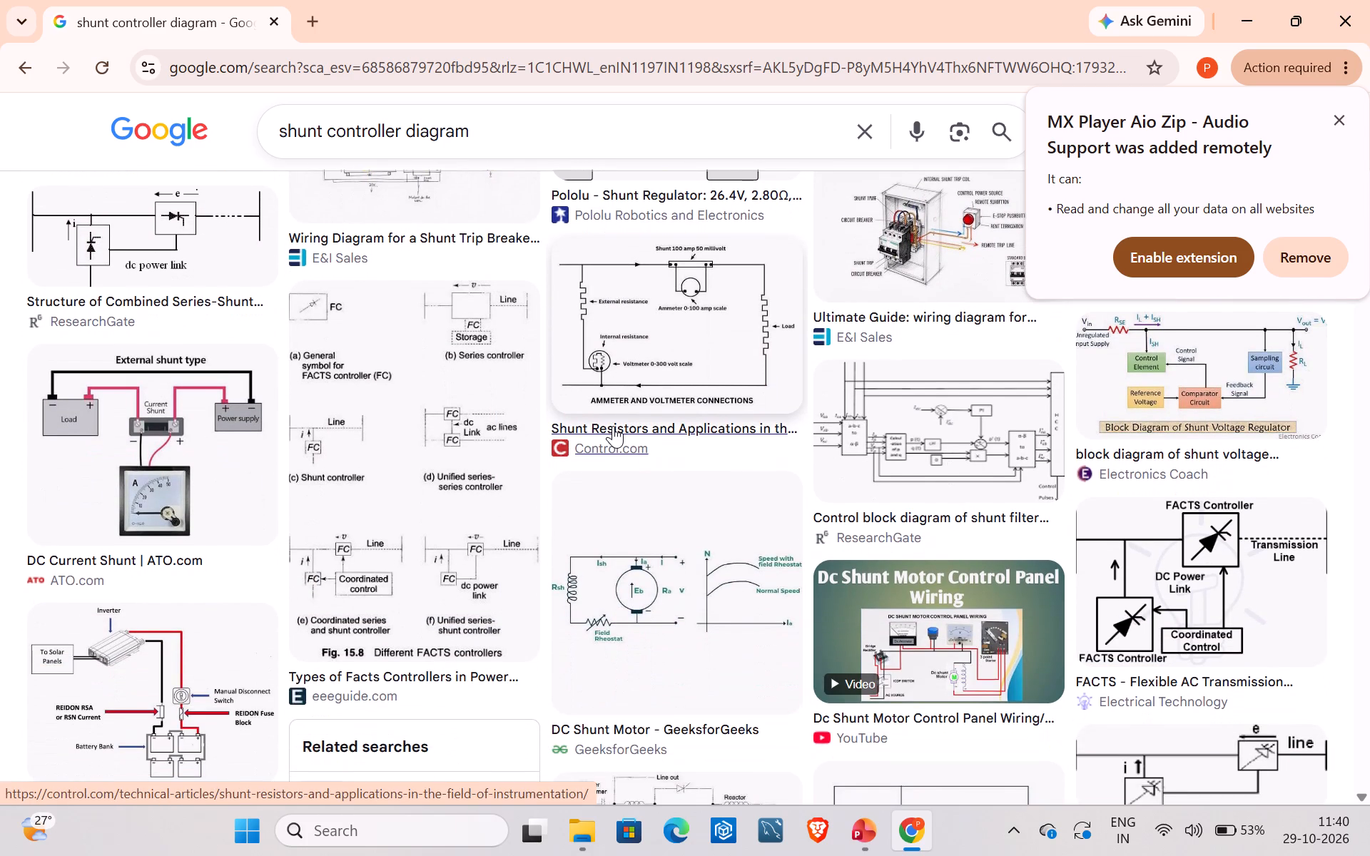
pyautogui.hscroll(3, 613, 426)
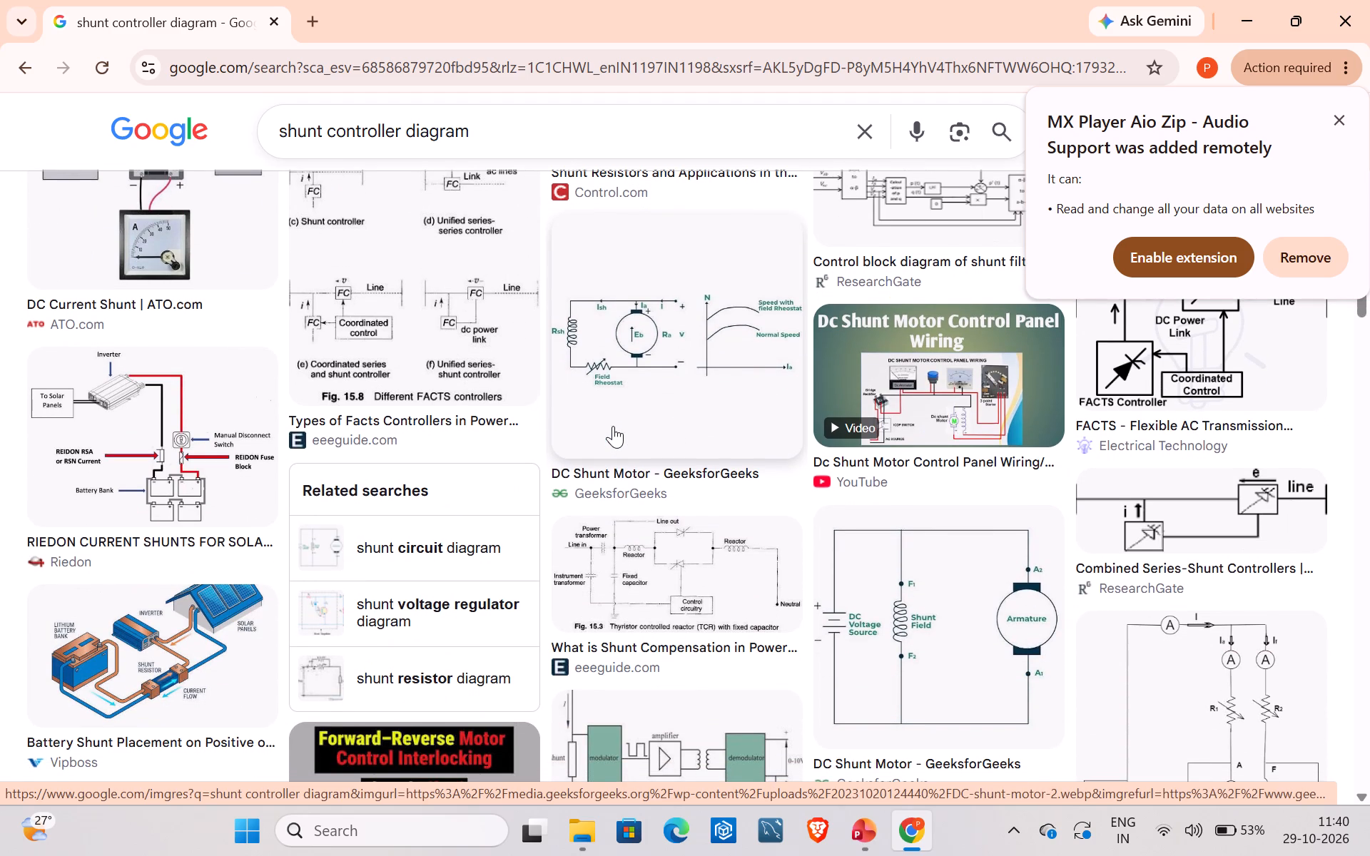
pyautogui.scroll(8, 613, 426)
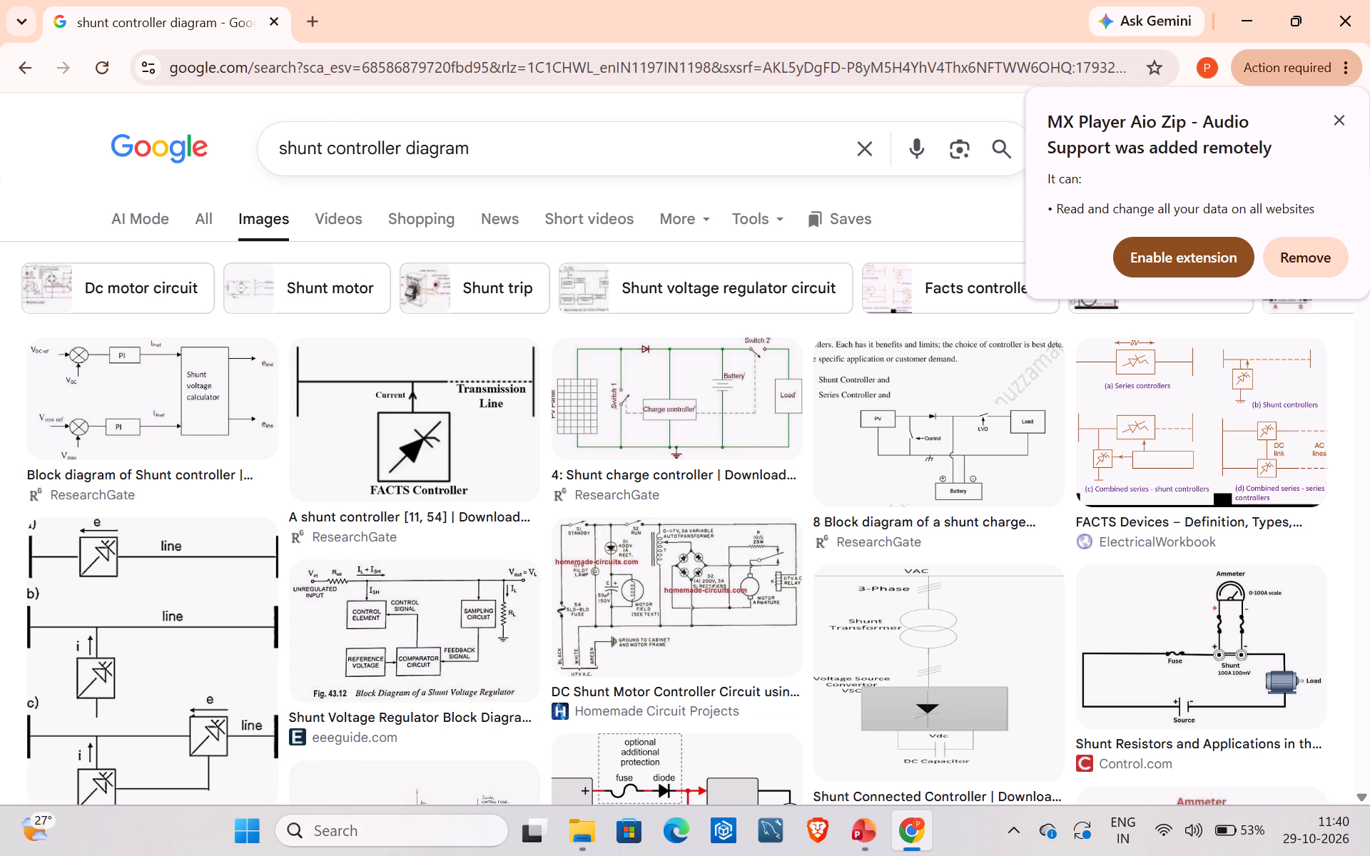
# Refine the image search to "FACTS shunt controller diagram".
pyautogui.click(273, 146)
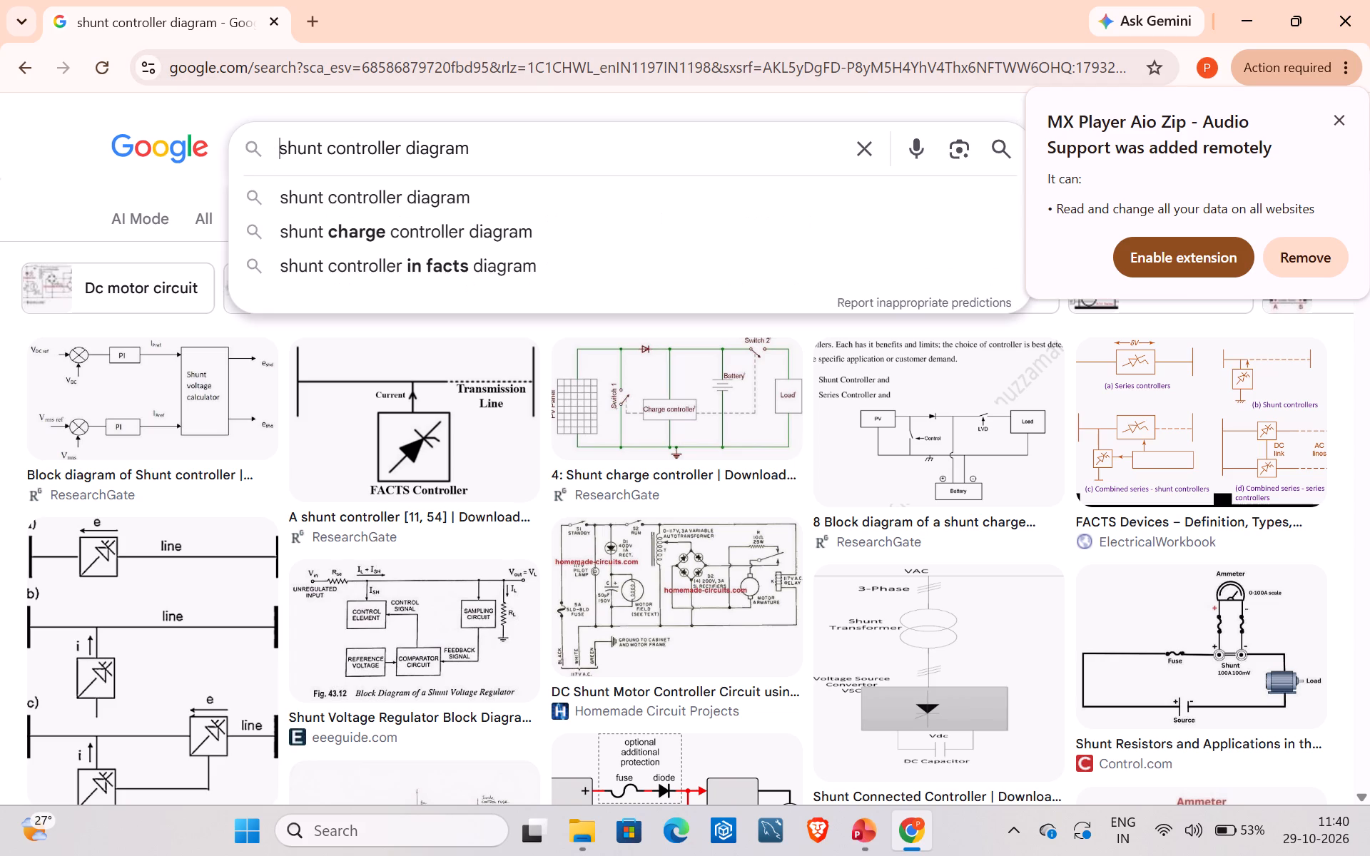
pyautogui.click(280, 152)
pyautogui.press('space')
pyautogui.write('FACTS')
pyautogui.press('space')
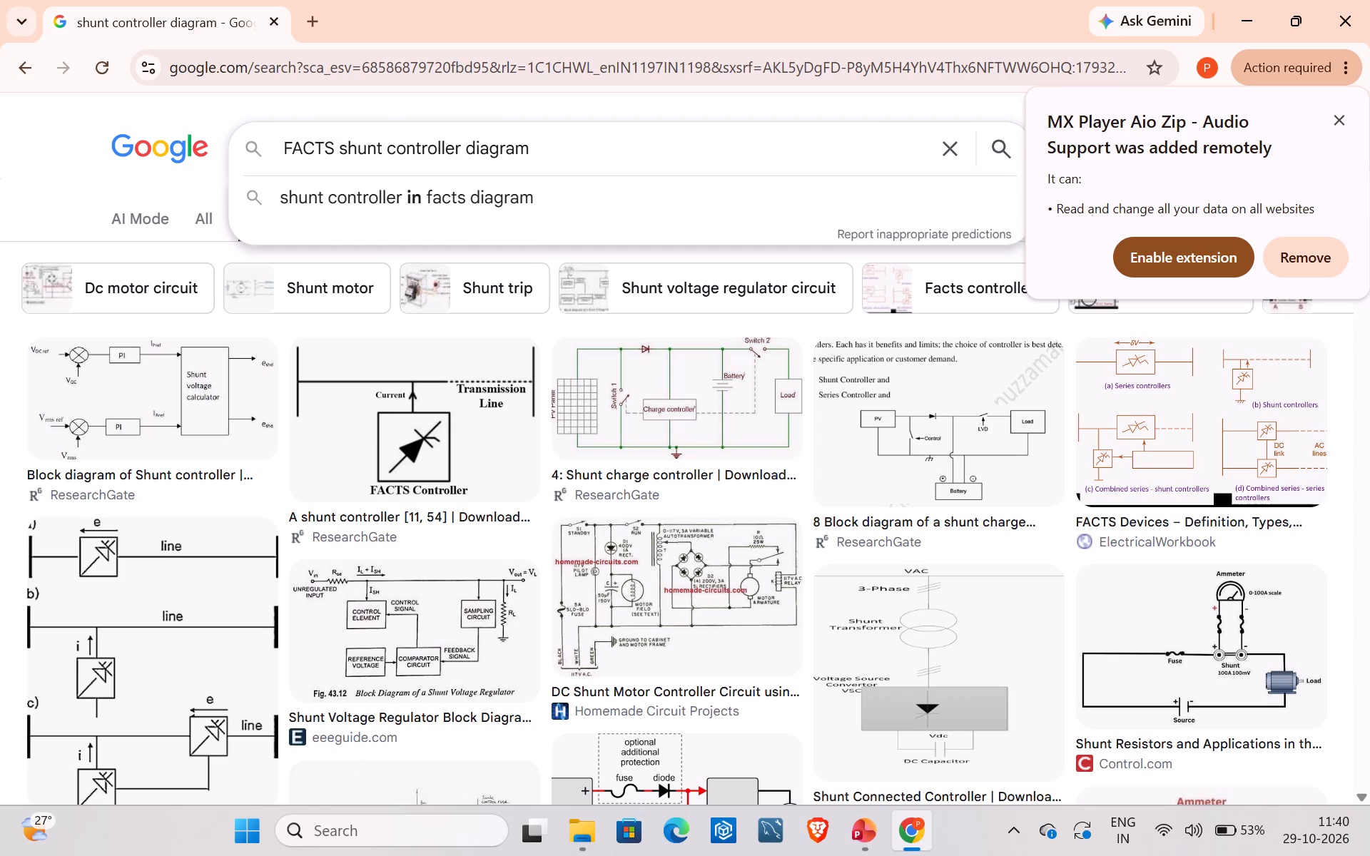
pyautogui.click(549, 149)
pyautogui.press('Return')
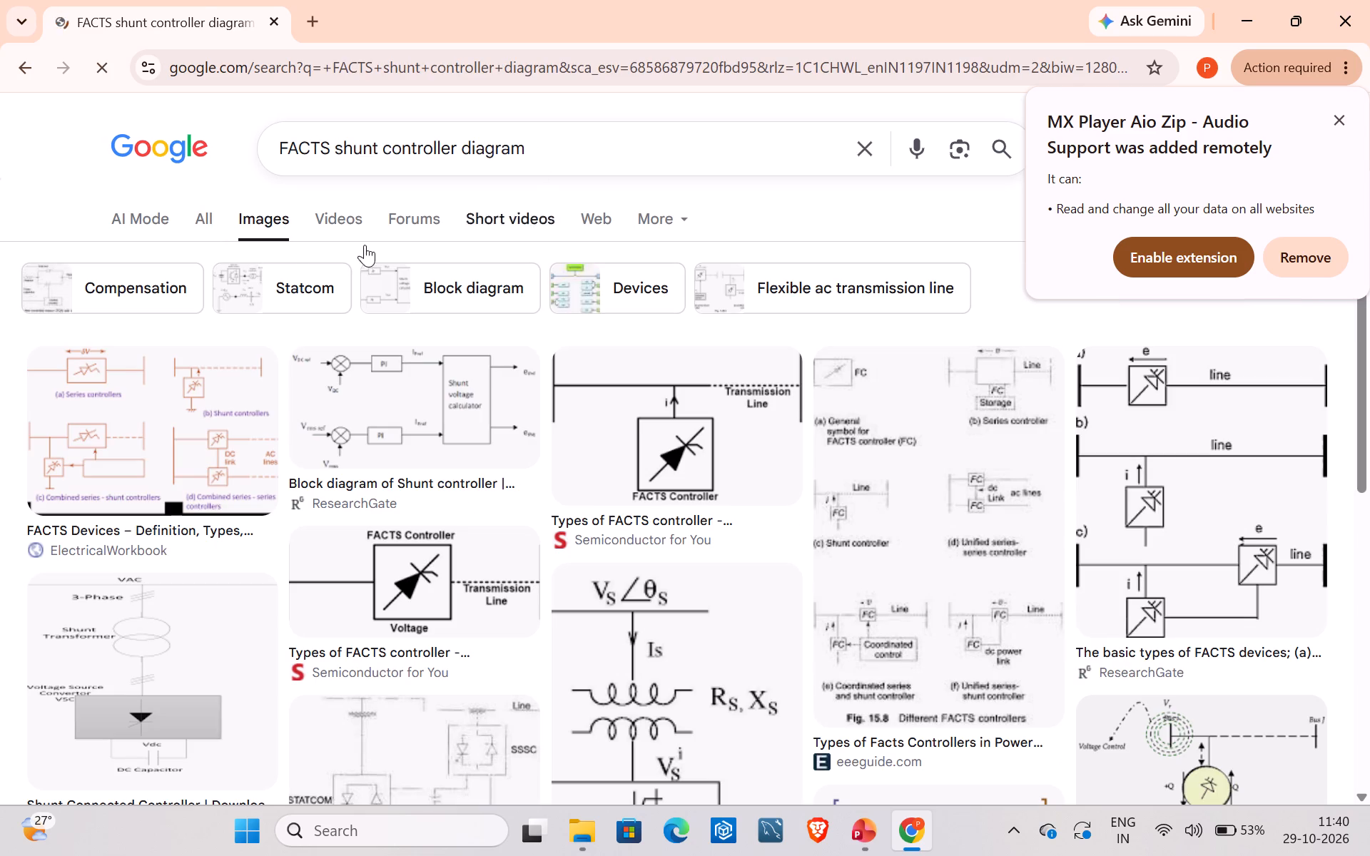
# Look through the image results for "FACTS shunt controller diagram" for a suitable shunt controller diagram.
pyautogui.scroll(-1, 447, 387)
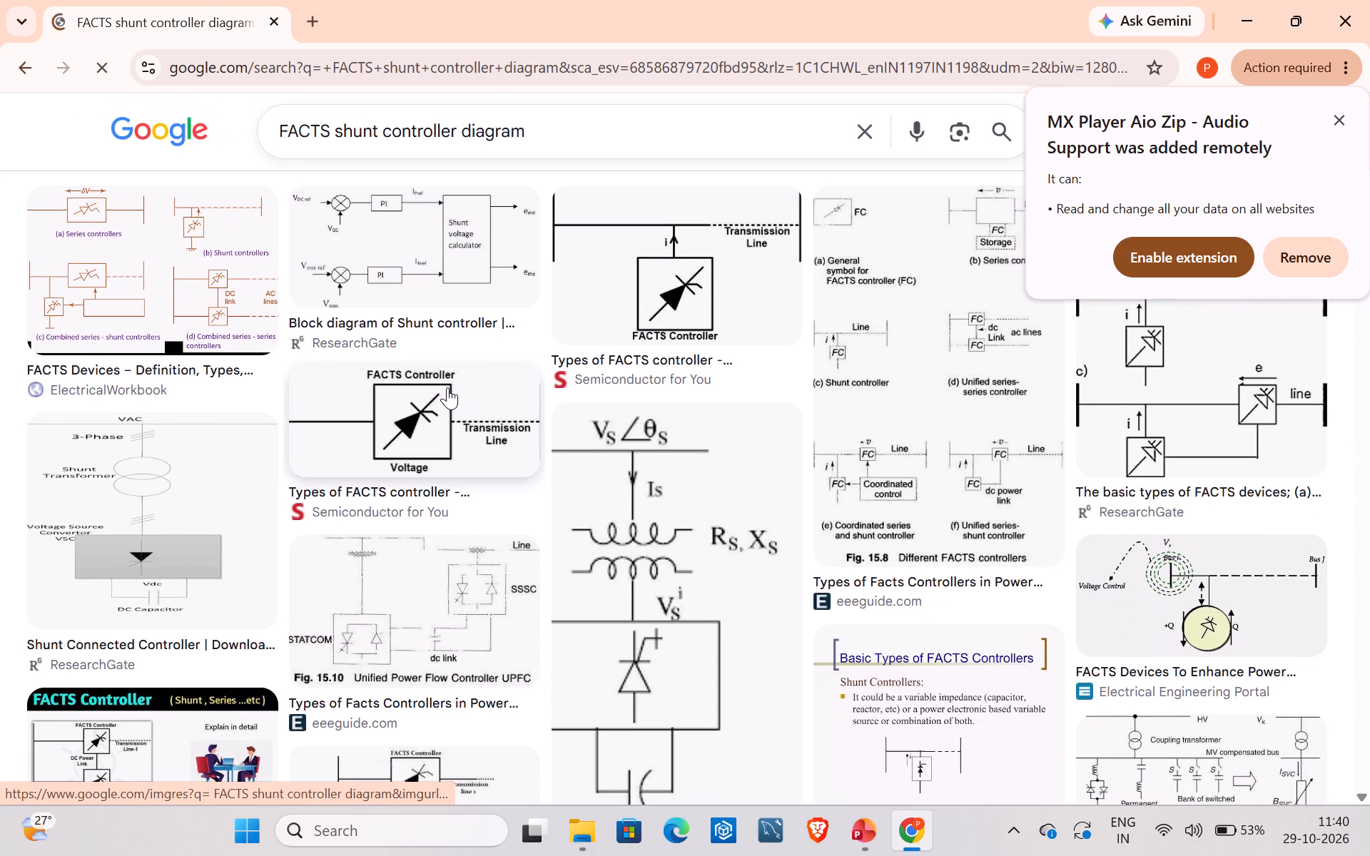
pyautogui.scroll(-4, 447, 387)
pyautogui.hscroll(1, 447, 387)
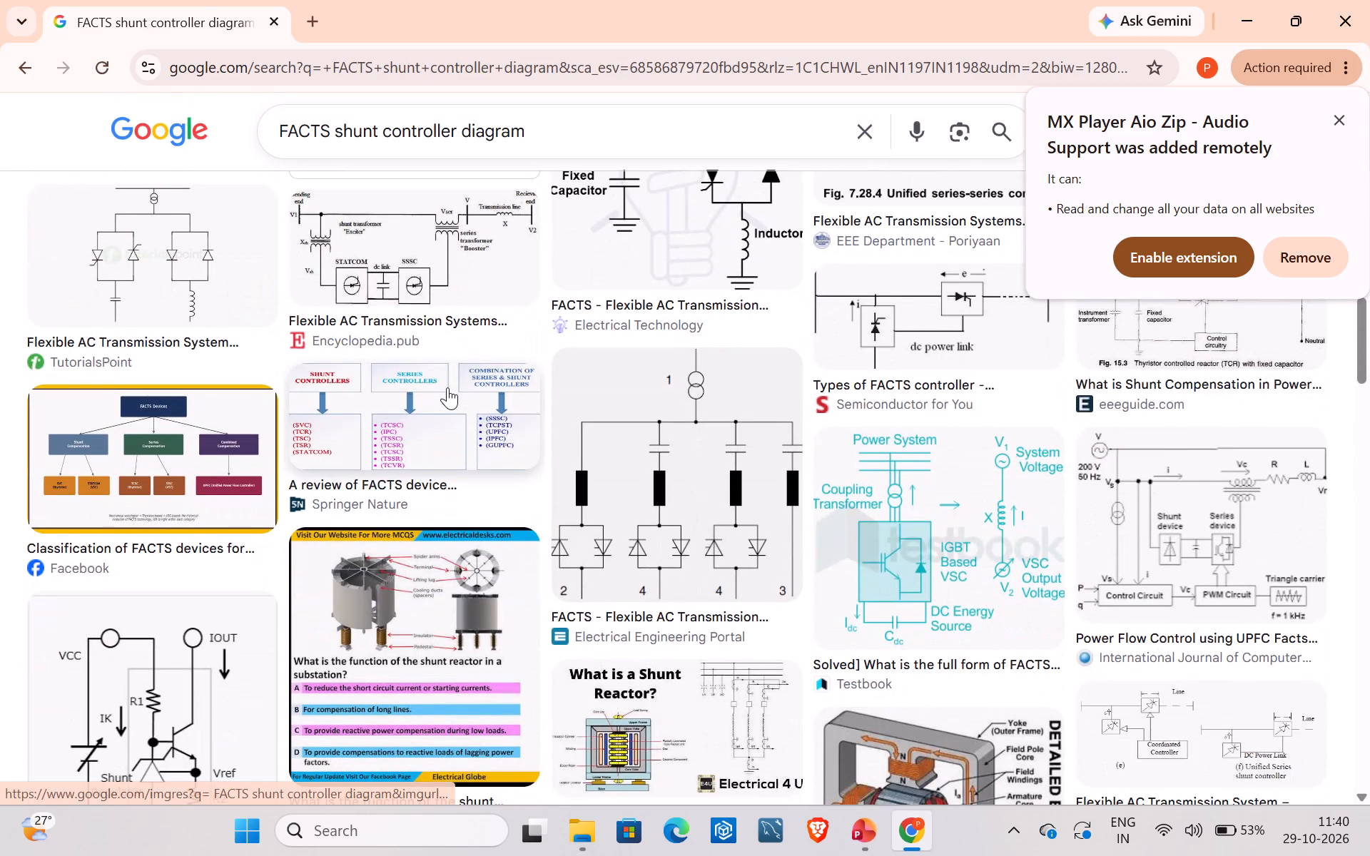
pyautogui.scroll(-2, 447, 387)
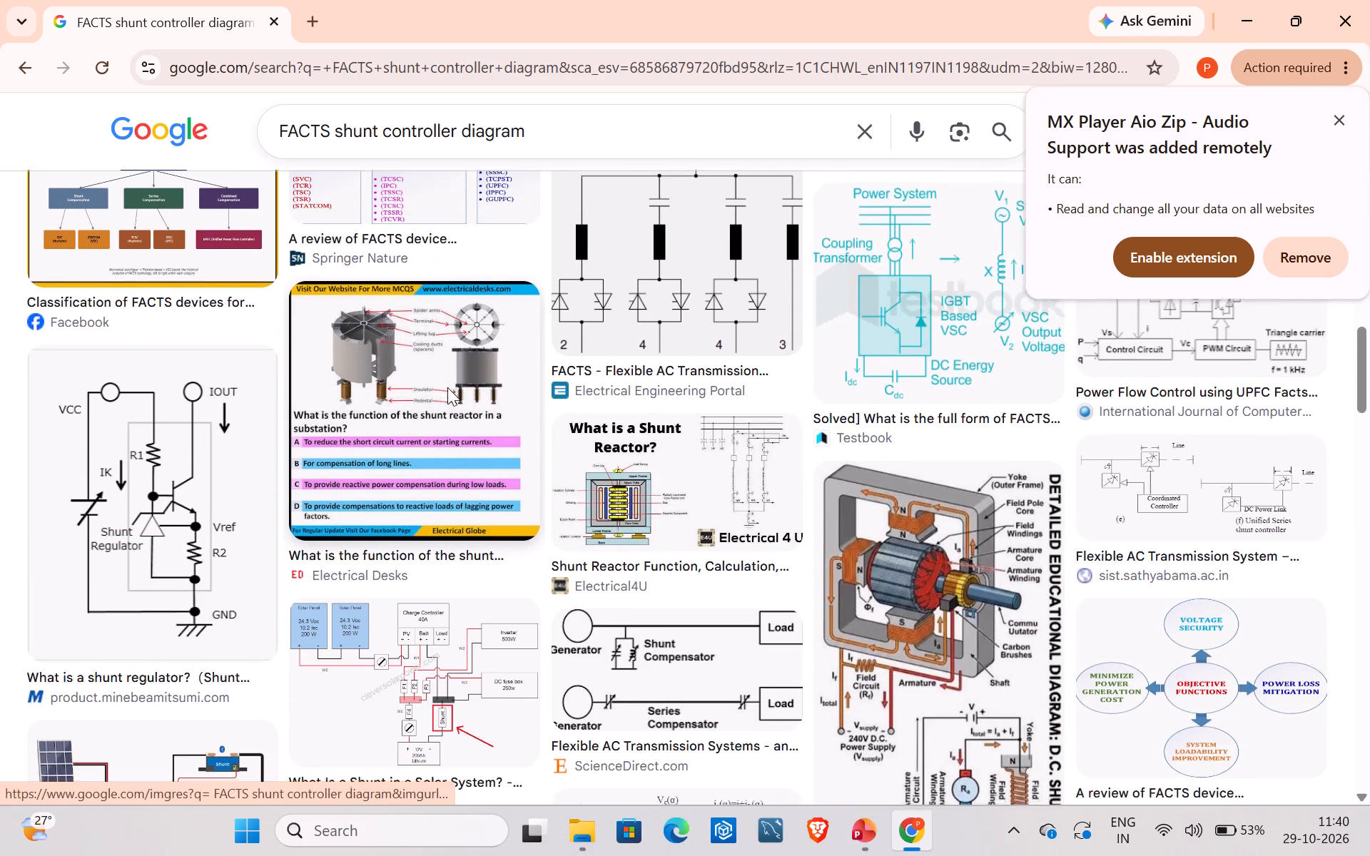
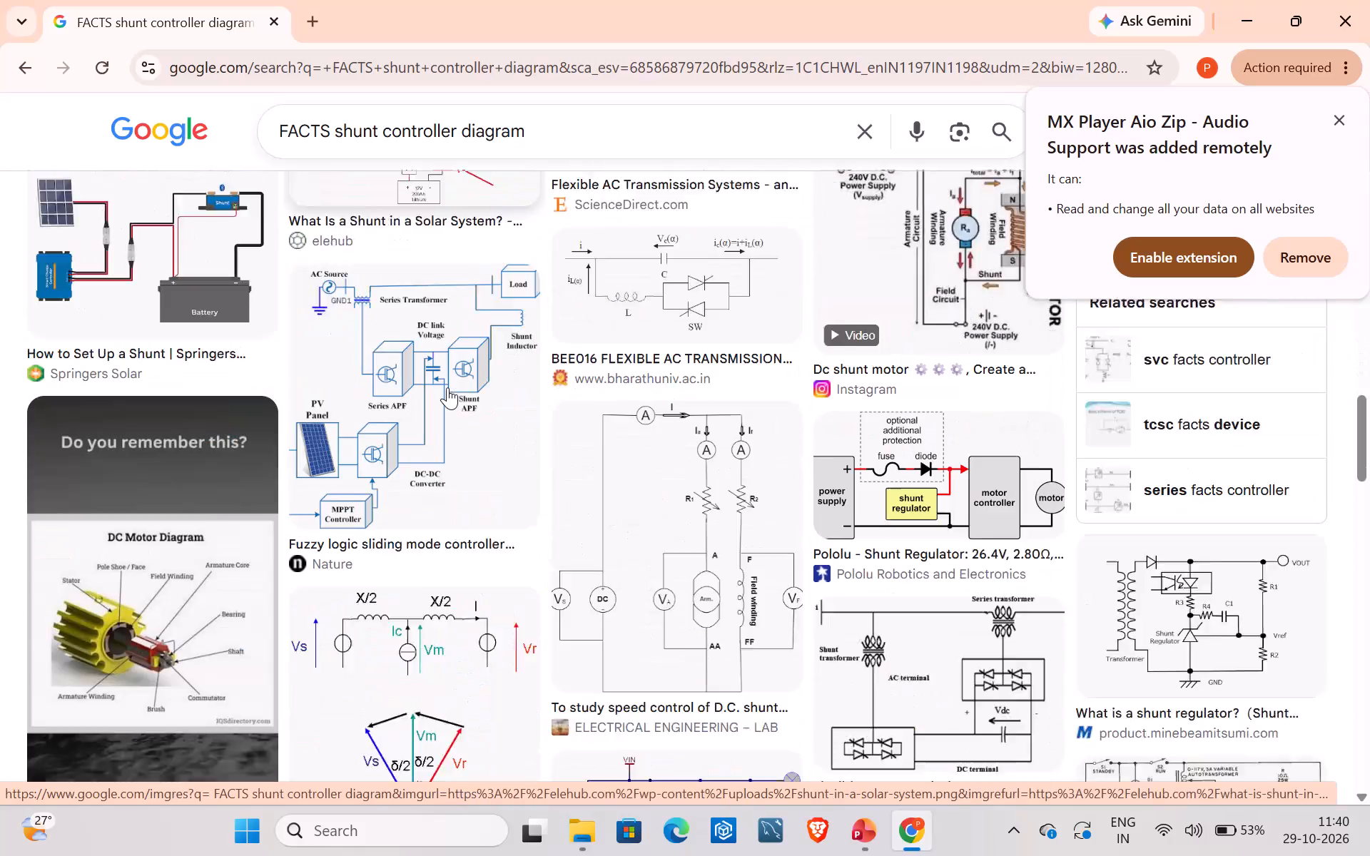
# Look further through the image results for "FACTS shunt controller diagram" for a suitable diagram.
pyautogui.scroll(-3, 447, 387)
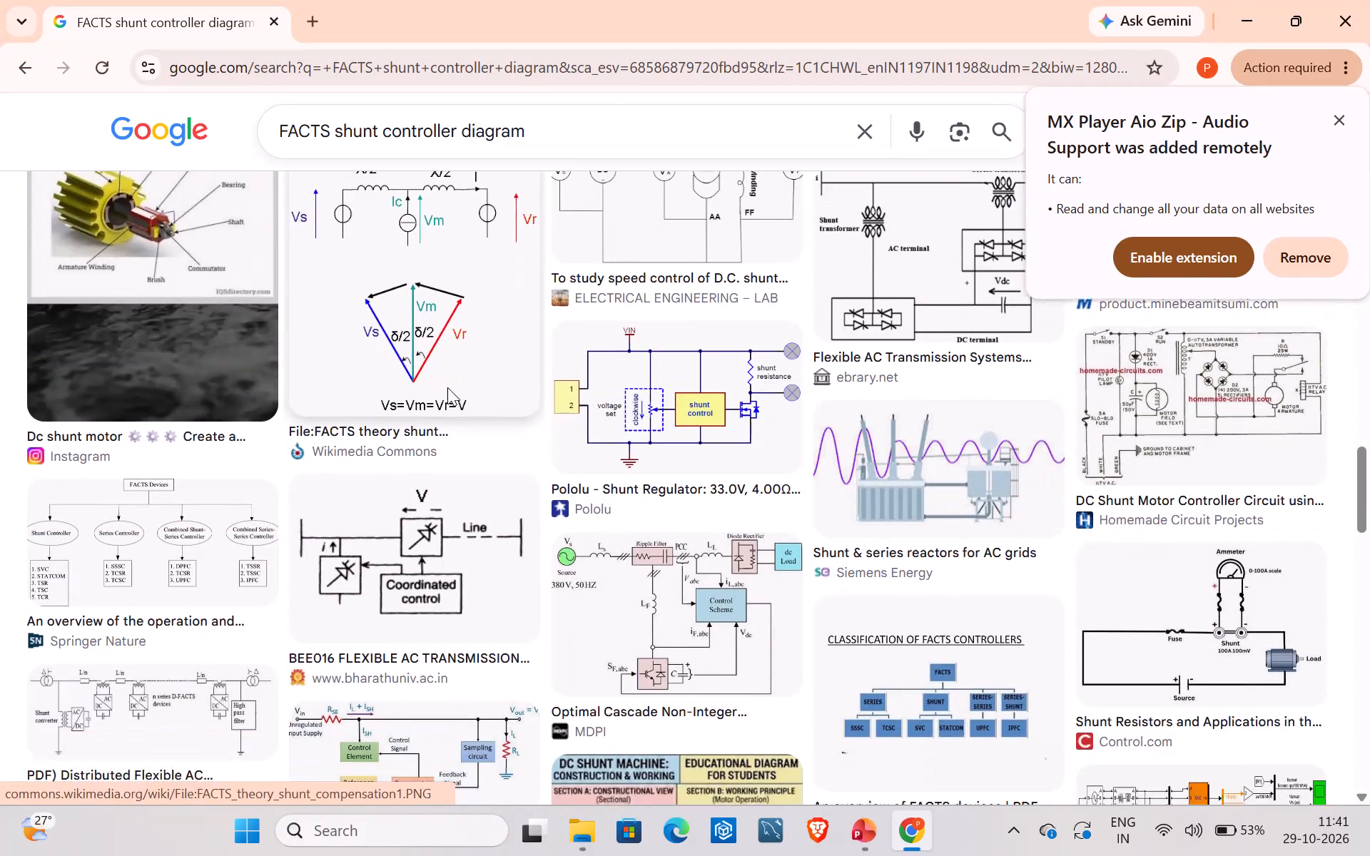
pyautogui.scroll(-3, 447, 387)
pyautogui.scroll(11, 447, 387)
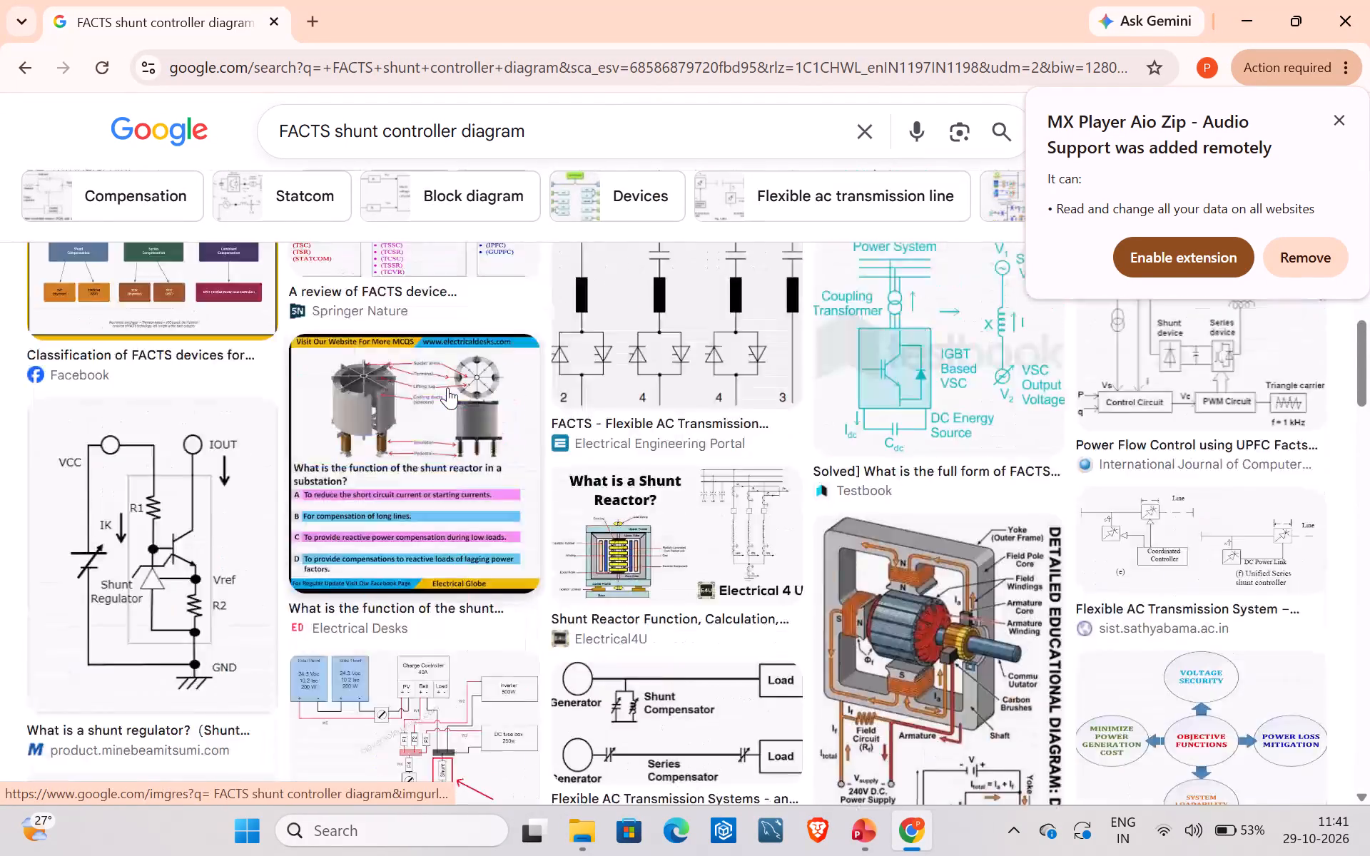
# Search Google Images for "Combined series–series controllers", copied from slide 2 of the FACTS presentation, and look through the resulting diagrams.
pyautogui.click(619, 137)
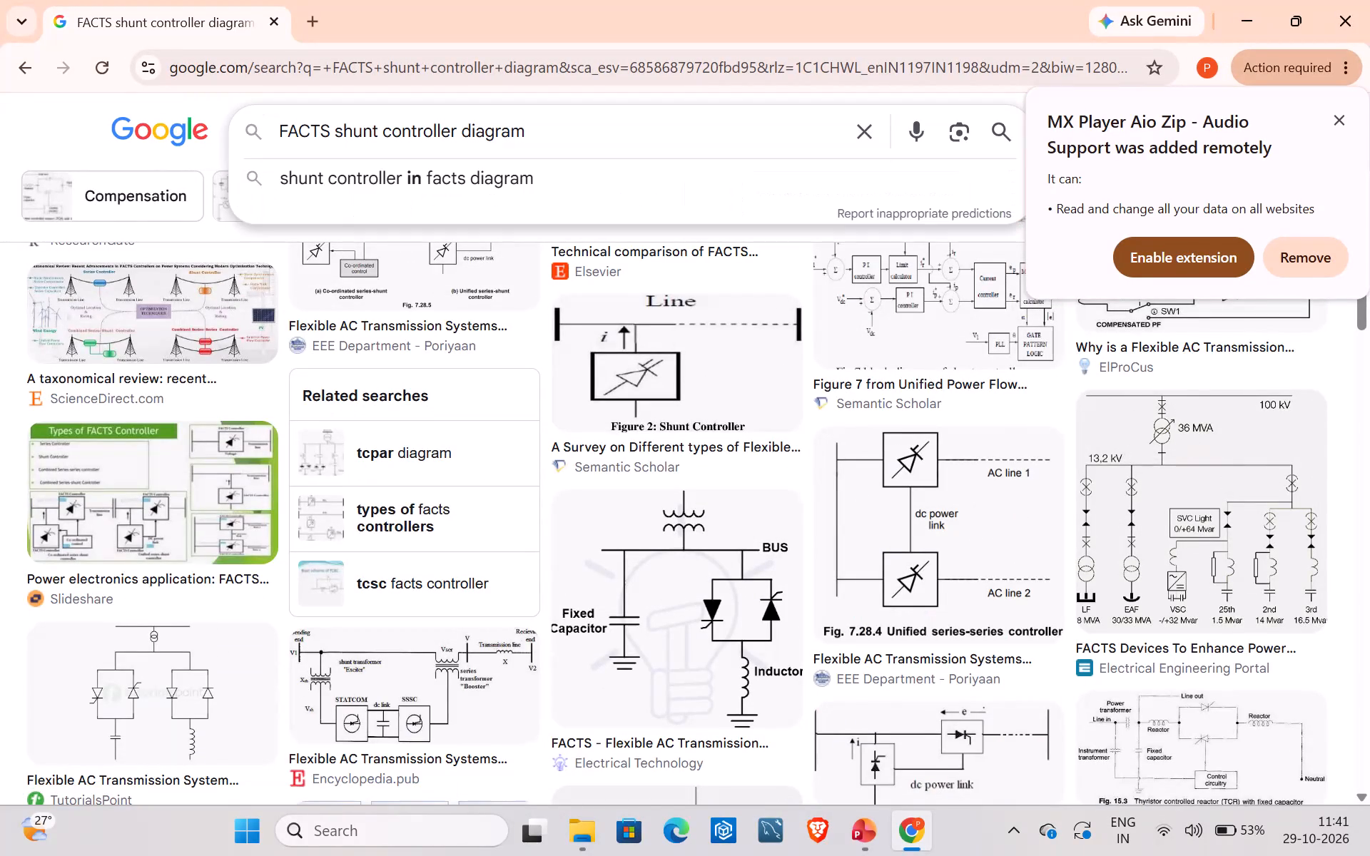
pyautogui.press('BackSpace')
pyautogui.press('BackSpace')
pyautogui.press('BackSpace')
pyautogui.press('BackSpace')
pyautogui.press('BackSpace')
pyautogui.press('BackSpace')
pyautogui.press('BackSpace')
pyautogui.press('BackSpace')
pyautogui.press('BackSpace')
pyautogui.press('BackSpace')
pyautogui.press('BackSpace')
pyautogui.press('BackSpace')
pyautogui.press('BackSpace')
pyautogui.press('BackSpace')
pyautogui.press('BackSpace')
pyautogui.press('BackSpace')
pyautogui.press('BackSpace')
pyautogui.press('BackSpace')
pyautogui.press('BackSpace')
pyautogui.press('BackSpace')
pyautogui.press('BackSpace')
pyautogui.press('BackSpace')
pyautogui.press('BackSpace')
pyautogui.press('BackSpace')
pyautogui.press('BackSpace')
pyautogui.press('BackSpace')
pyautogui.press('BackSpace')
pyautogui.press('BackSpace')
pyautogui.press('BackSpace')
pyautogui.press('BackSpace')
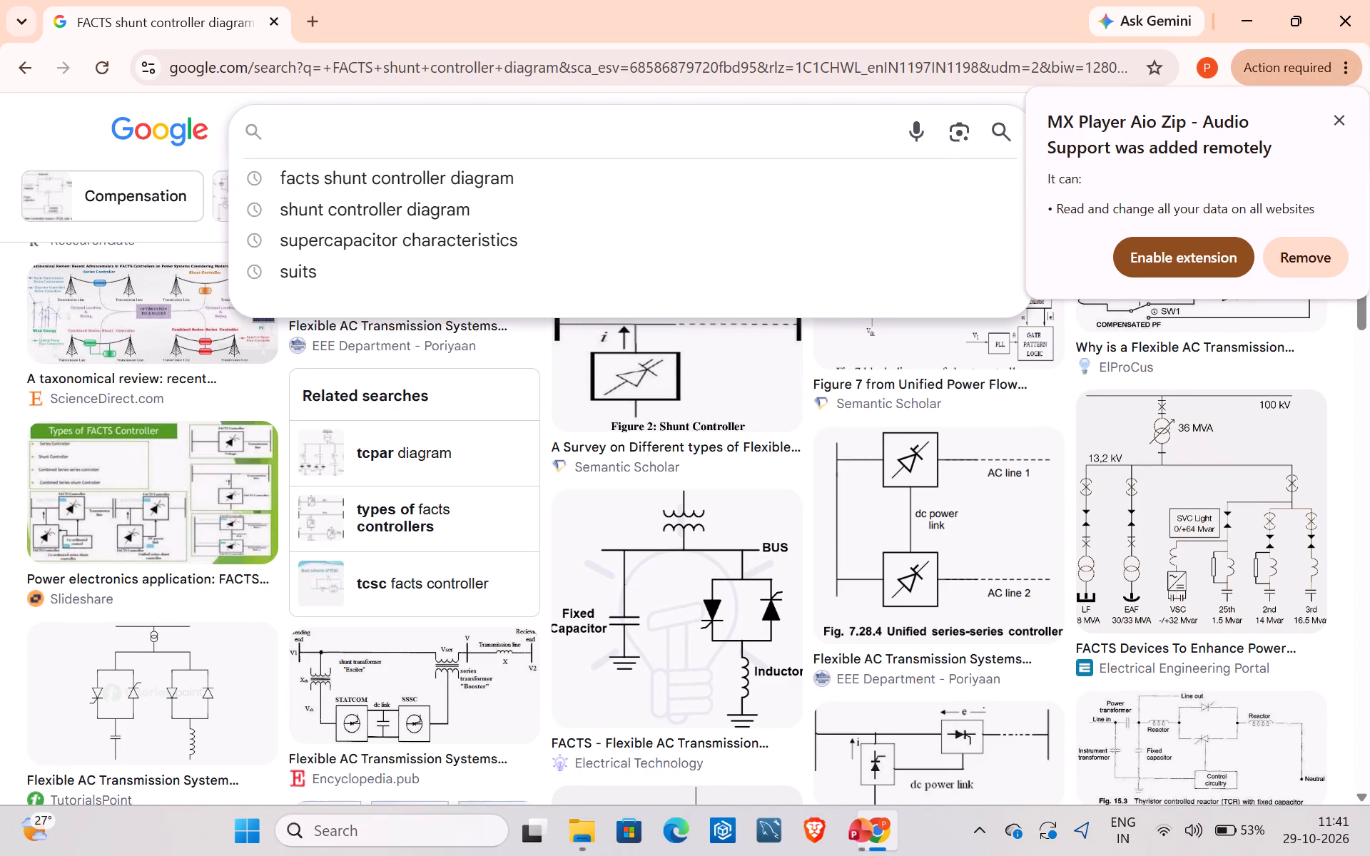
pyautogui.press('c')
pyautogui.press('BackSpace')
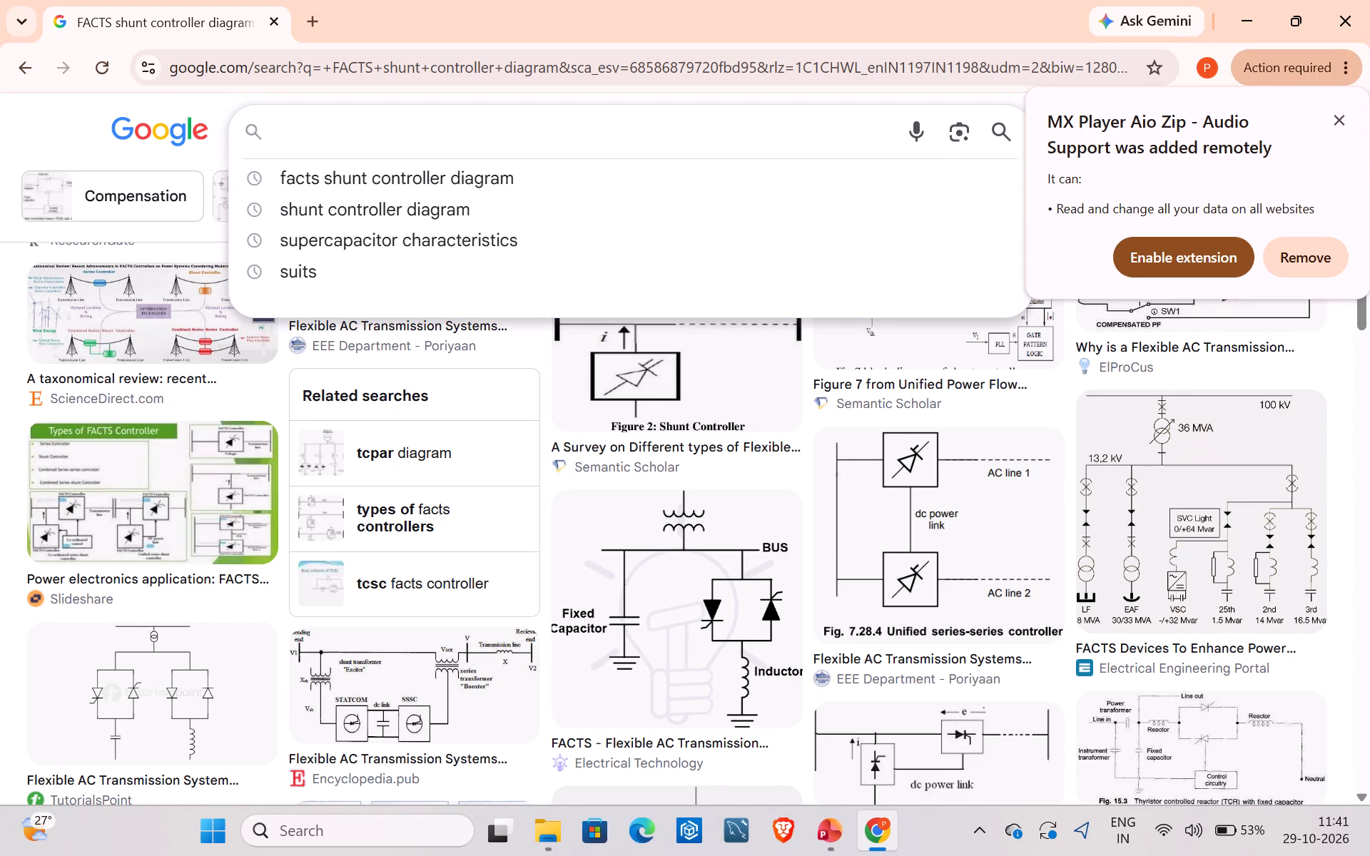
pyautogui.click(838, 838)
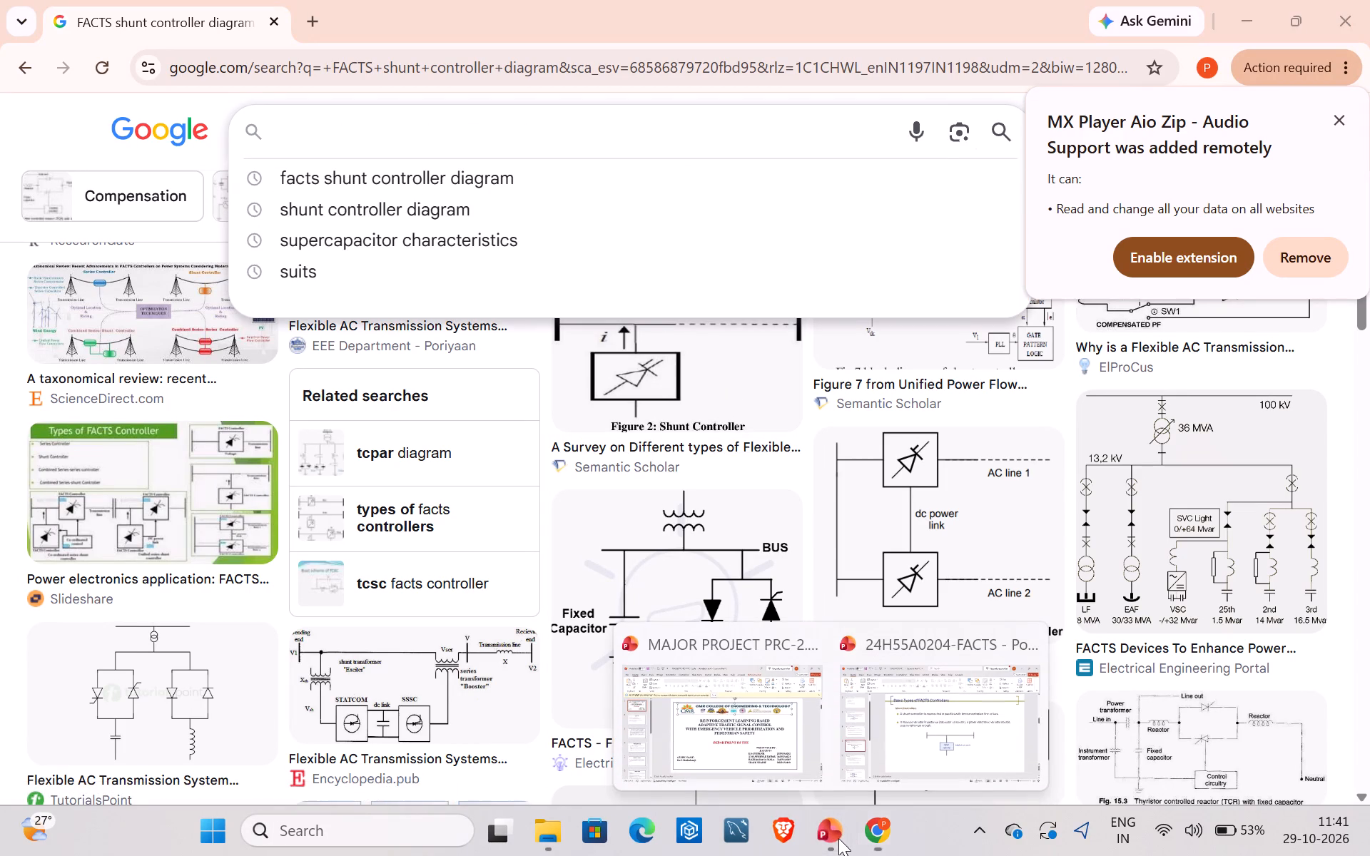
pyautogui.click(933, 715)
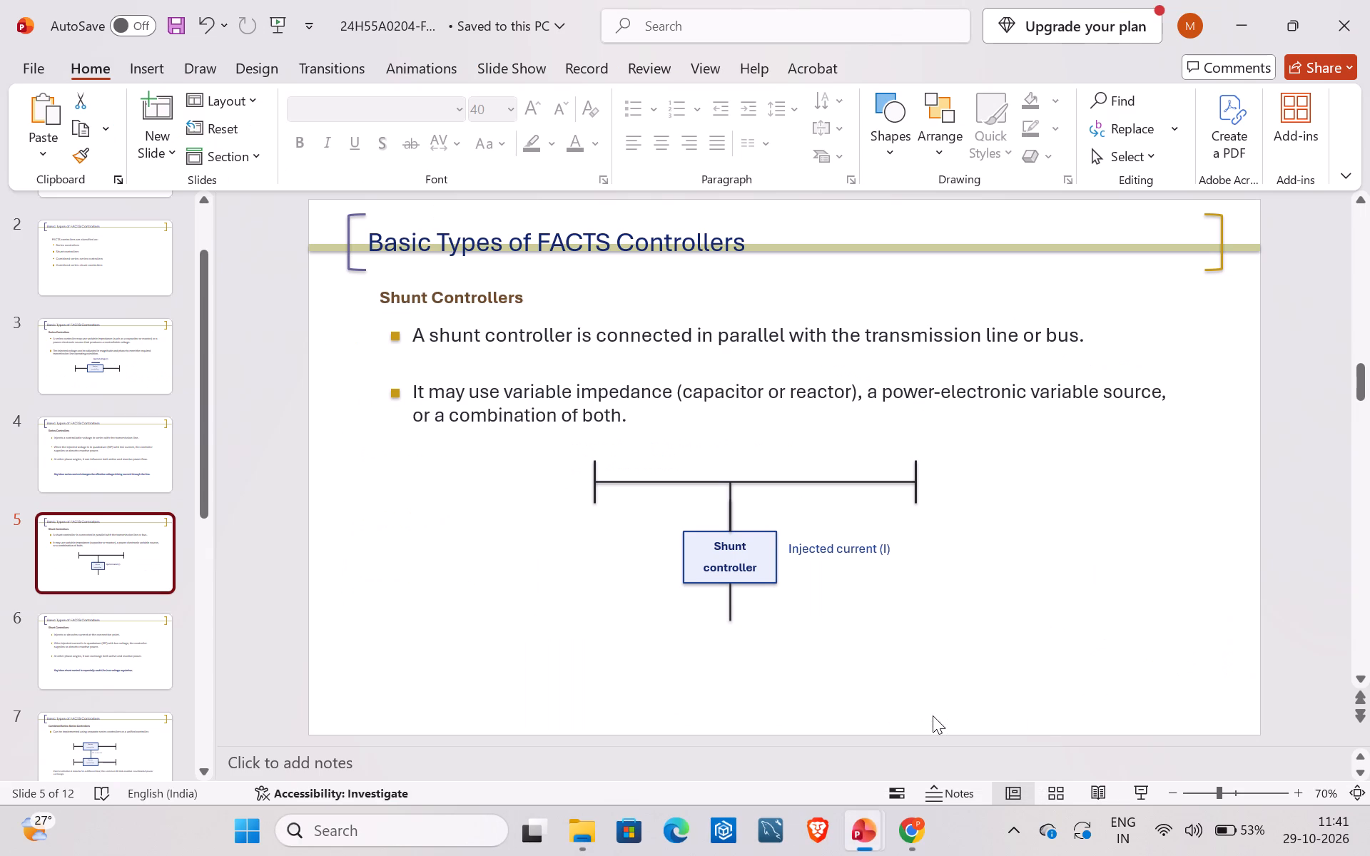
pyautogui.click(125, 280)
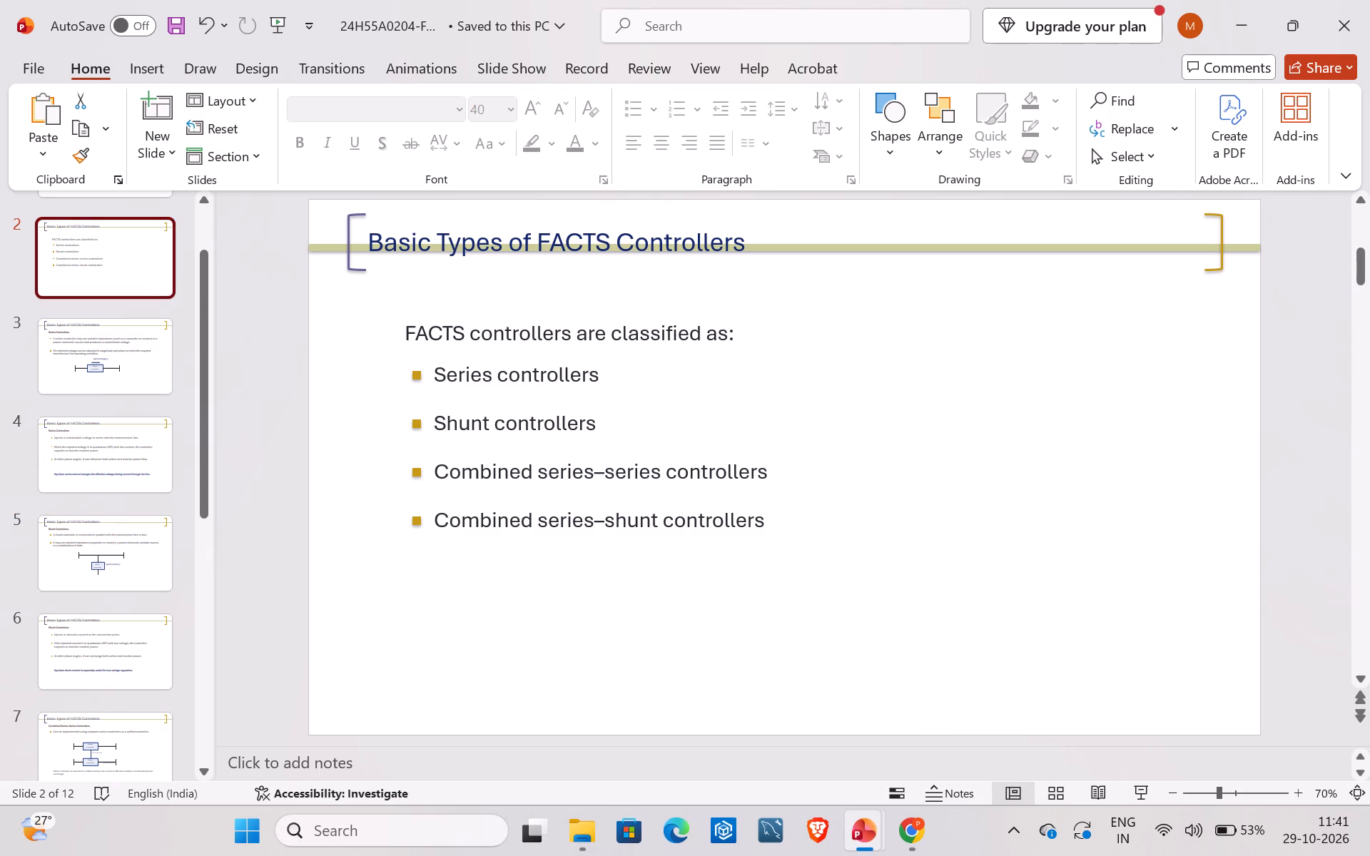
pyautogui.moveTo(767, 468); pyautogui.dragTo(463, 469)
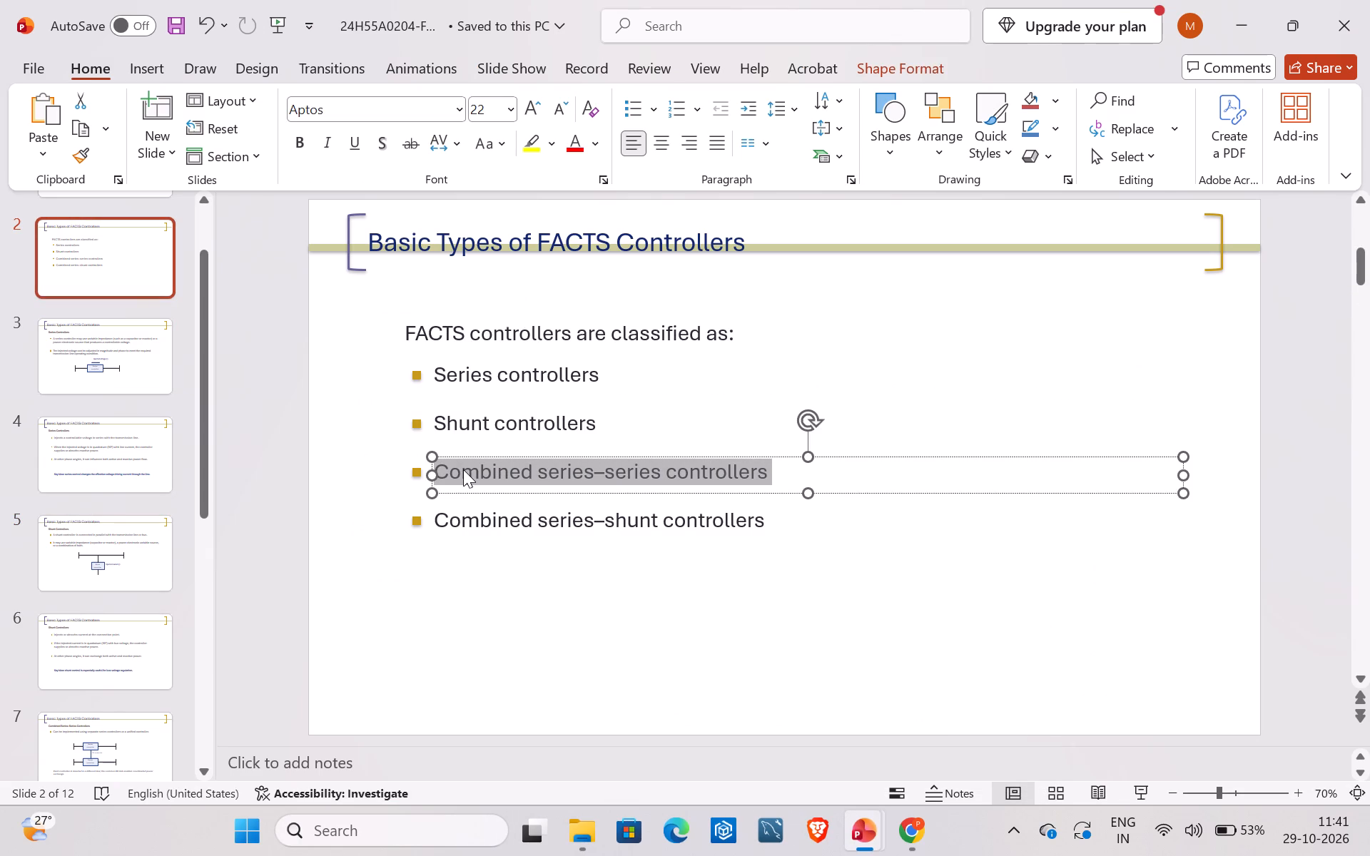
pyautogui.hotkey('ctrl', 'c')
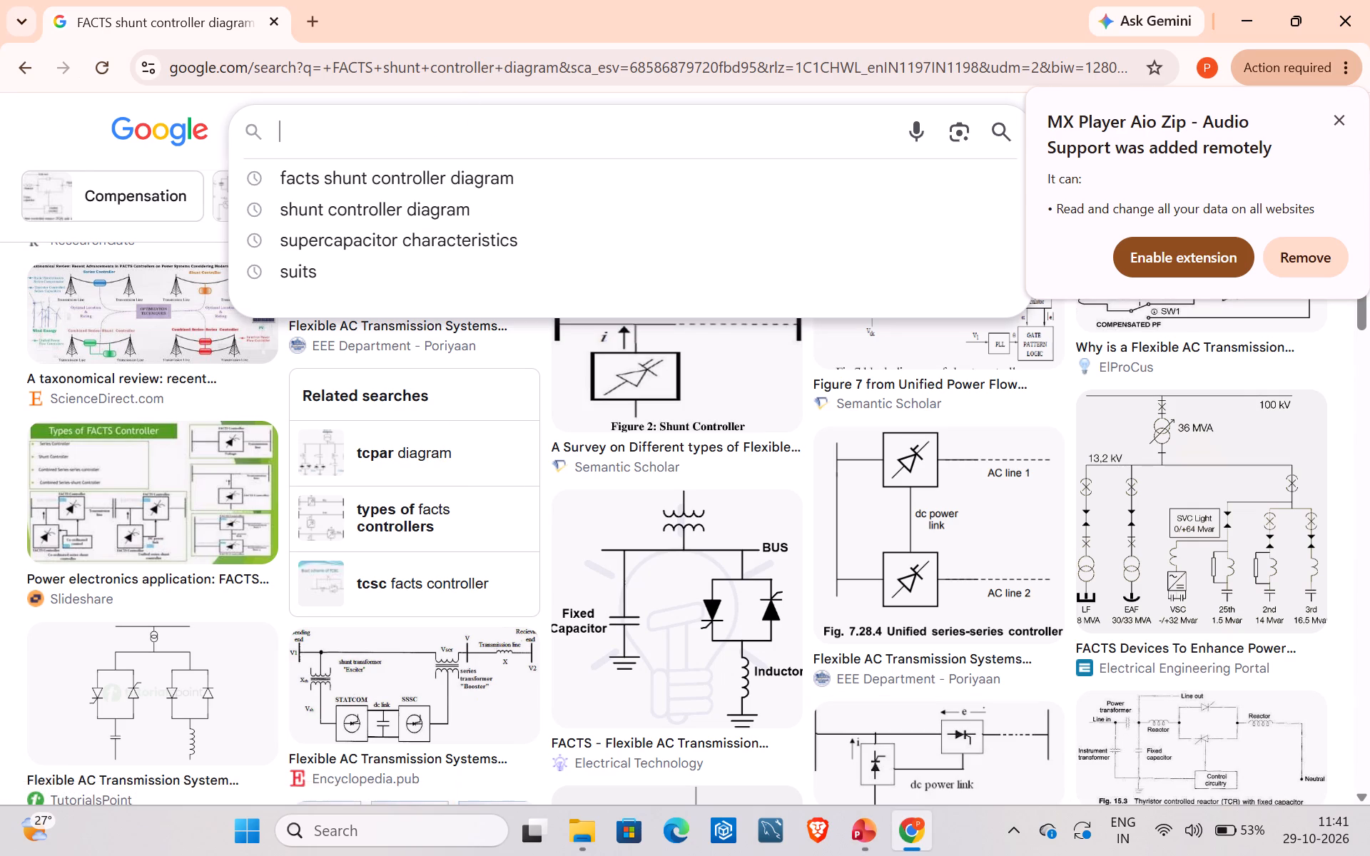
pyautogui.hotkey('ctrl', 'v')
pyautogui.press('Return')
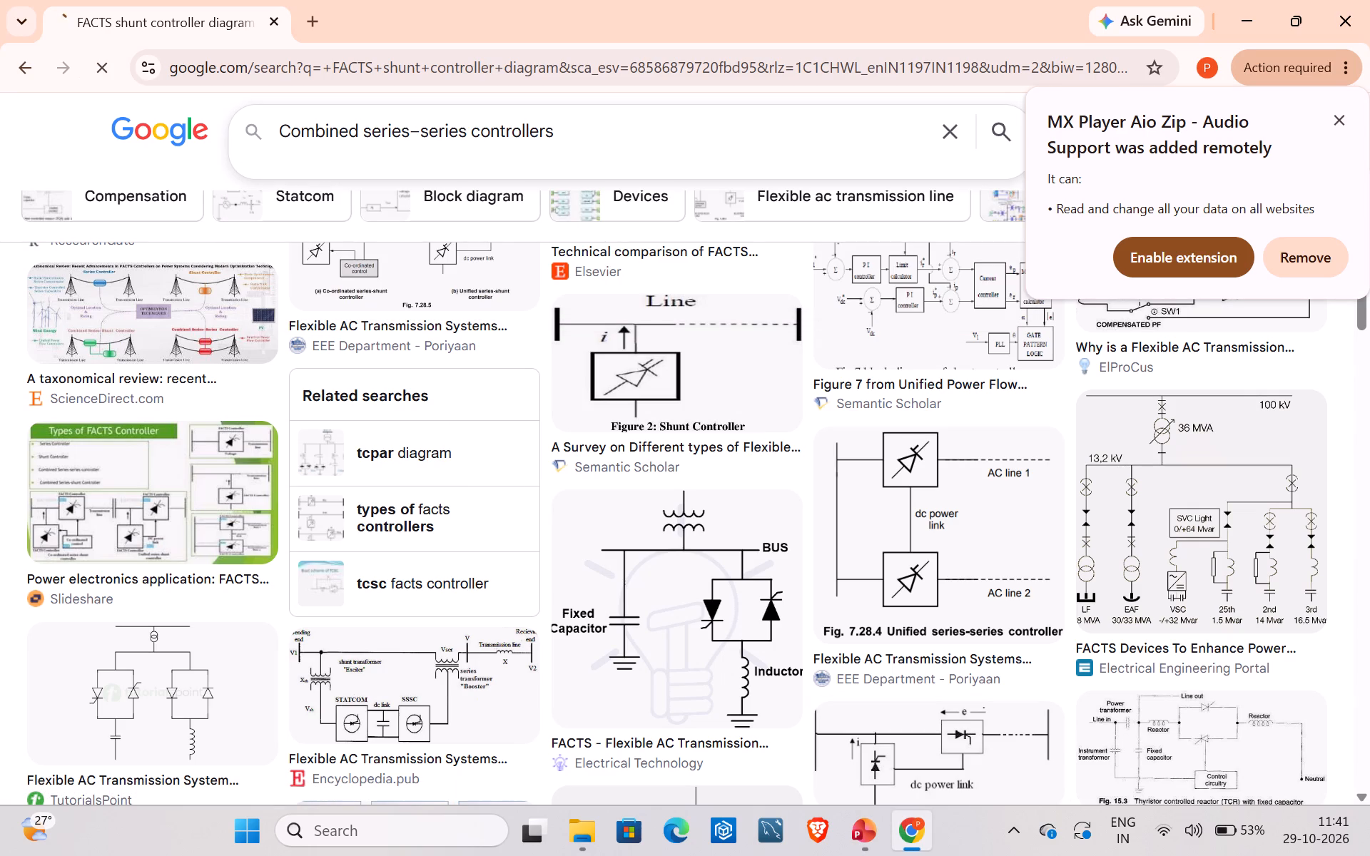
pyautogui.press('BackSpace')
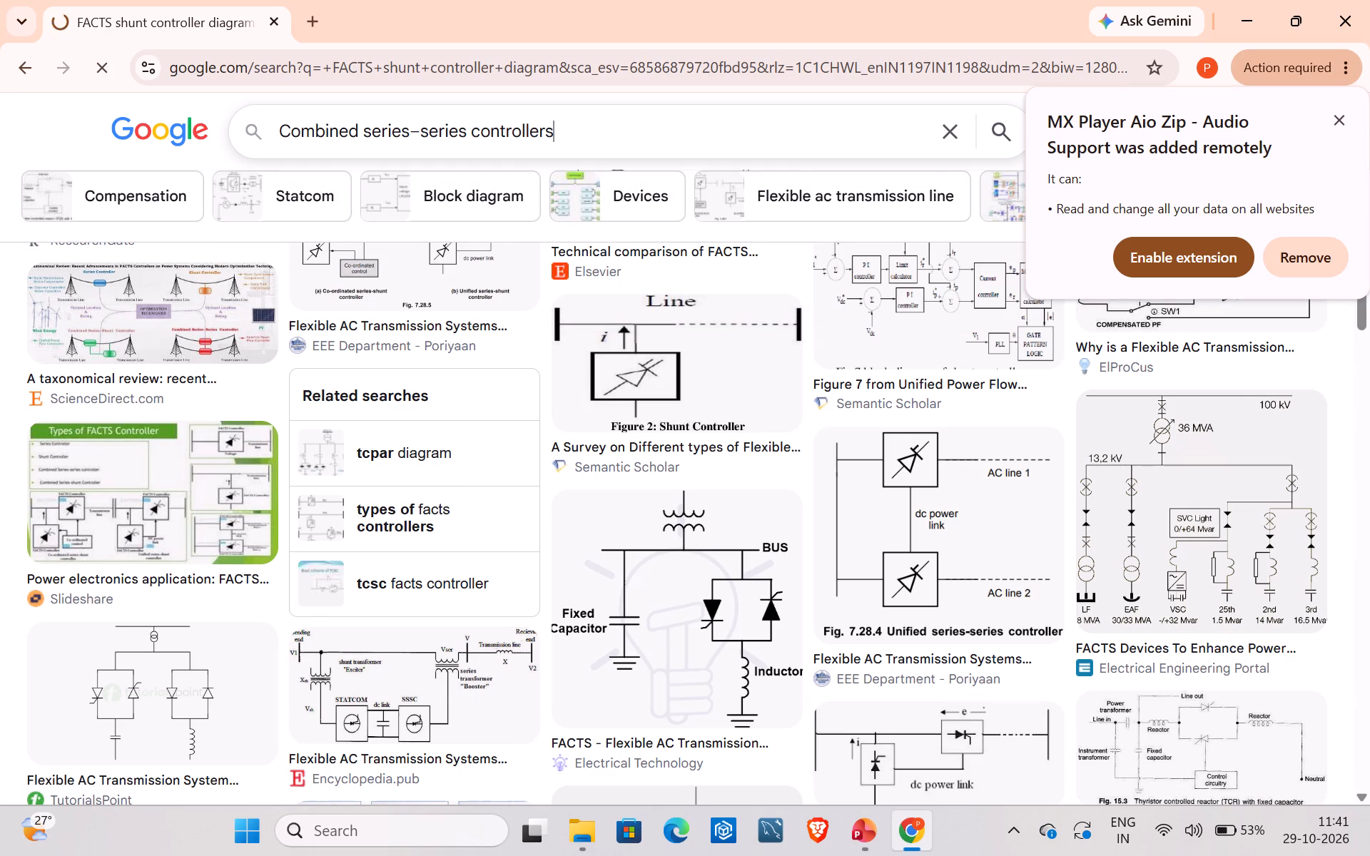
pyautogui.press('Return')
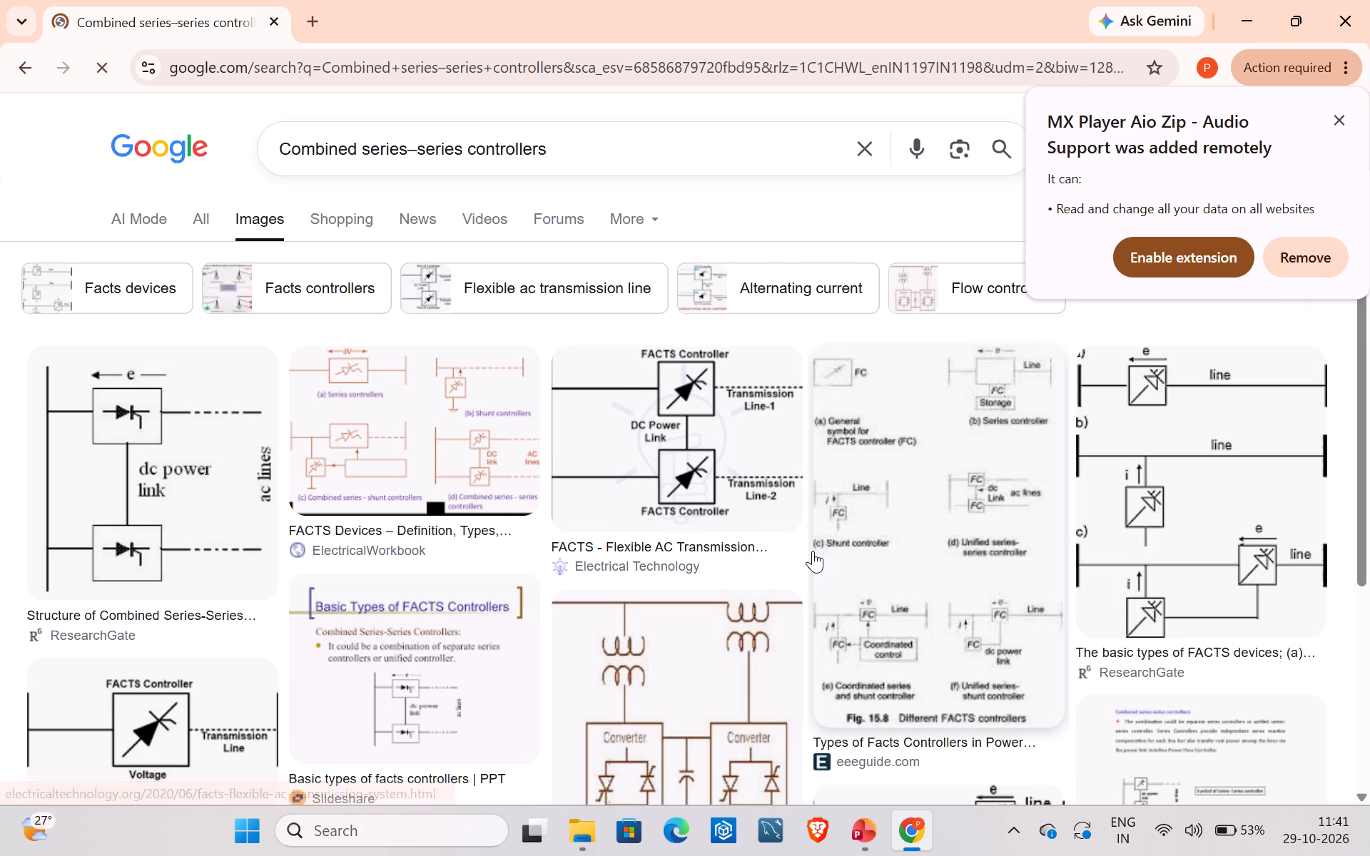
pyautogui.scroll(-3, 813, 551)
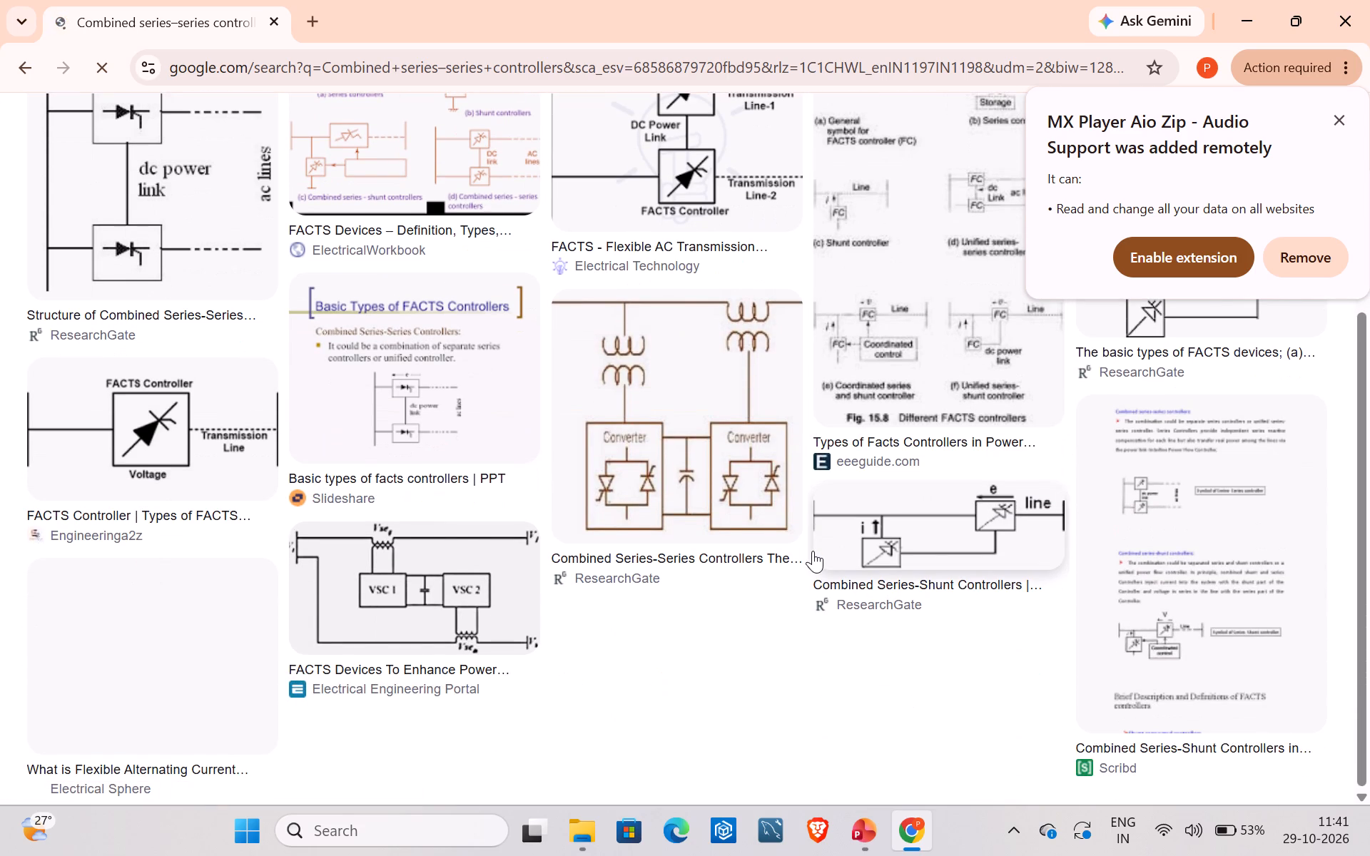
pyautogui.scroll(-1, 813, 551)
pyautogui.scroll(2, 1151, 477)
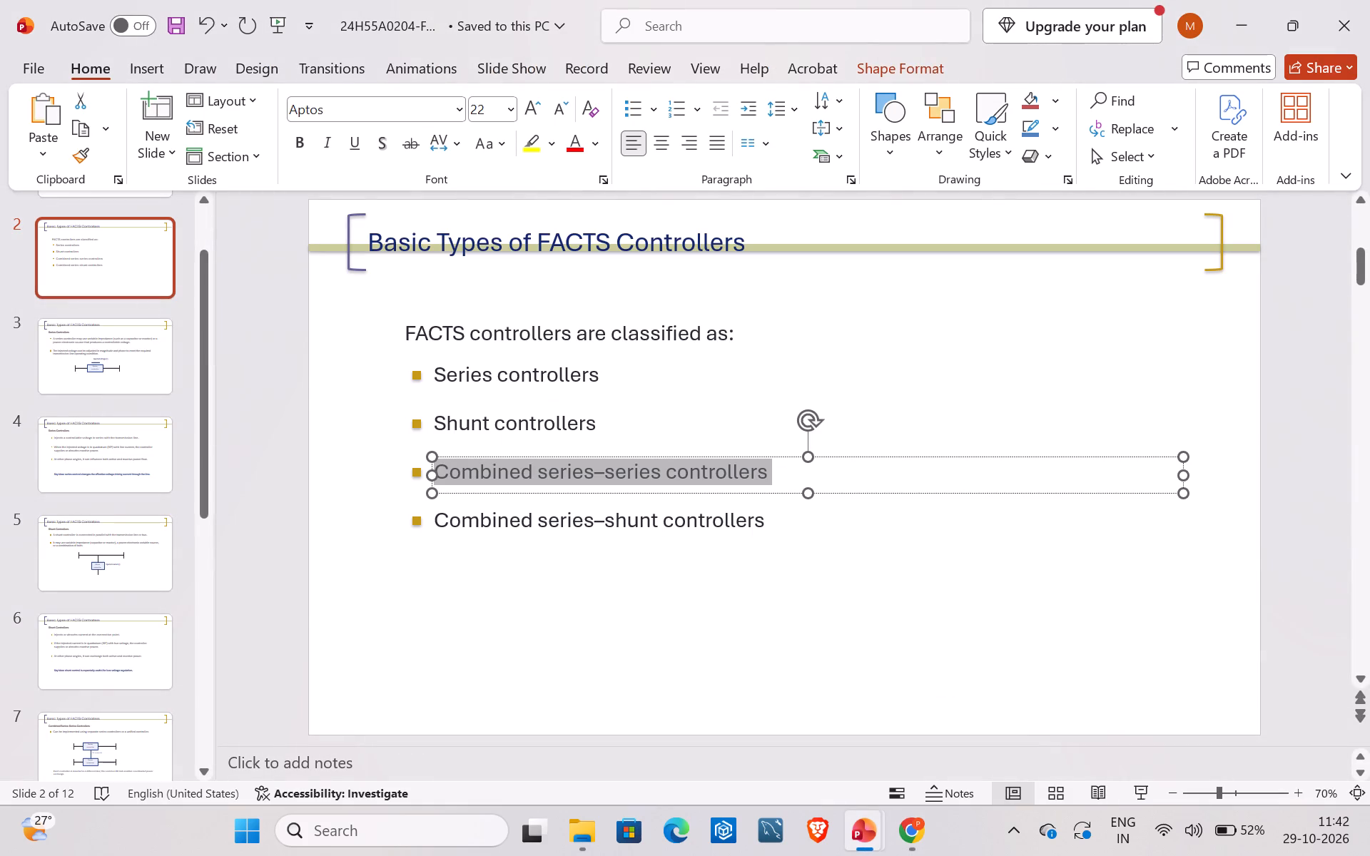
# In PowerPoint, on slide 9, move the Series controller label below the transmission line and its box beyond the line's right end.
pyautogui.scroll(-2, 148, 613)
pyautogui.click(129, 615)
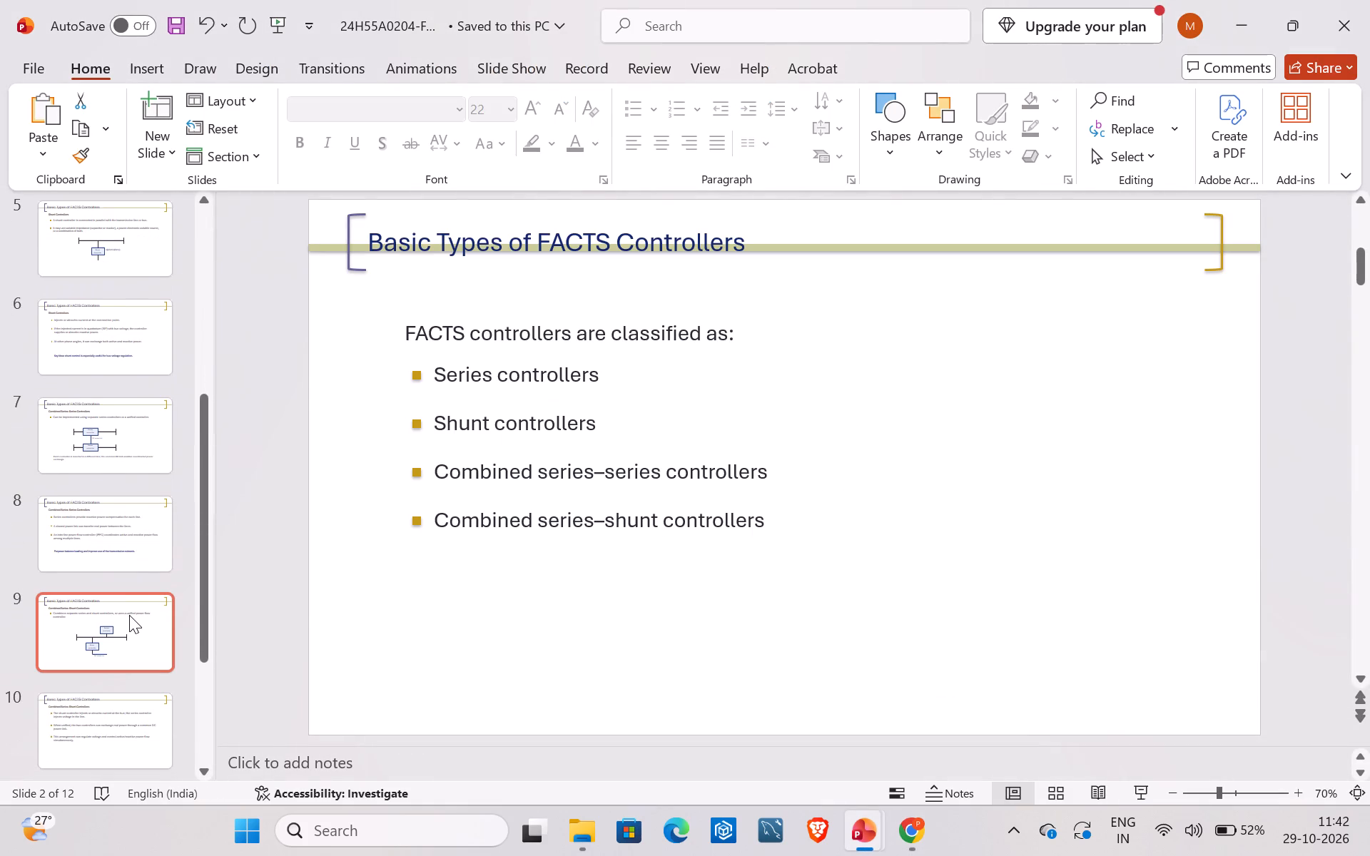
pyautogui.click(778, 468)
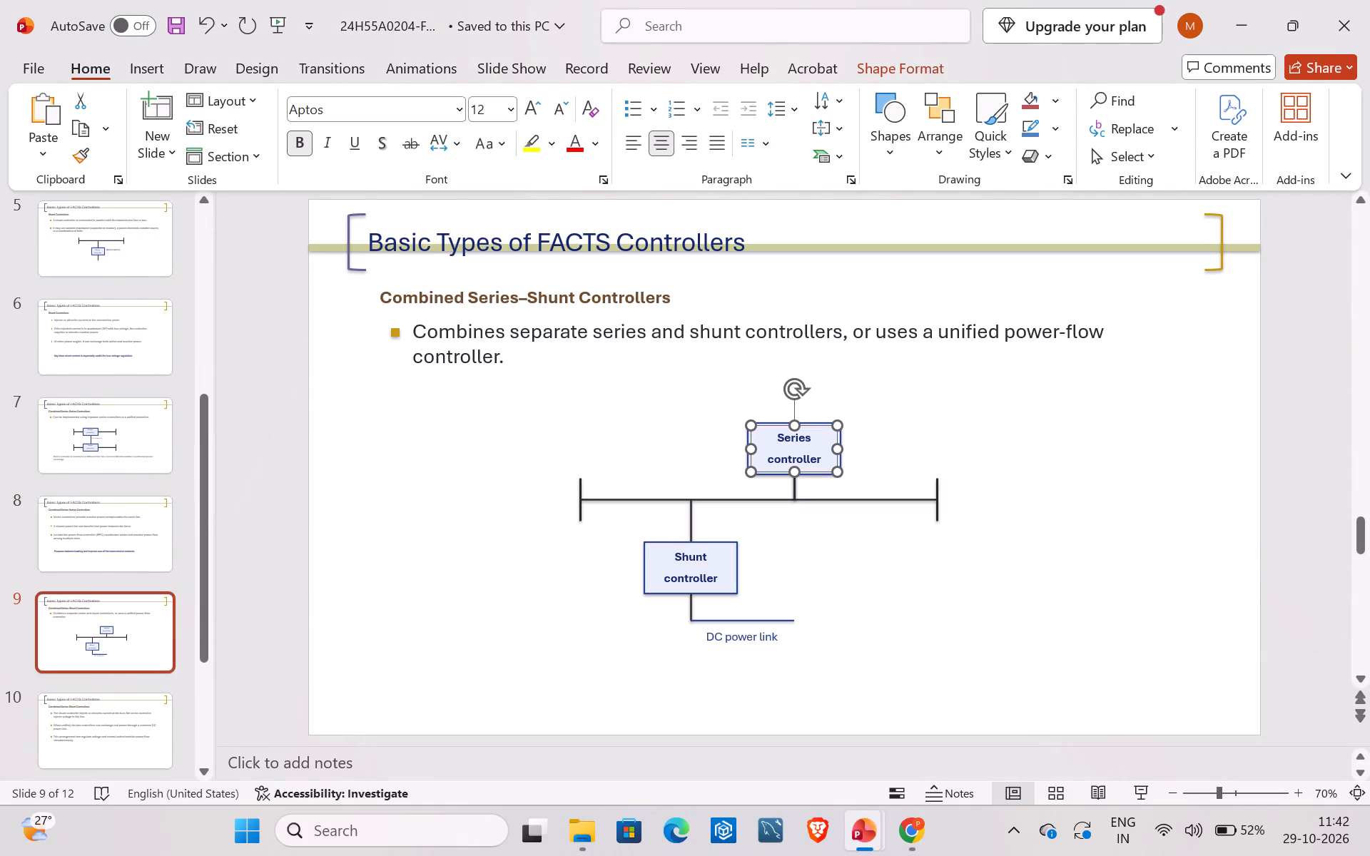
pyautogui.click(803, 495)
pyautogui.click(800, 498)
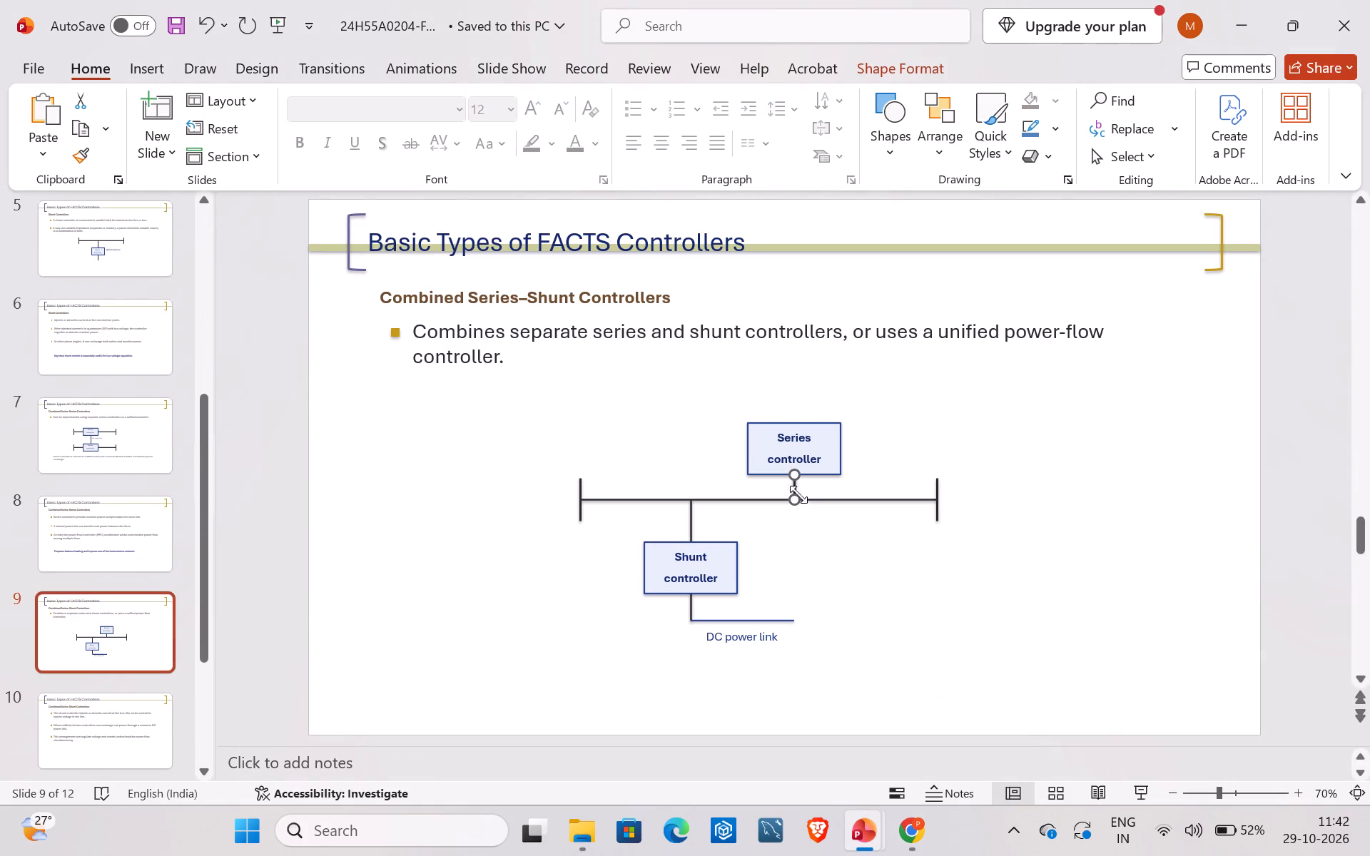
pyautogui.click(821, 494)
pyautogui.click(798, 459)
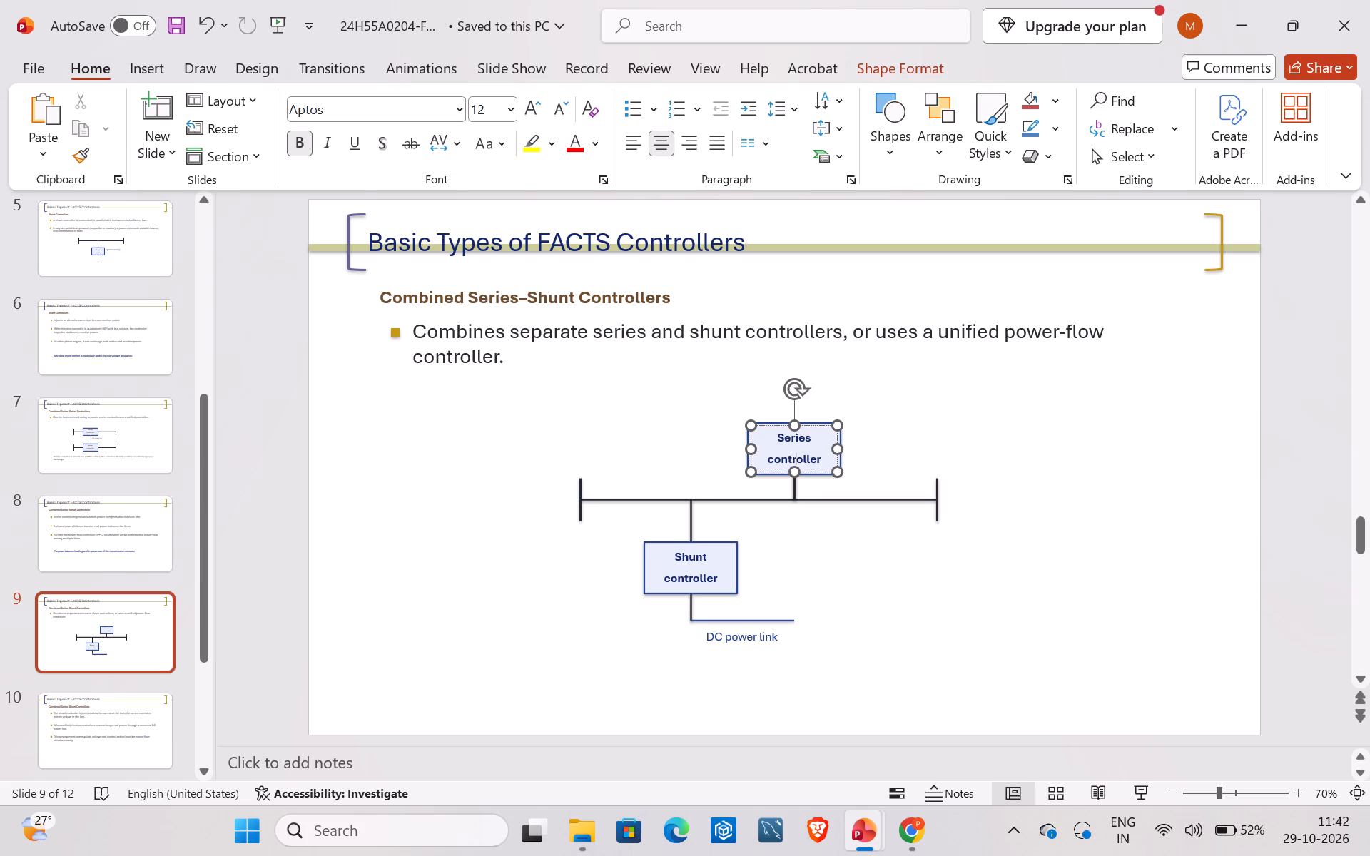
pyautogui.moveTo(778, 424); pyautogui.dragTo(868, 579)
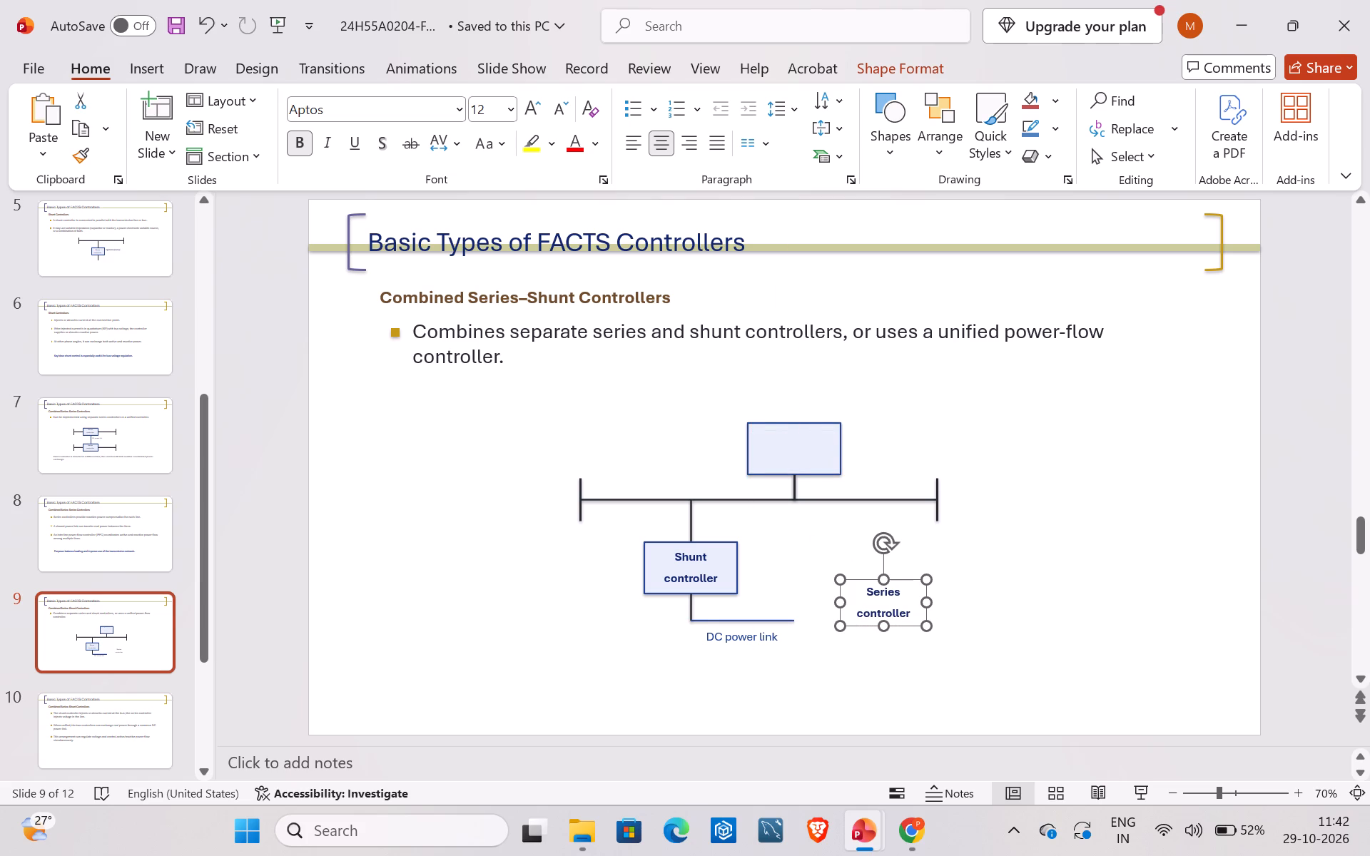
pyautogui.click(794, 436)
pyautogui.moveTo(798, 451); pyautogui.dragTo(988, 442)
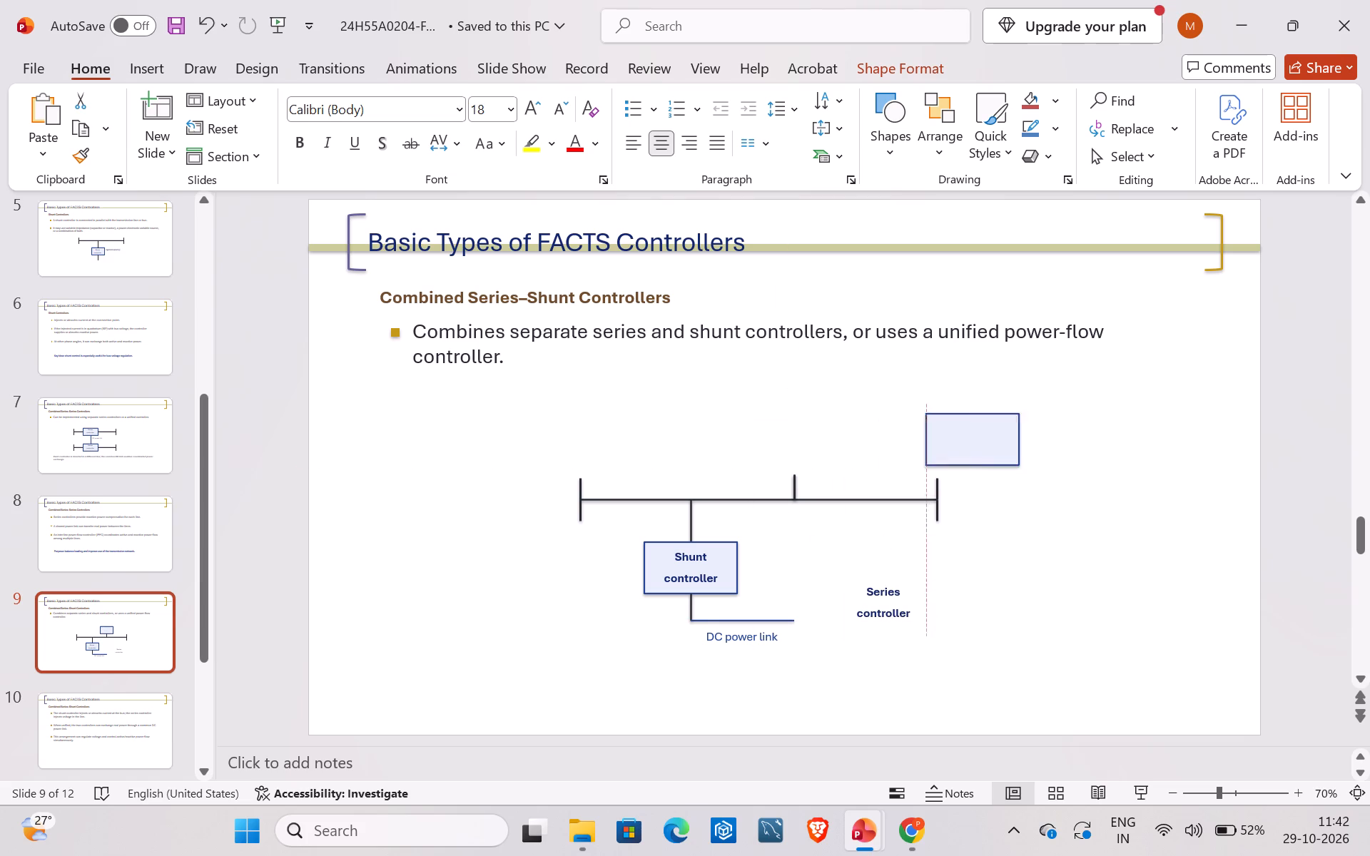
pyautogui.moveTo(988, 442); pyautogui.dragTo(1040, 445)
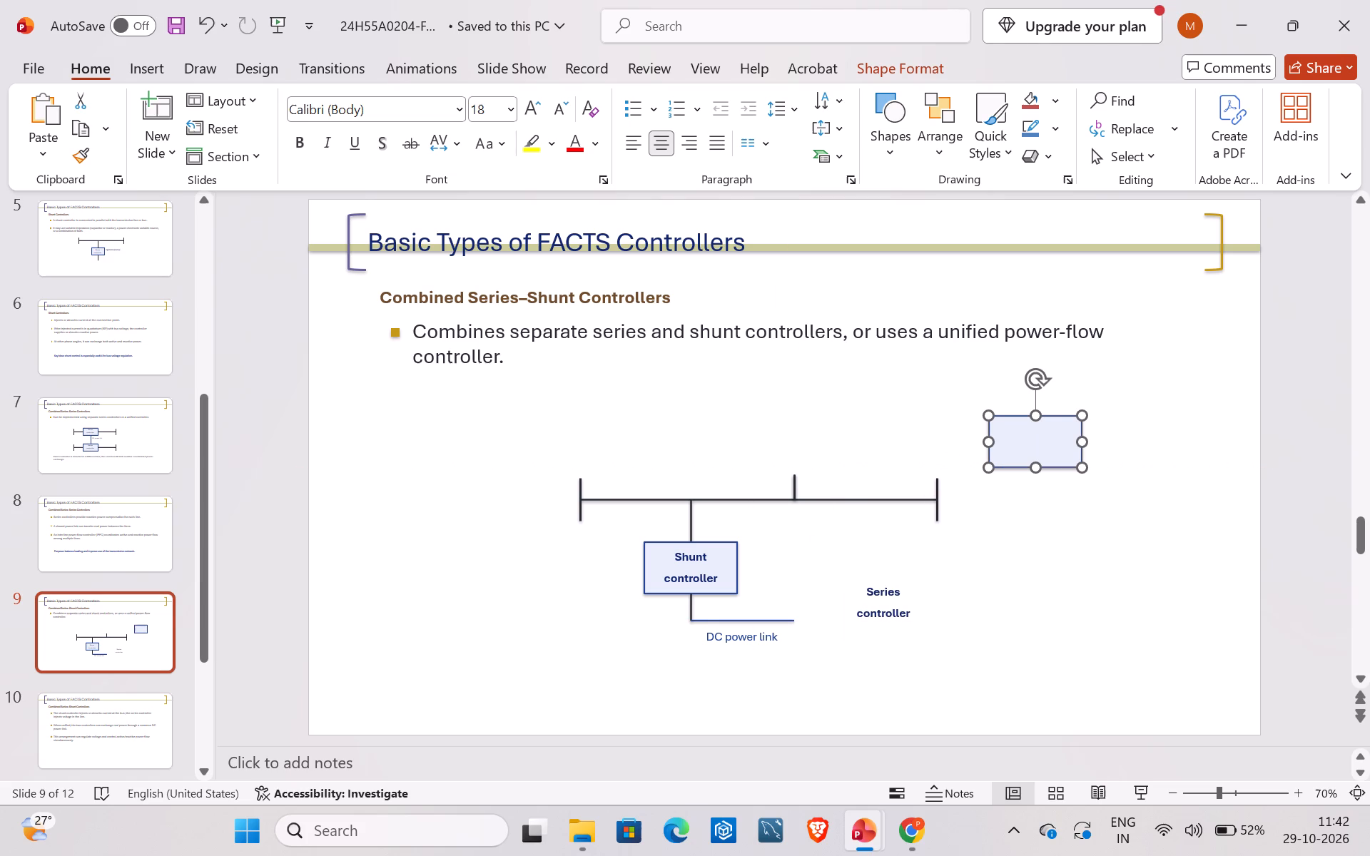
# Duplicate the horizontal transmission line on slide 9 and place the copy beside the Series controller label, extending to the slide's right edge.
pyautogui.click(821, 496)
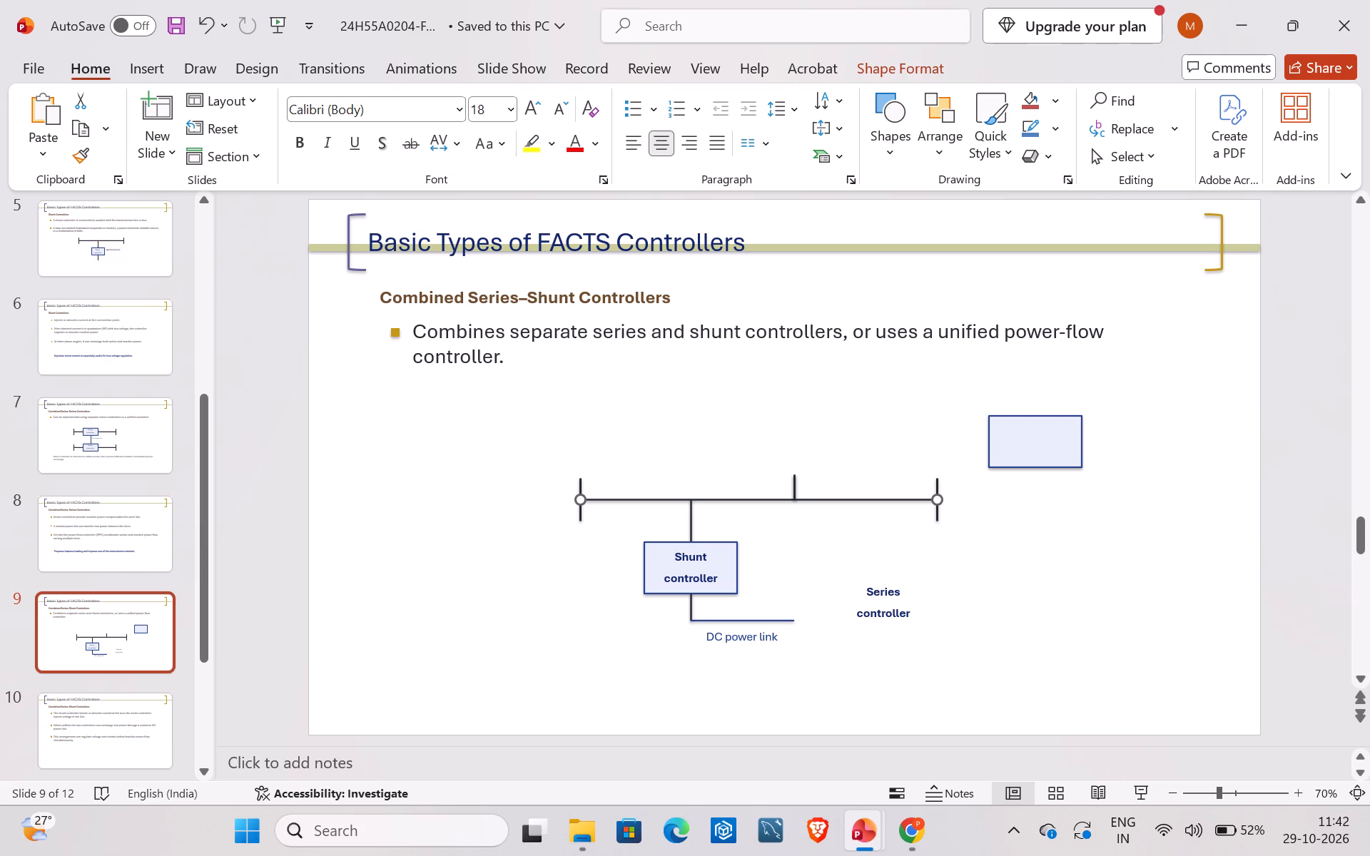
pyautogui.click(868, 499)
pyautogui.hotkey('ctrl', 'c')
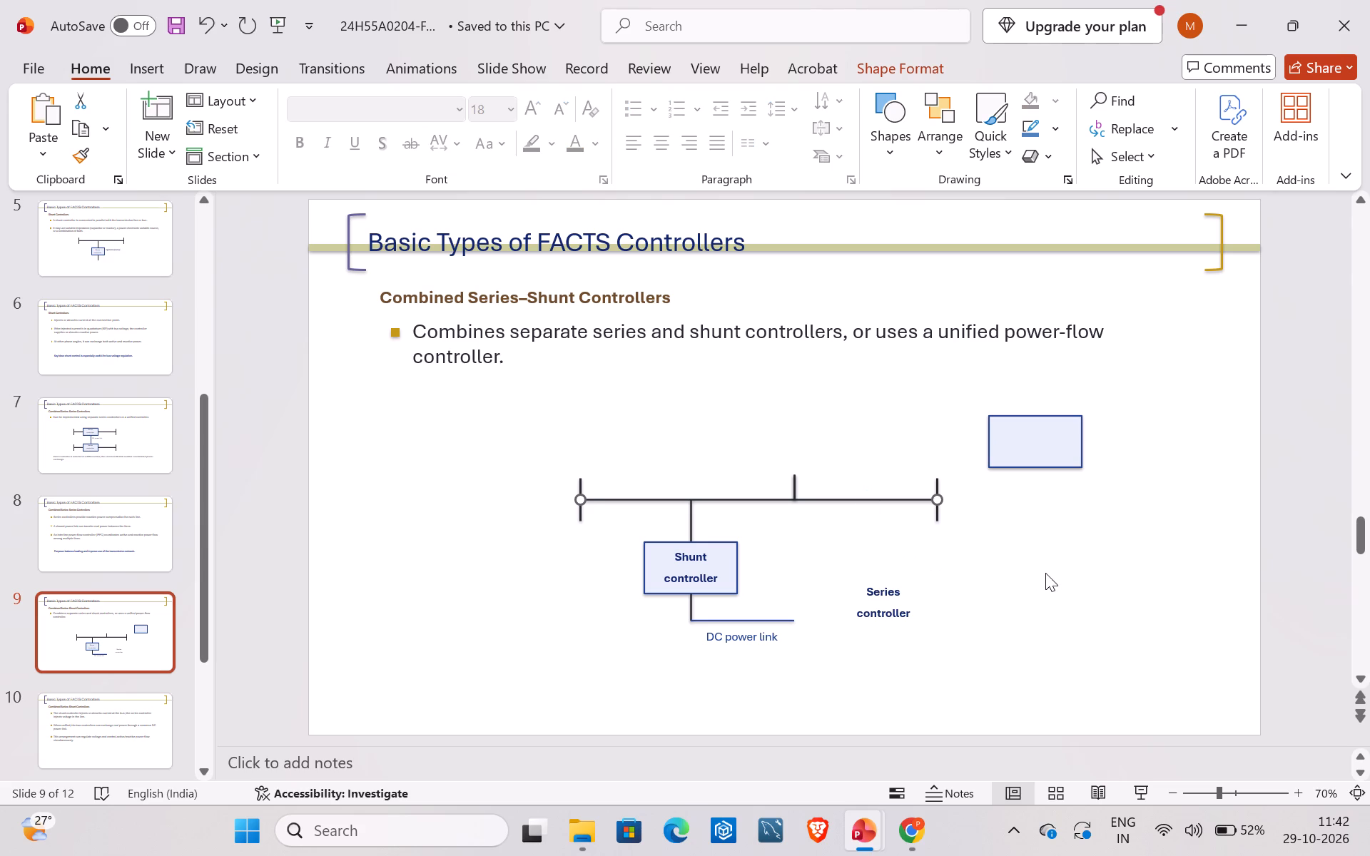
pyautogui.click(1045, 573)
pyautogui.hotkey('ctrl', 'v')
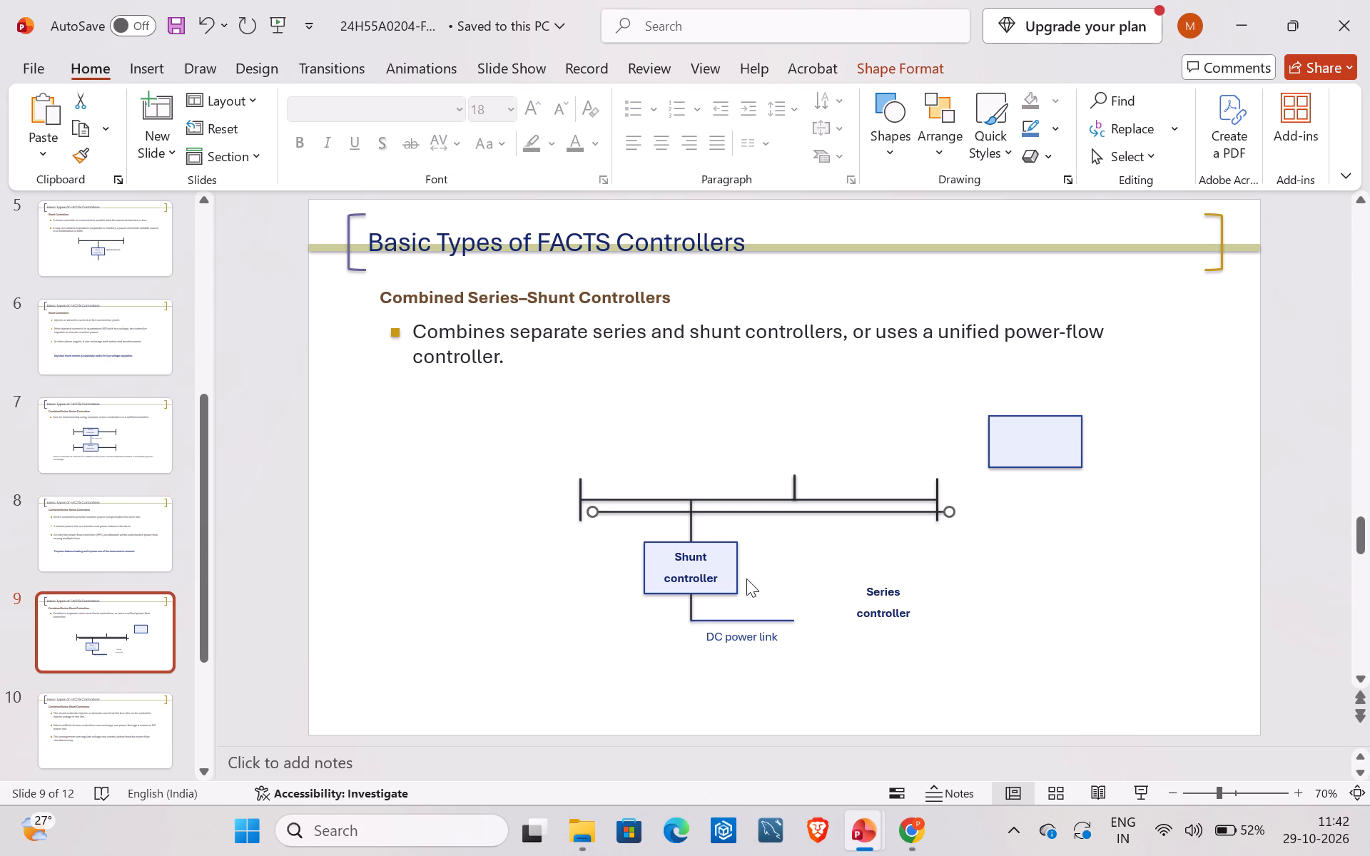
pyautogui.moveTo(847, 509); pyautogui.dragTo(1158, 575)
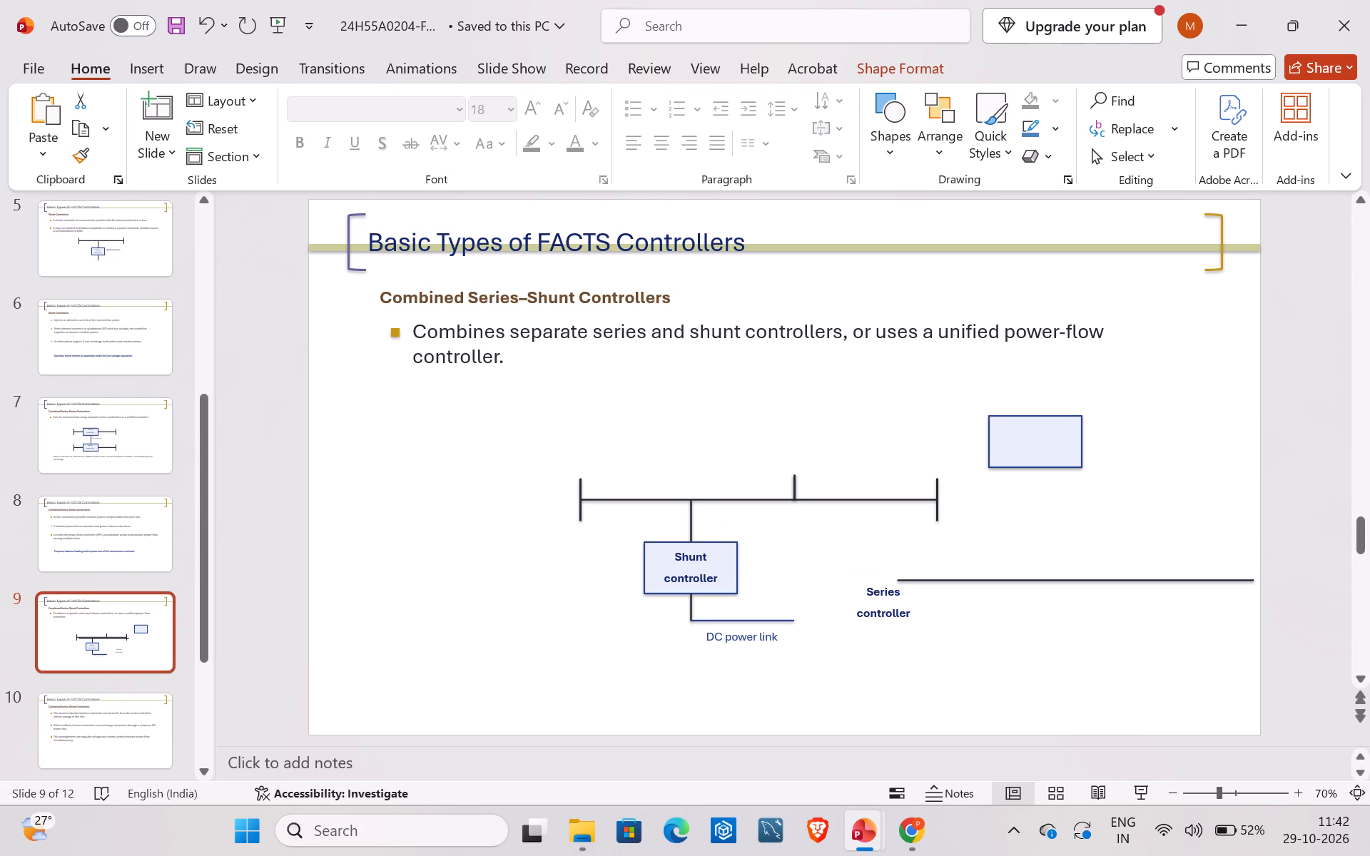
pyautogui.moveTo(1158, 575); pyautogui.dragTo(1160, 575)
# Shorten the original transmission line from its right end so it stops just past the shunt controller's connection.
pyautogui.click(863, 496)
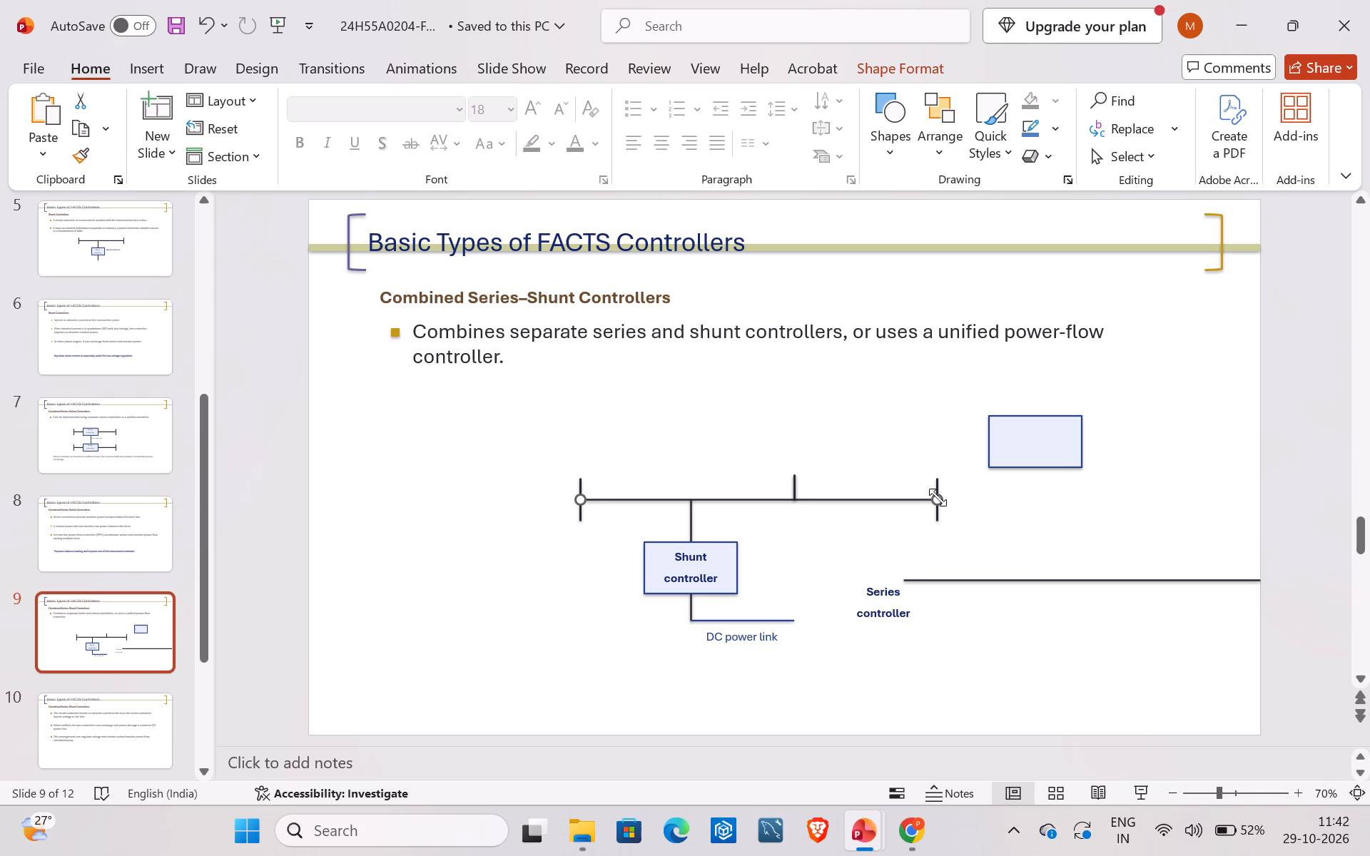
pyautogui.moveTo(943, 503); pyautogui.dragTo(928, 503)
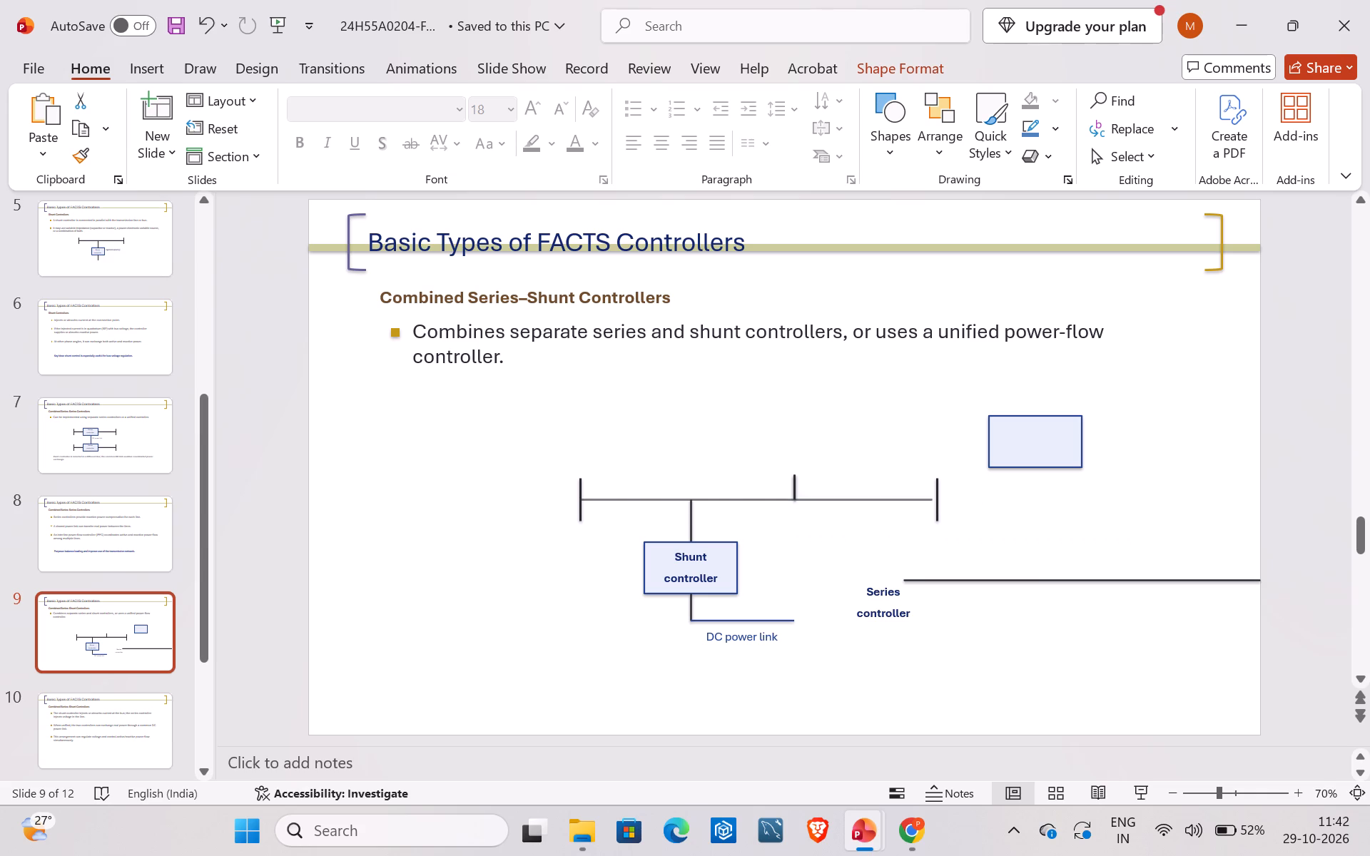
pyautogui.moveTo(928, 503); pyautogui.dragTo(746, 501)
# Delete the short vertical connector that linked the series controller box to the transmission line.
pyautogui.click(794, 485)
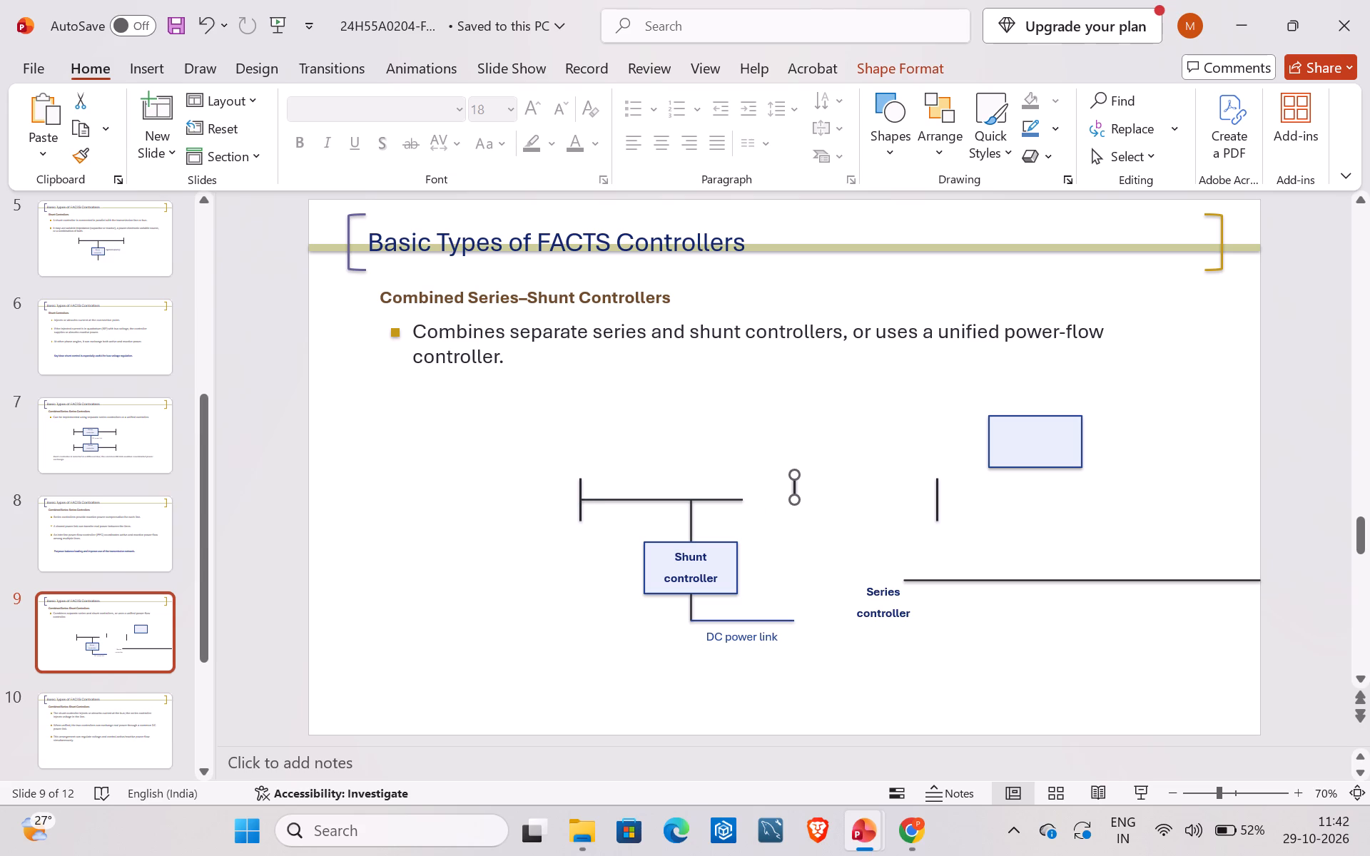
pyautogui.press('BackSpace')
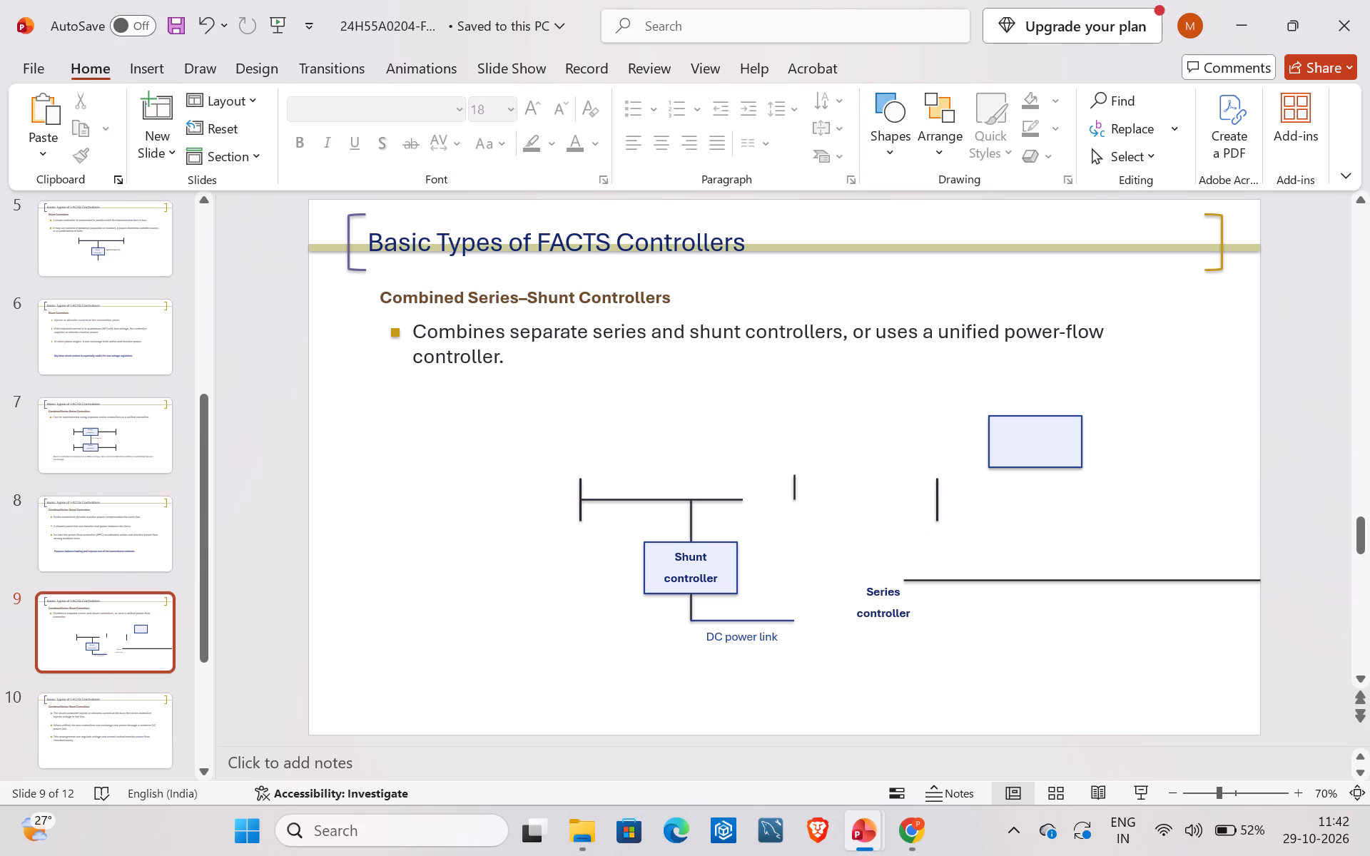
pyautogui.click(791, 485)
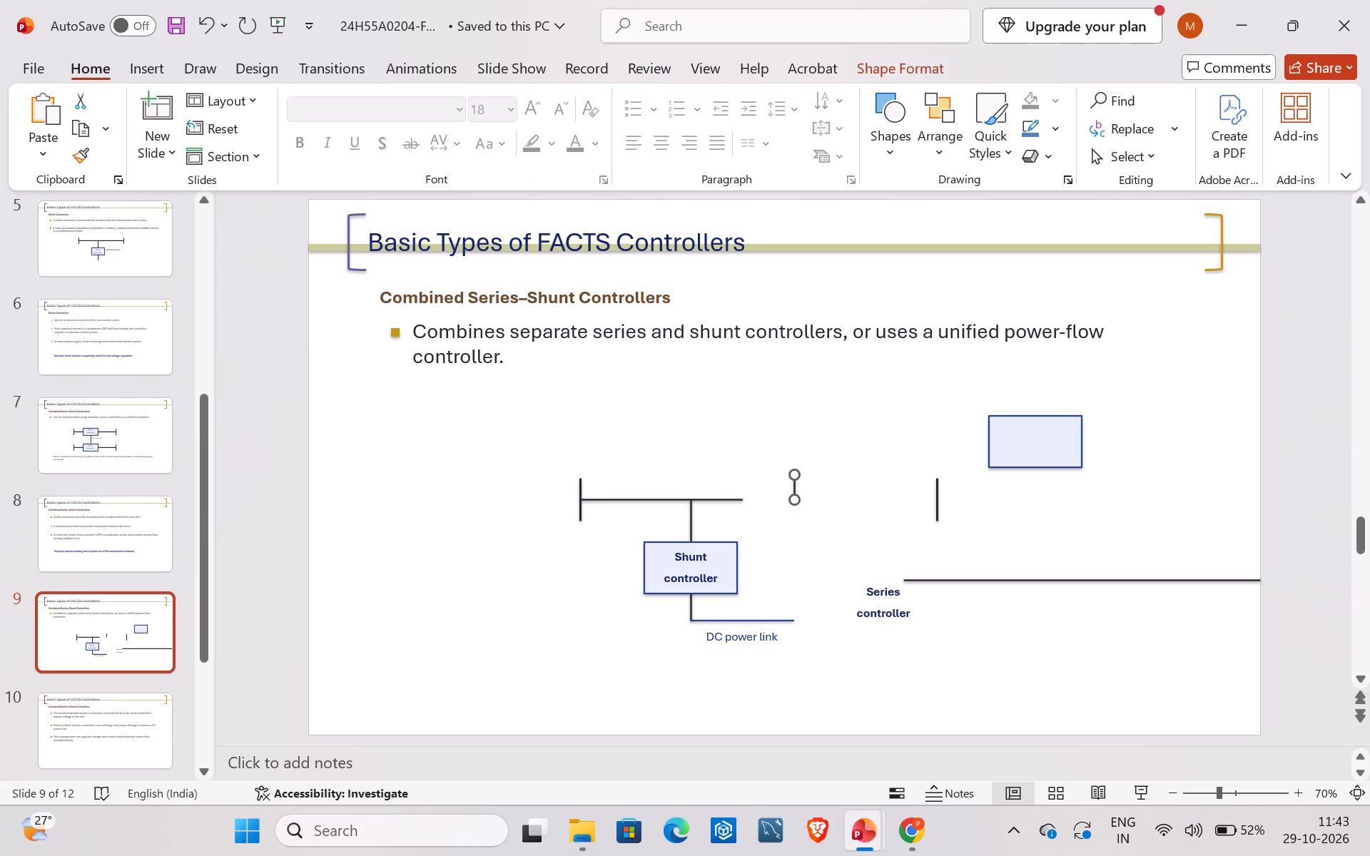
pyautogui.press('BackSpace')
# On slide 9, move the empty series controller box onto the free end of the shortened transmission line, its left edge touching the line.
pyautogui.click(1042, 439)
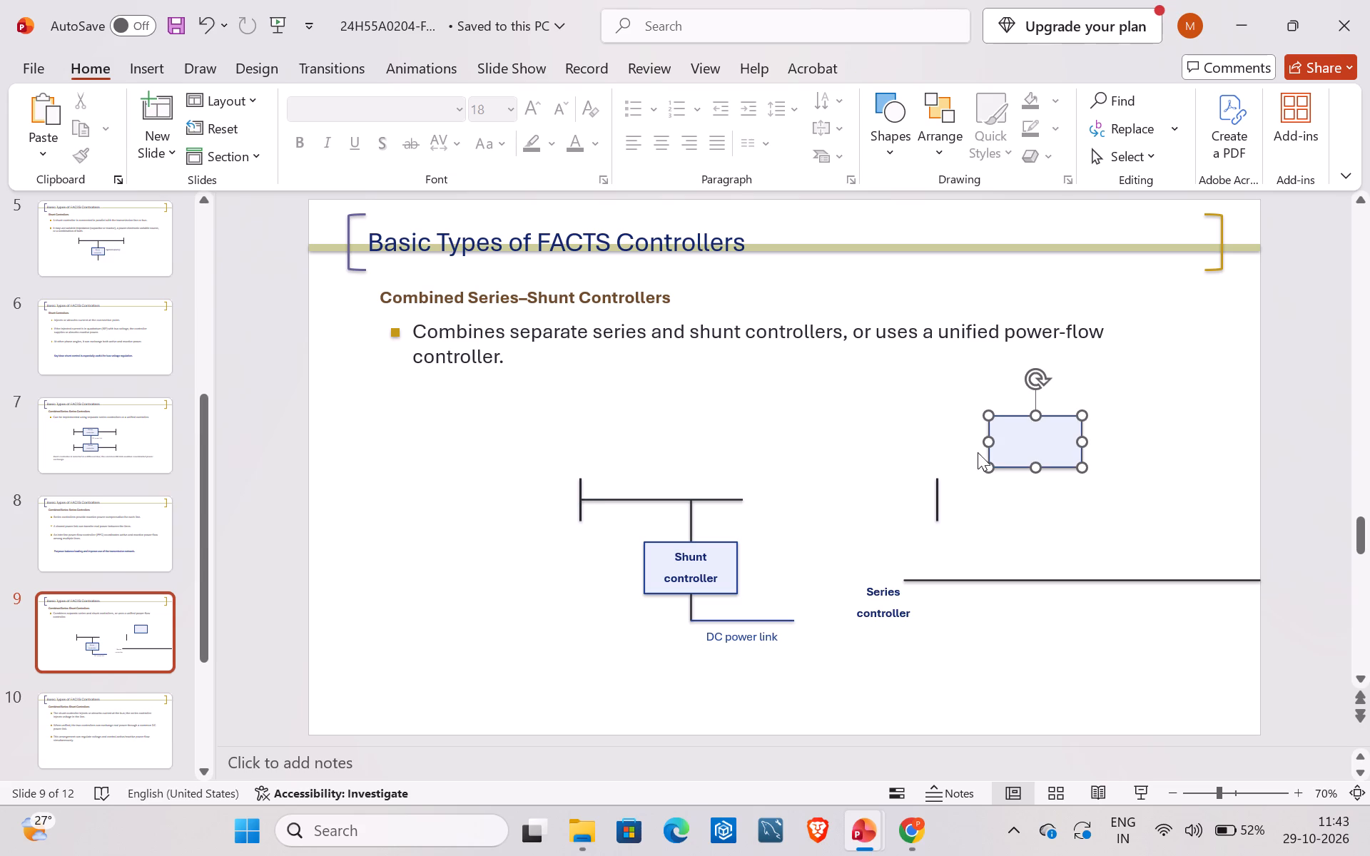
pyautogui.moveTo(1017, 439); pyautogui.dragTo(777, 499)
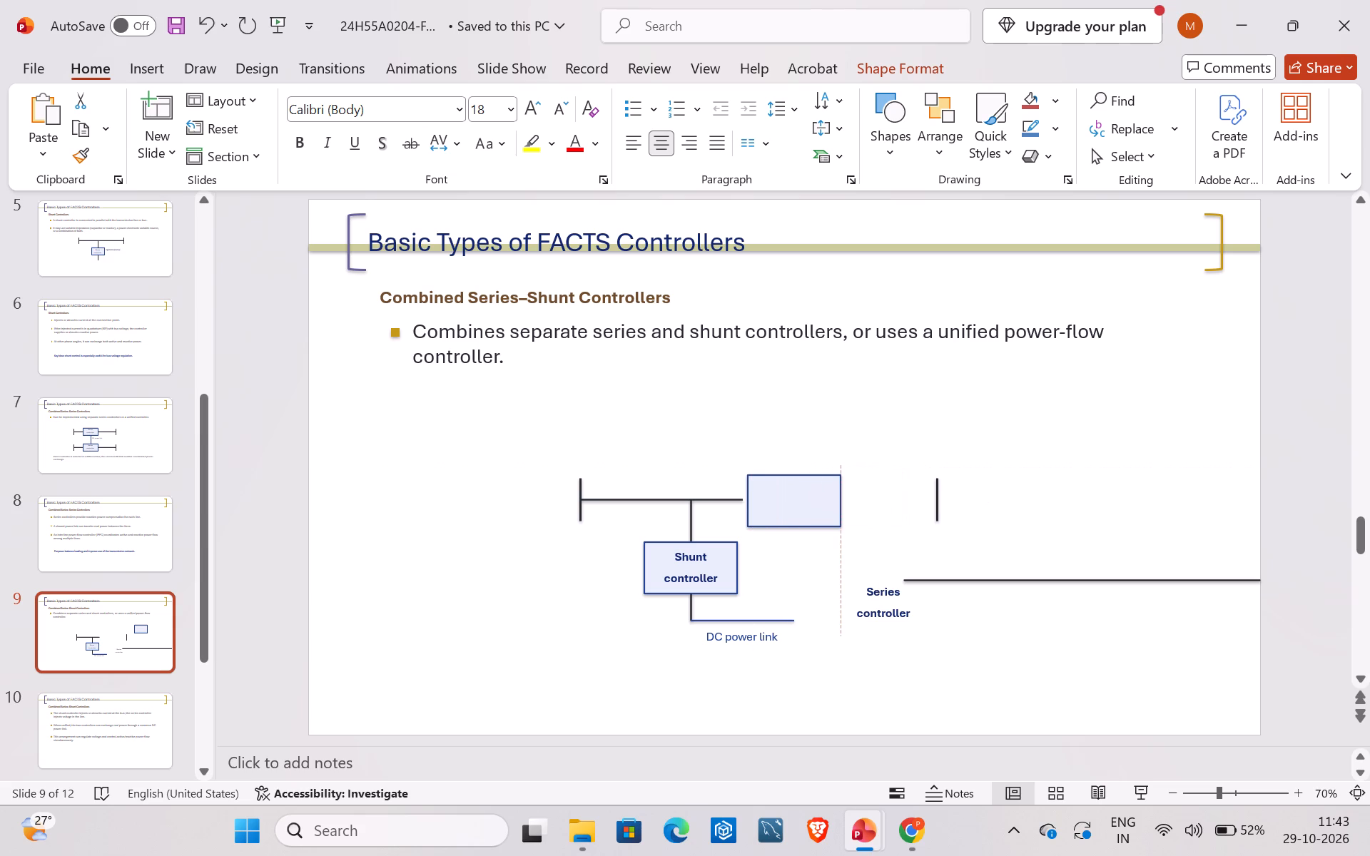
pyautogui.moveTo(777, 499); pyautogui.dragTo(769, 497)
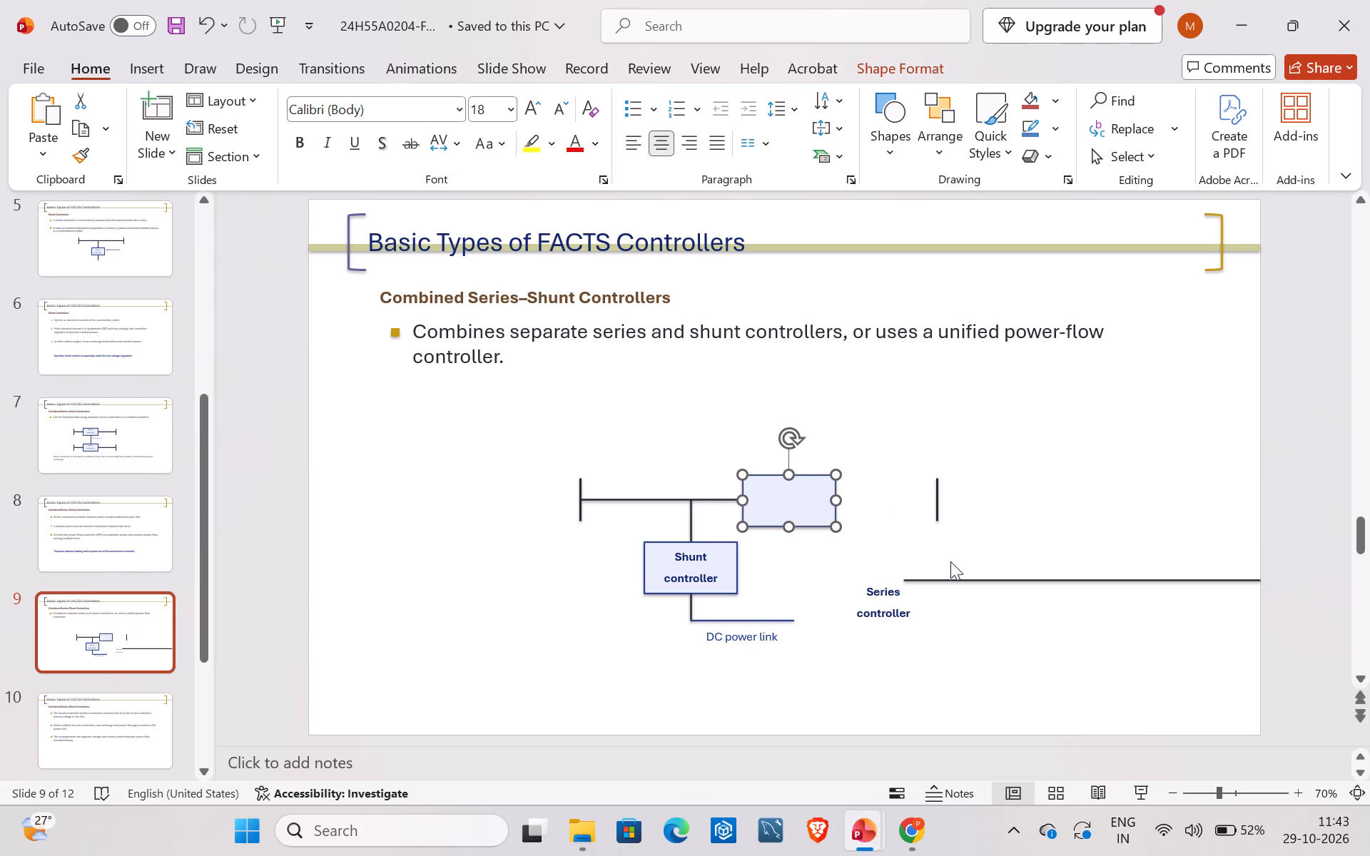
# Move the Series controller label into the empty box on the transmission line.
pyautogui.click(892, 598)
pyautogui.moveTo(866, 583); pyautogui.dragTo(776, 490)
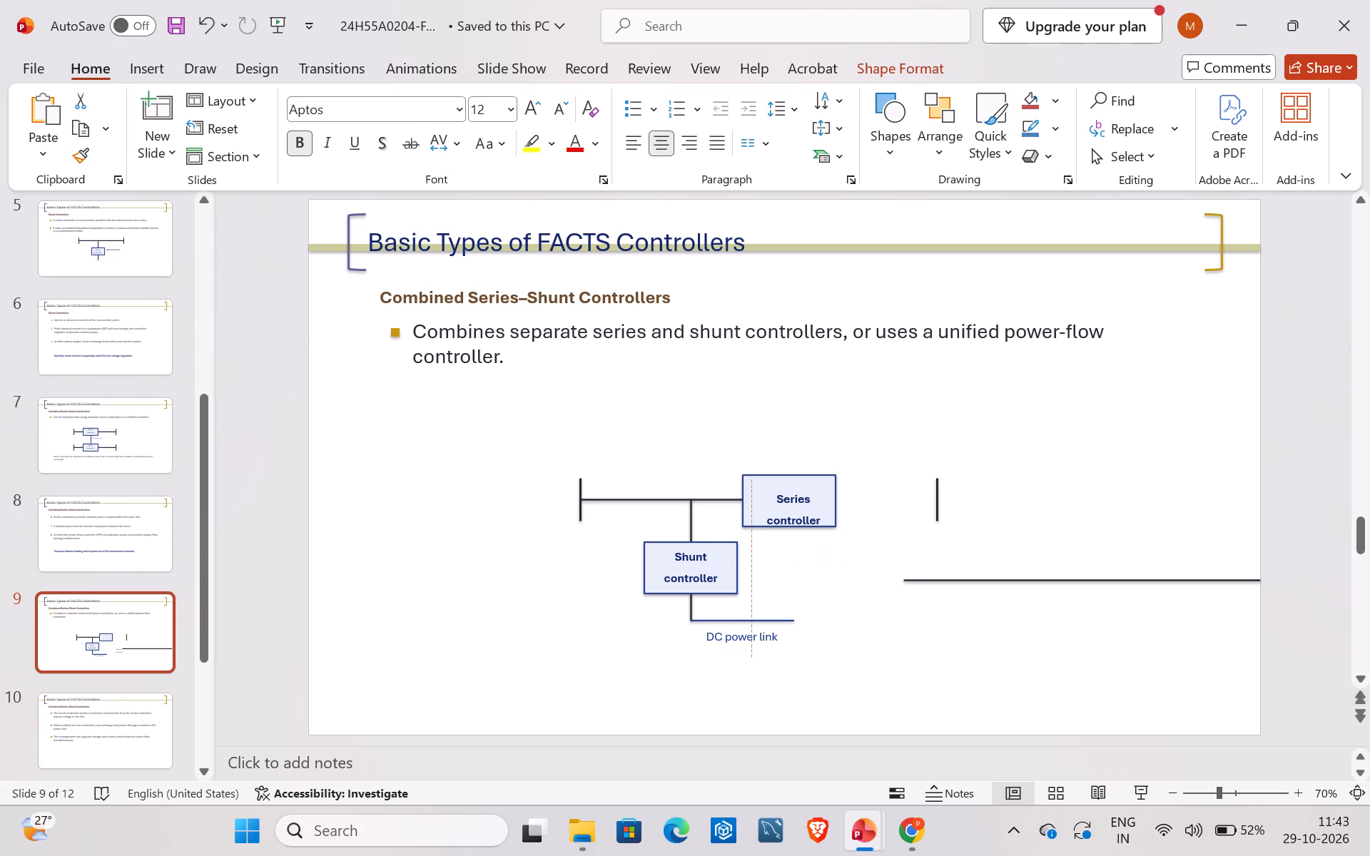
pyautogui.moveTo(776, 490); pyautogui.dragTo(770, 481)
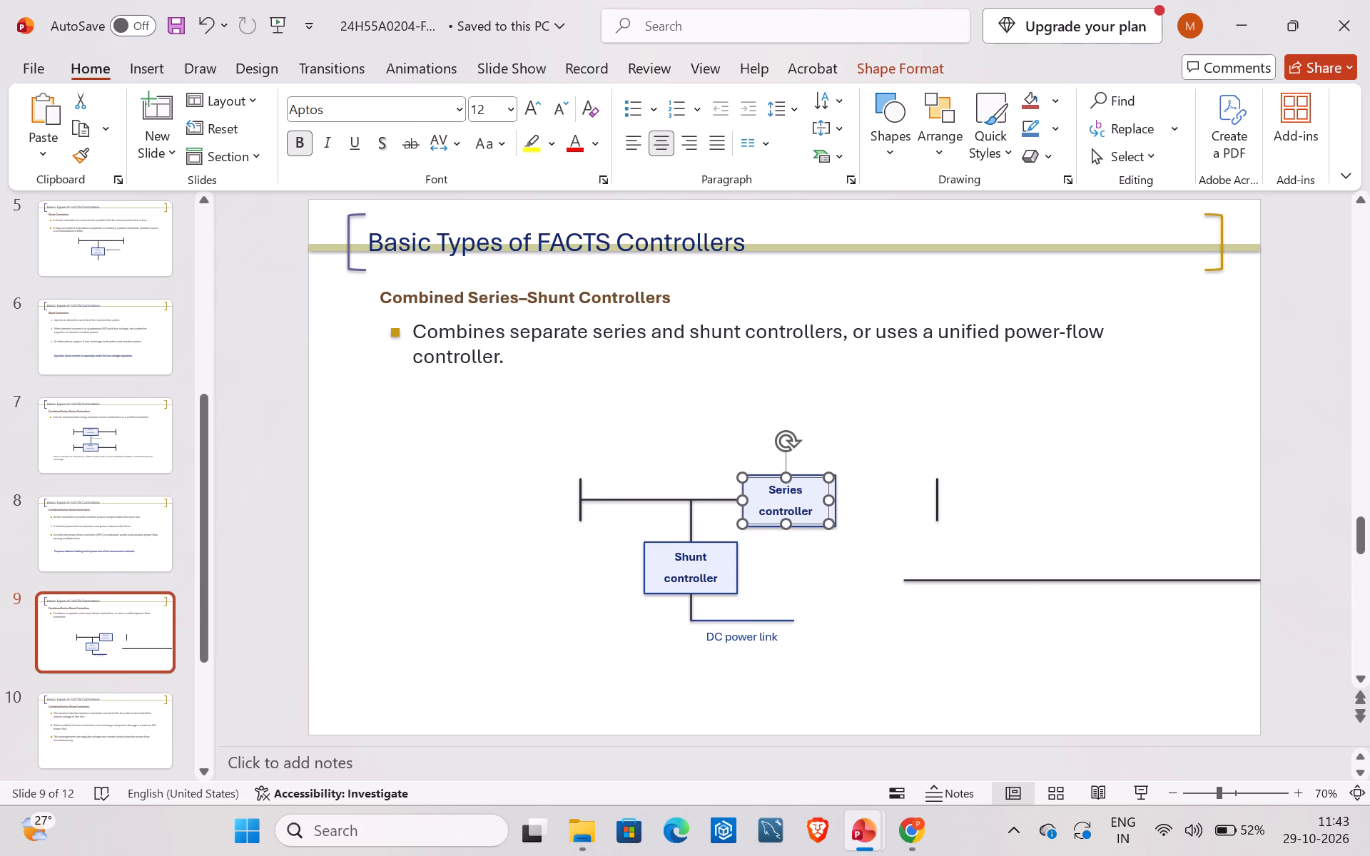
# Move the duplicated horizontal line to start at the series controller box's right edge and shorten it to end at the right bus bar.
pyautogui.click(1048, 577)
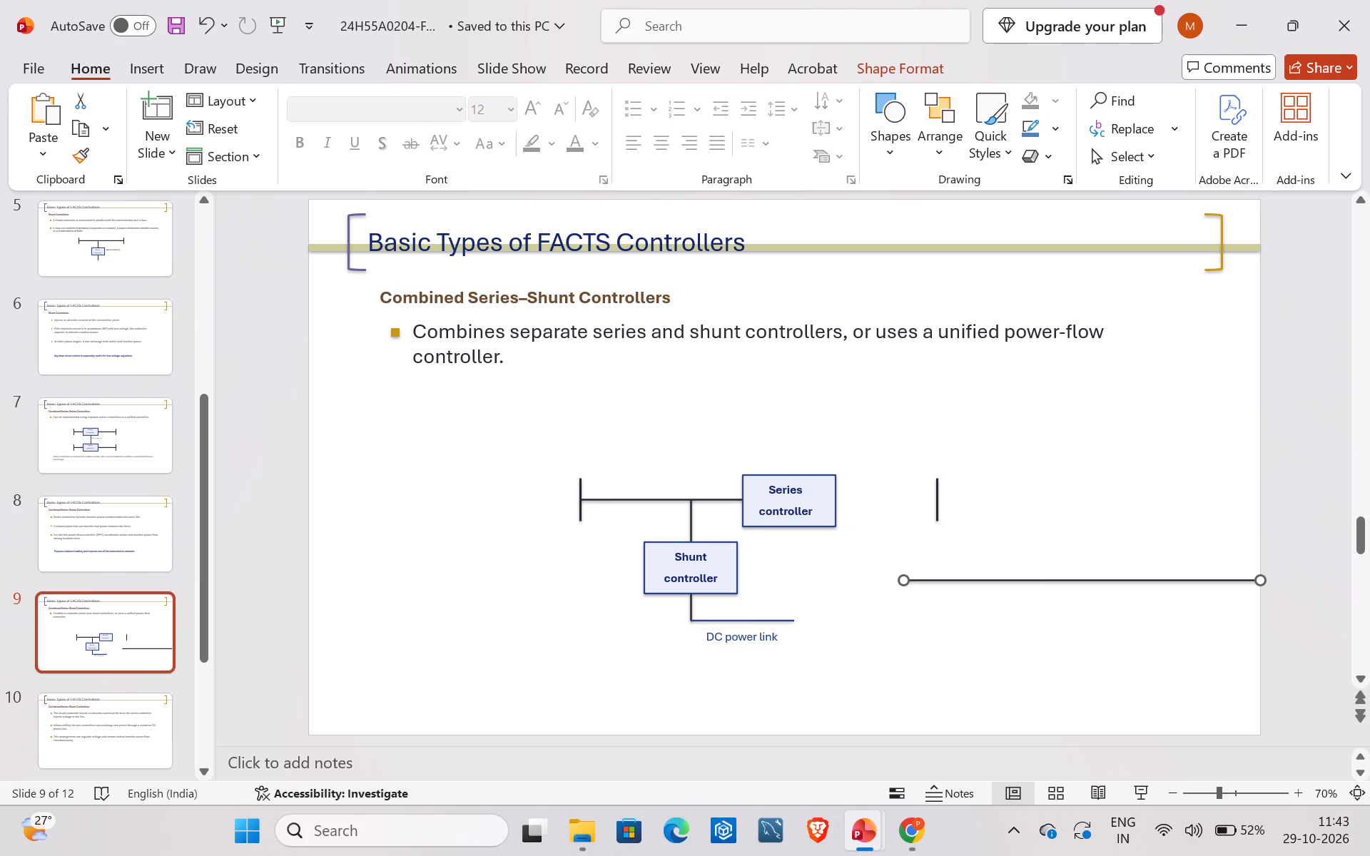
pyautogui.moveTo(1047, 578); pyautogui.dragTo(960, 509)
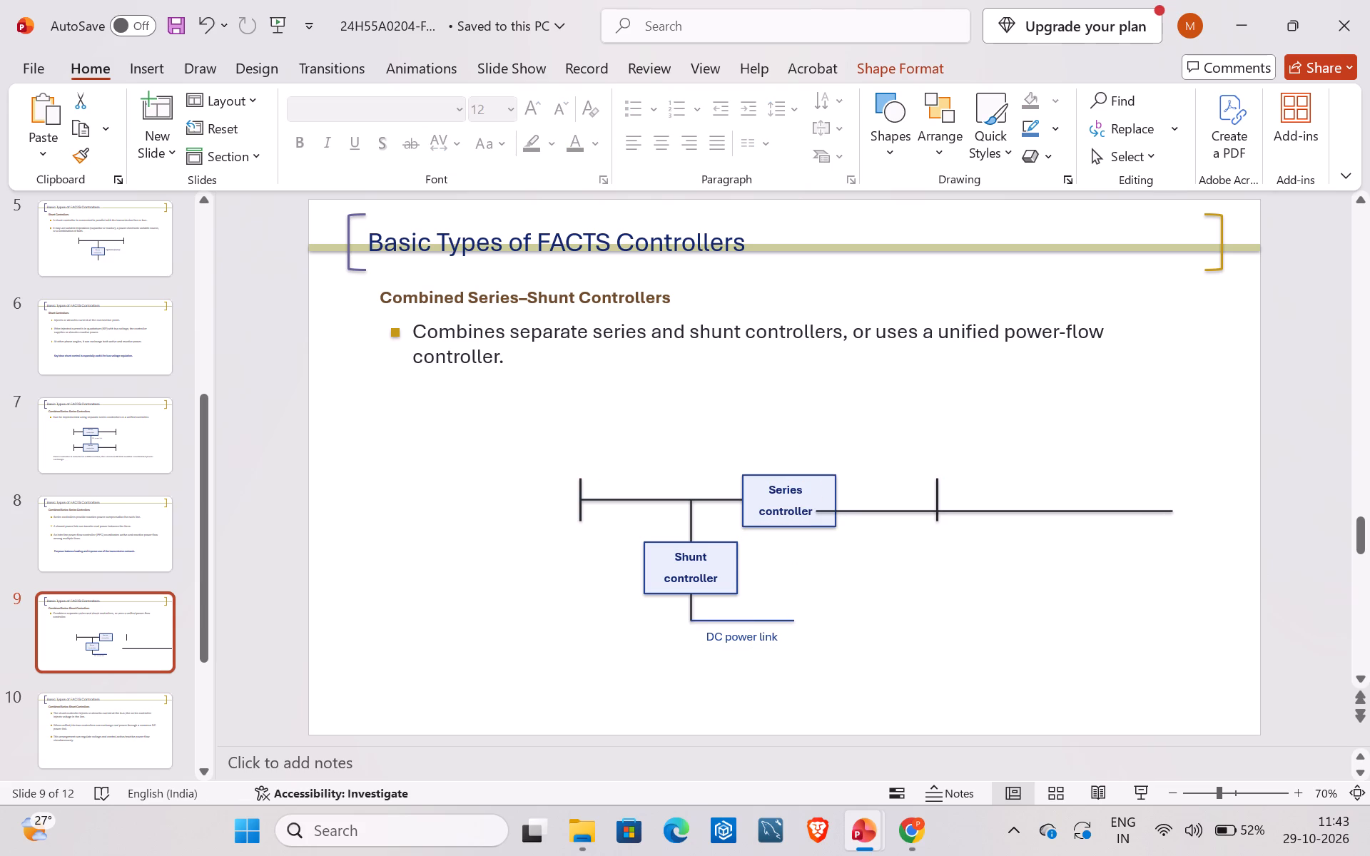
pyautogui.moveTo(960, 509); pyautogui.dragTo(980, 496)
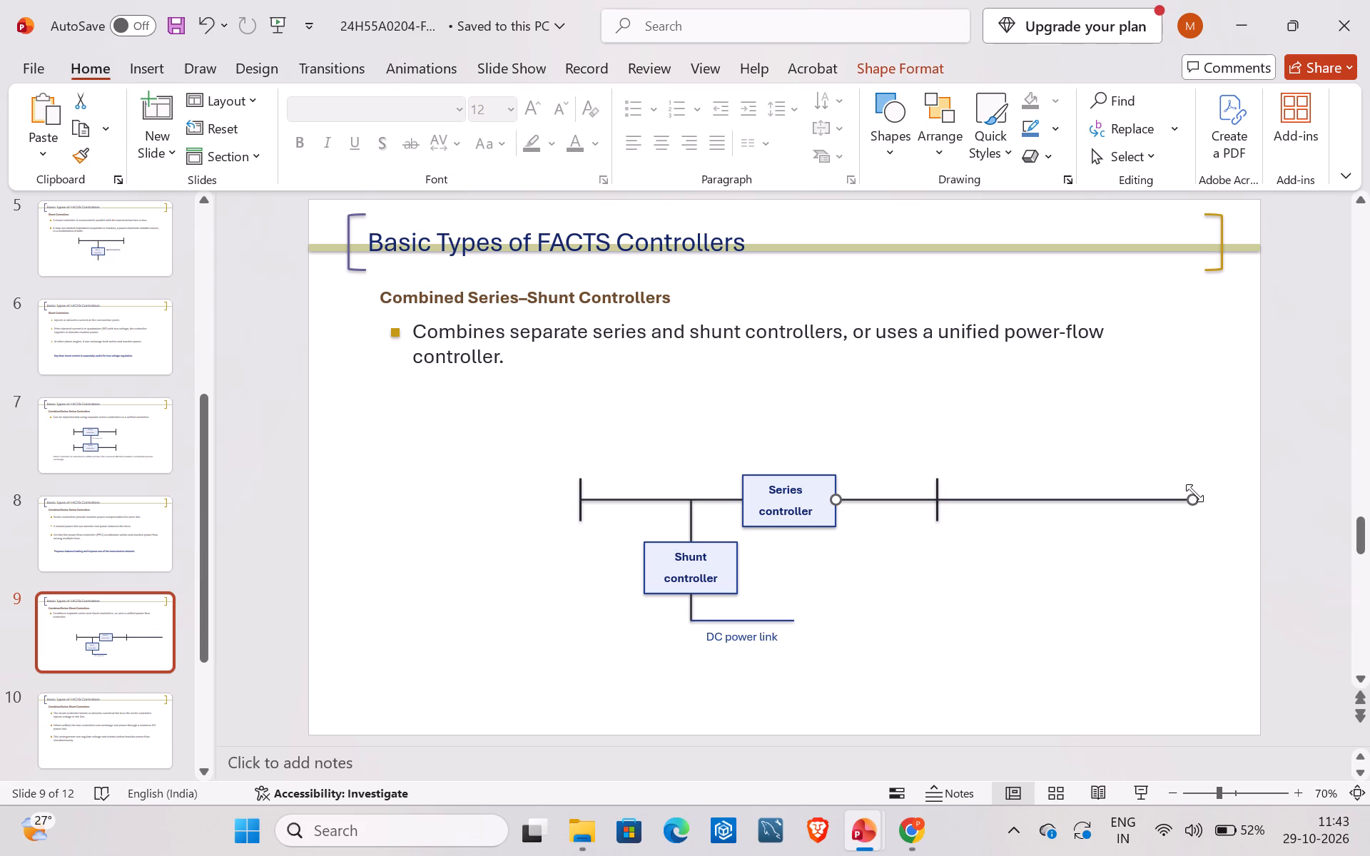
pyautogui.moveTo(1195, 500); pyautogui.dragTo(966, 503)
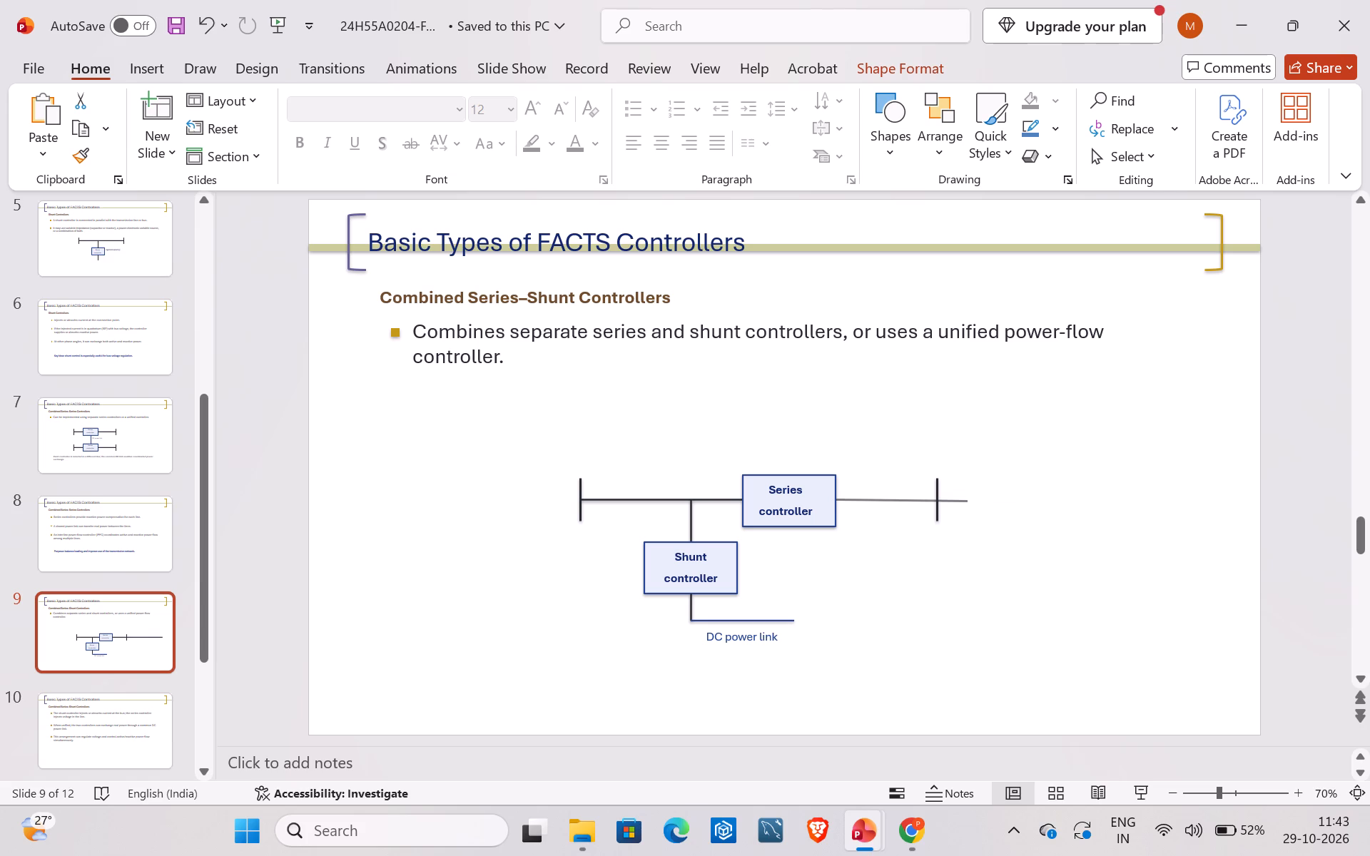
pyautogui.moveTo(966, 503); pyautogui.dragTo(938, 504)
pyautogui.moveTo(938, 504); pyautogui.dragTo(938, 504)
pyautogui.click(1095, 474)
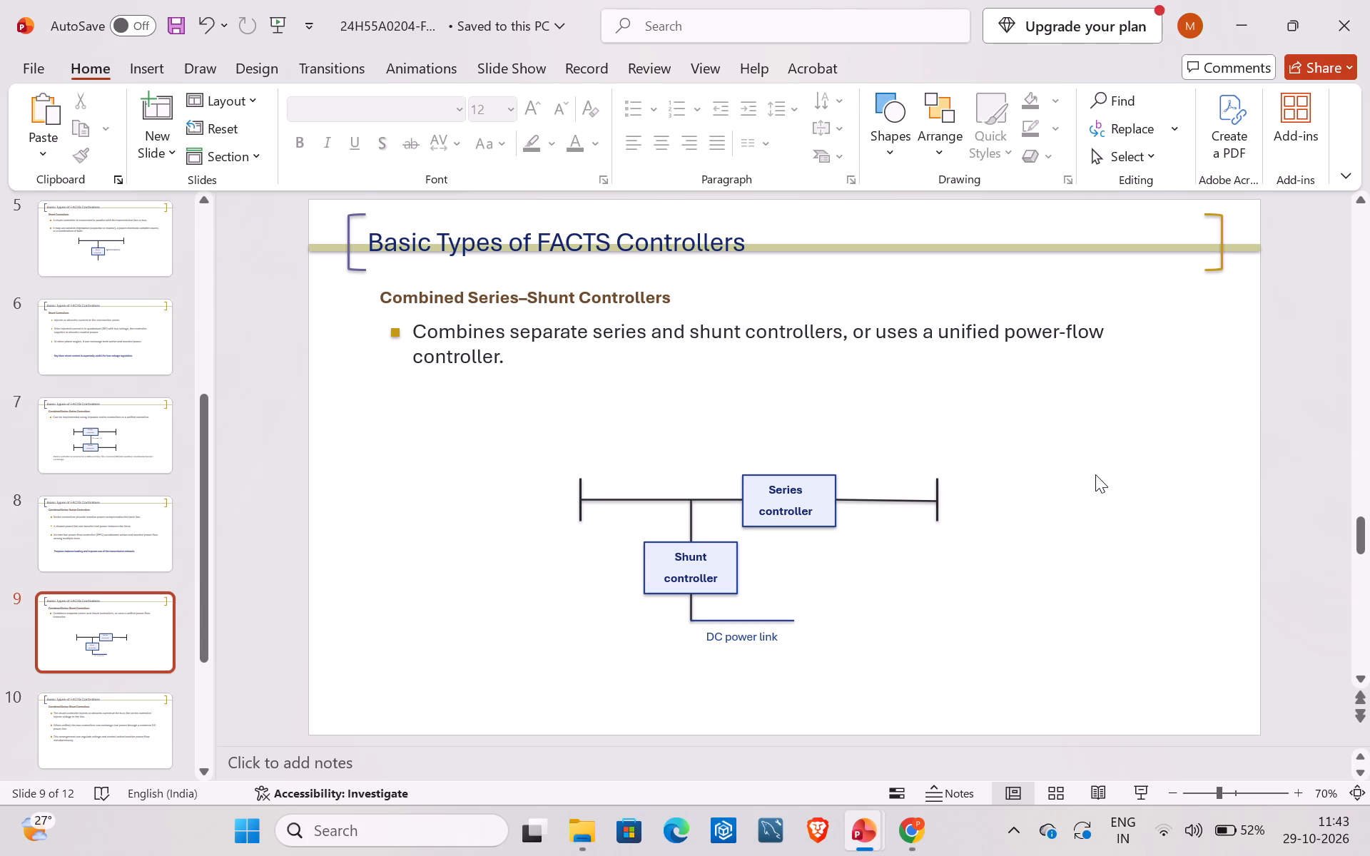
# Look at the series–series diagram on slide 7 against slide 9, and skim the deck from title to closing slide.
pyautogui.click(96, 471)
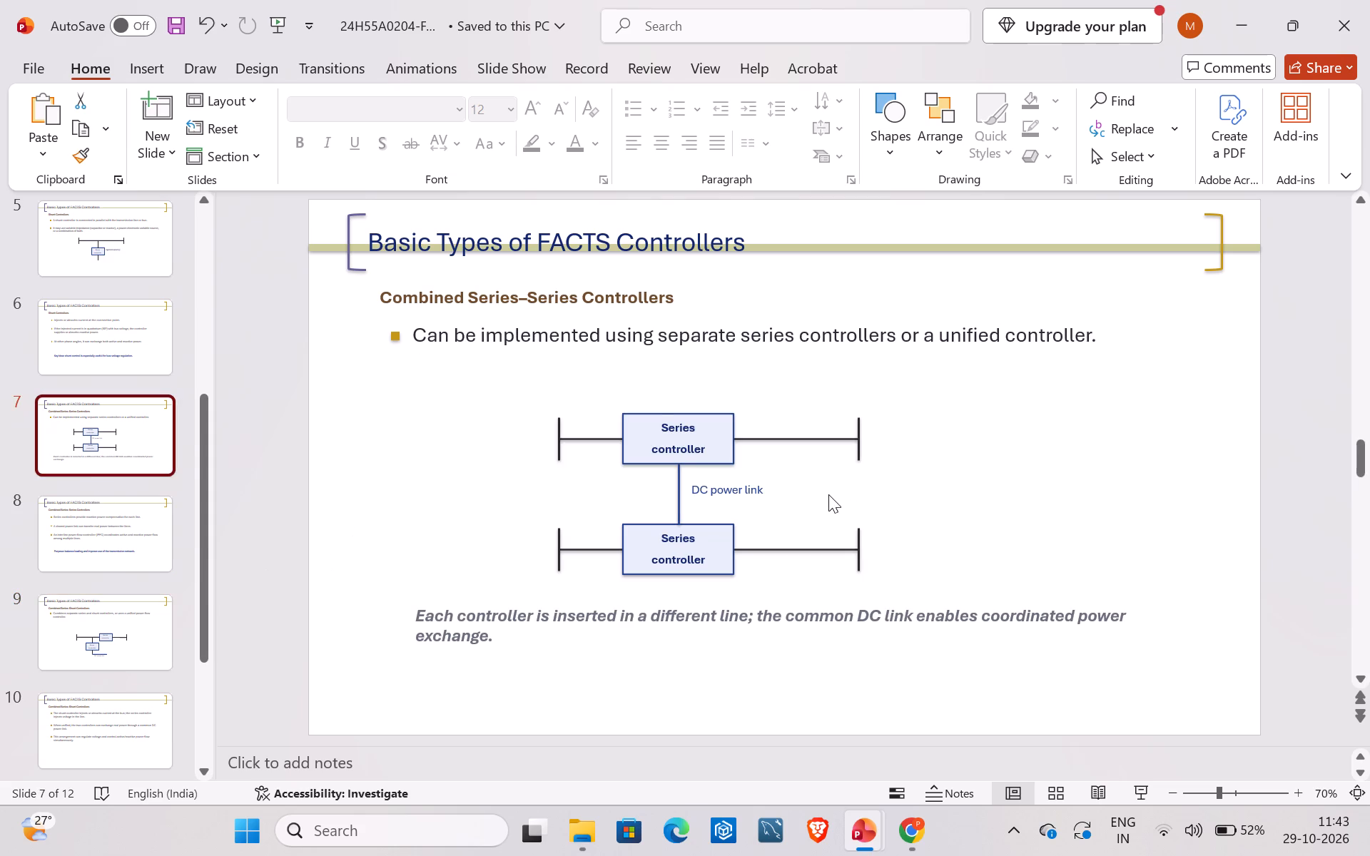
pyautogui.click(124, 646)
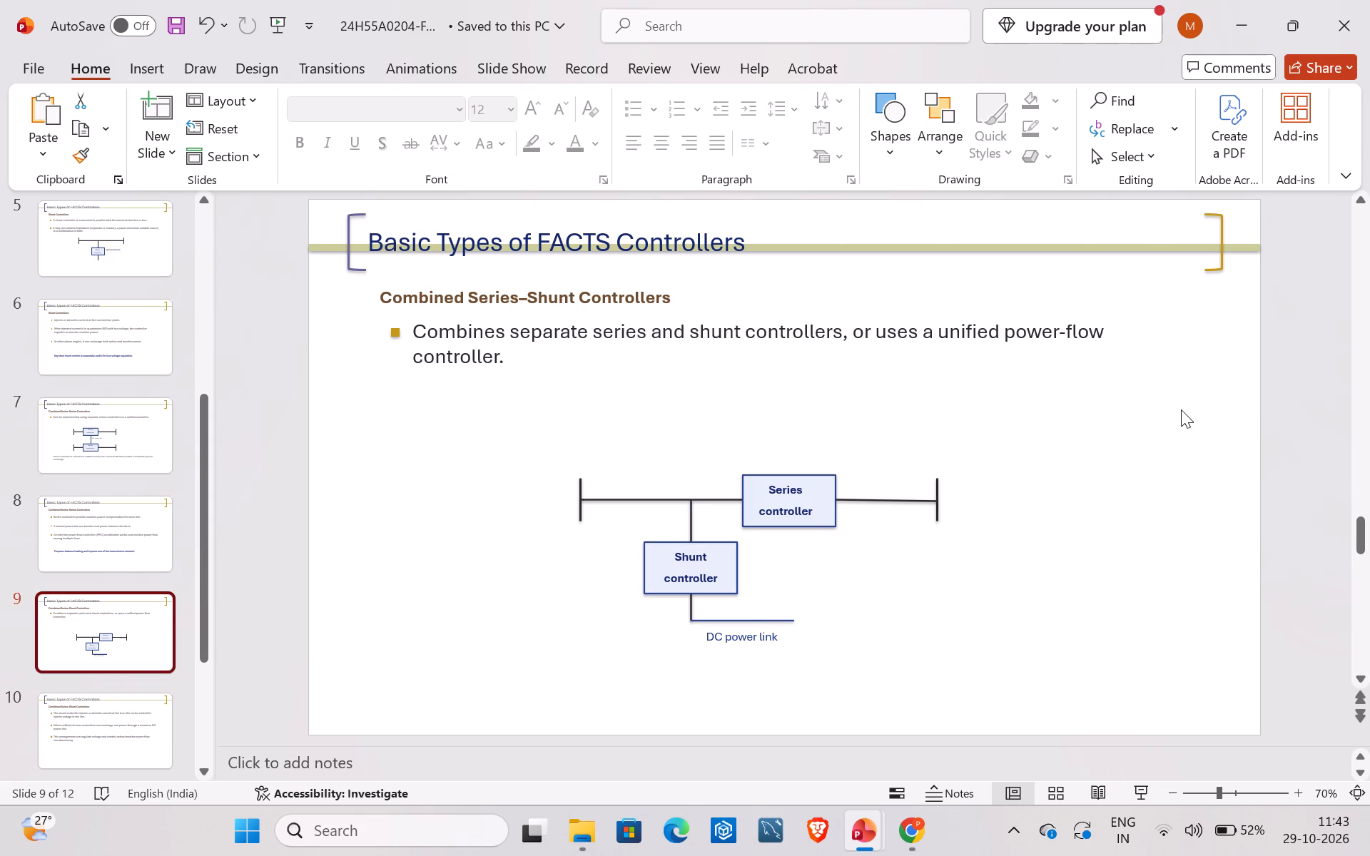
pyautogui.scroll(13, 1181, 409)
pyautogui.scroll(-6, 1181, 409)
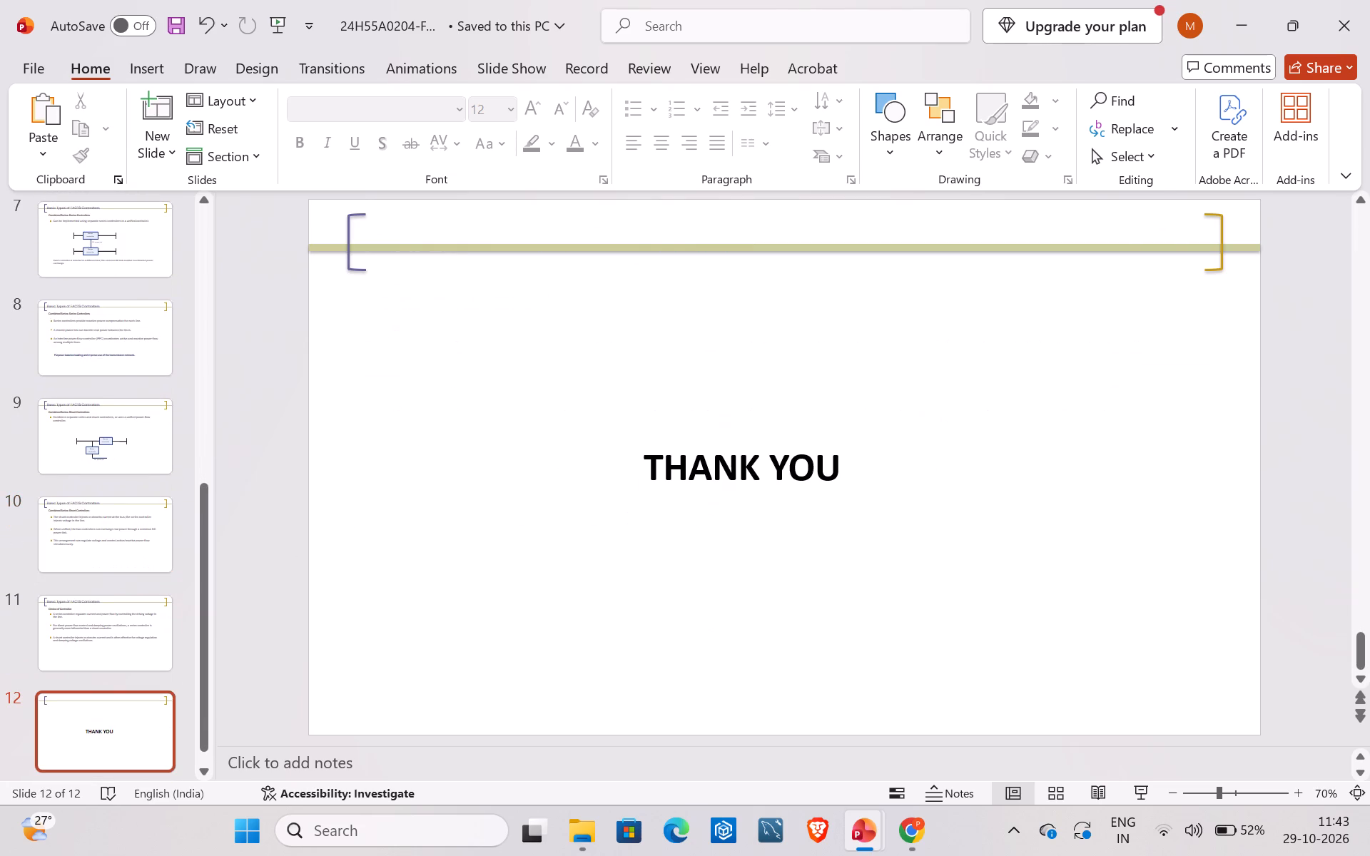
pyautogui.scroll(-1, 1181, 409)
pyautogui.scroll(20, 1181, 409)
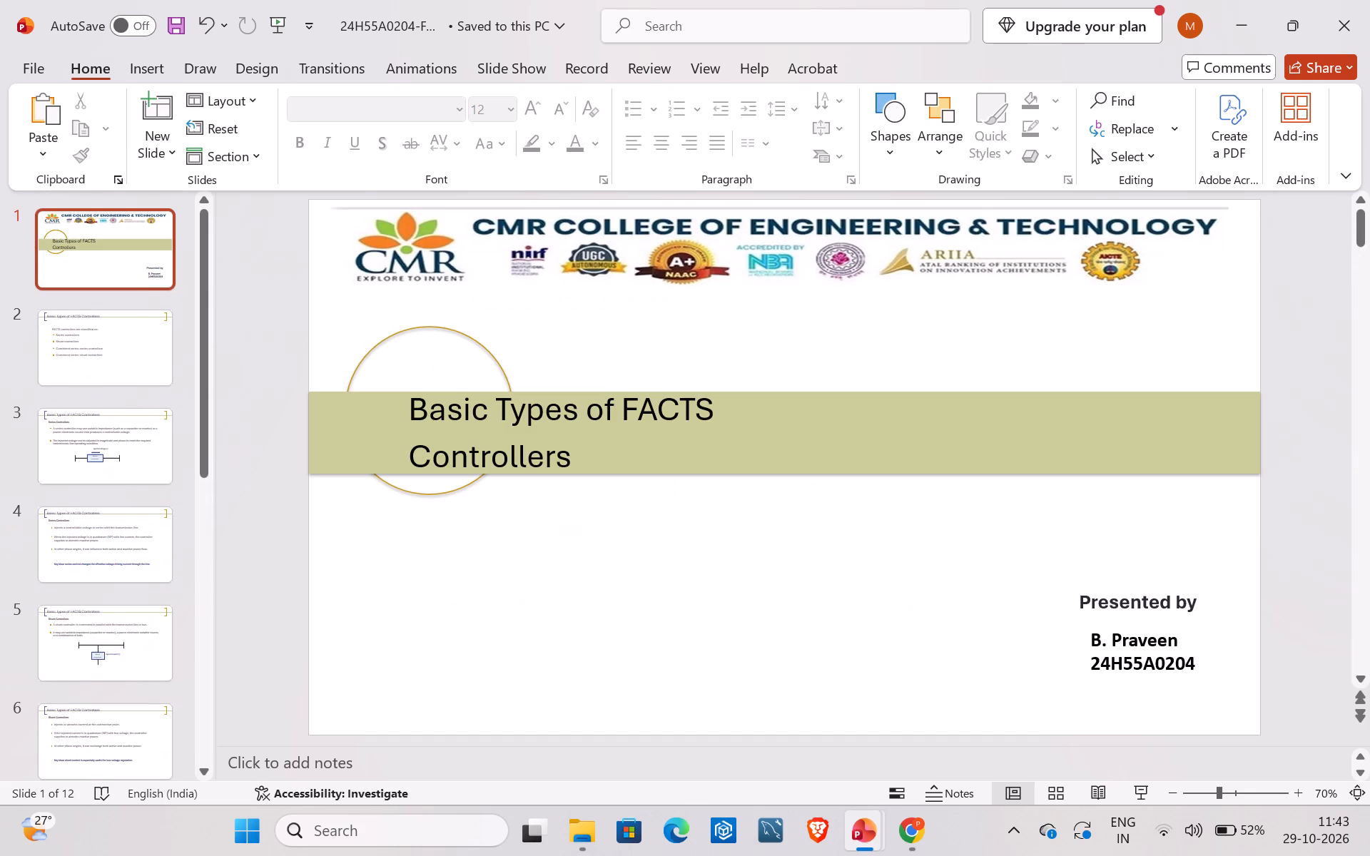
# Save the presentation.
pyautogui.hotkey('ctrl', 's')
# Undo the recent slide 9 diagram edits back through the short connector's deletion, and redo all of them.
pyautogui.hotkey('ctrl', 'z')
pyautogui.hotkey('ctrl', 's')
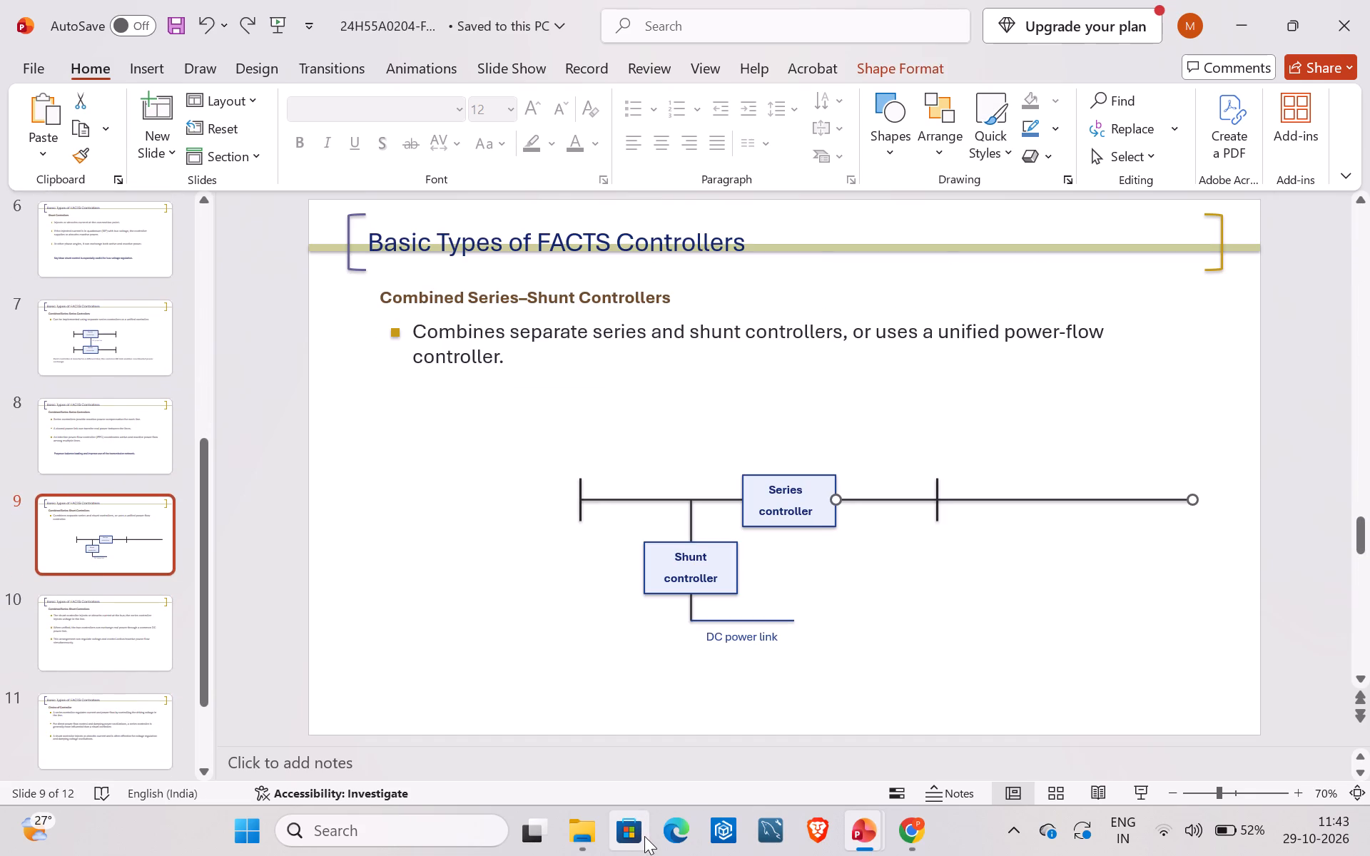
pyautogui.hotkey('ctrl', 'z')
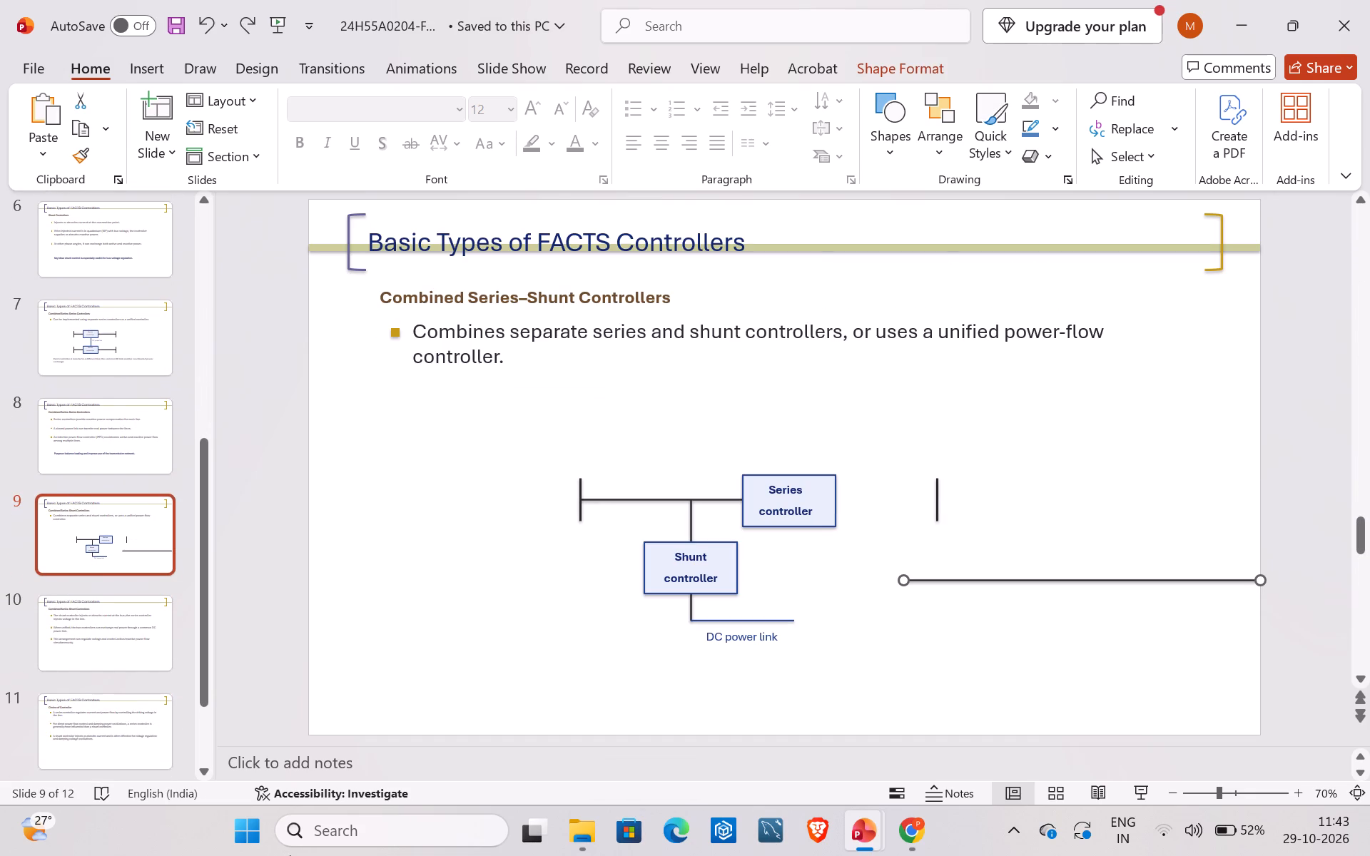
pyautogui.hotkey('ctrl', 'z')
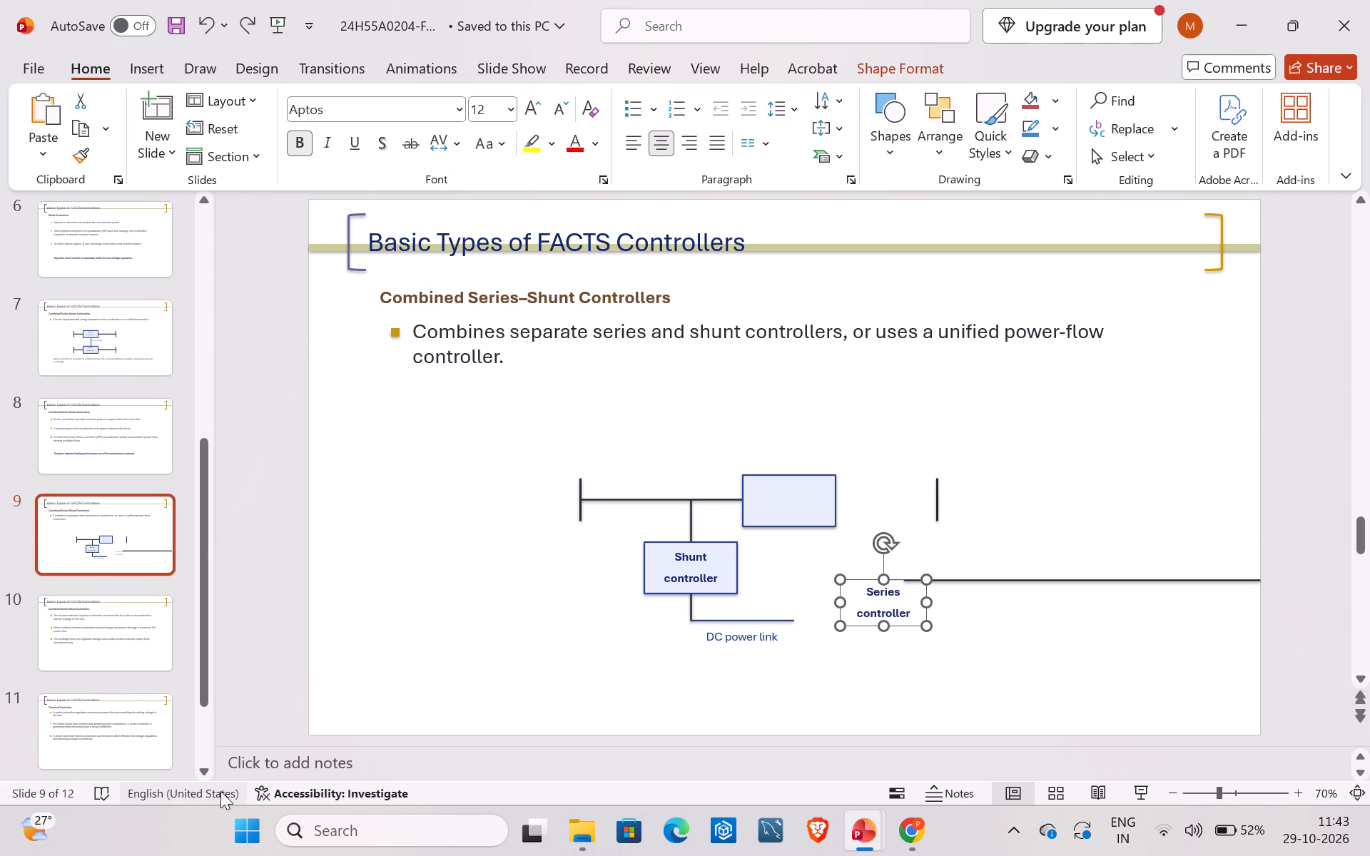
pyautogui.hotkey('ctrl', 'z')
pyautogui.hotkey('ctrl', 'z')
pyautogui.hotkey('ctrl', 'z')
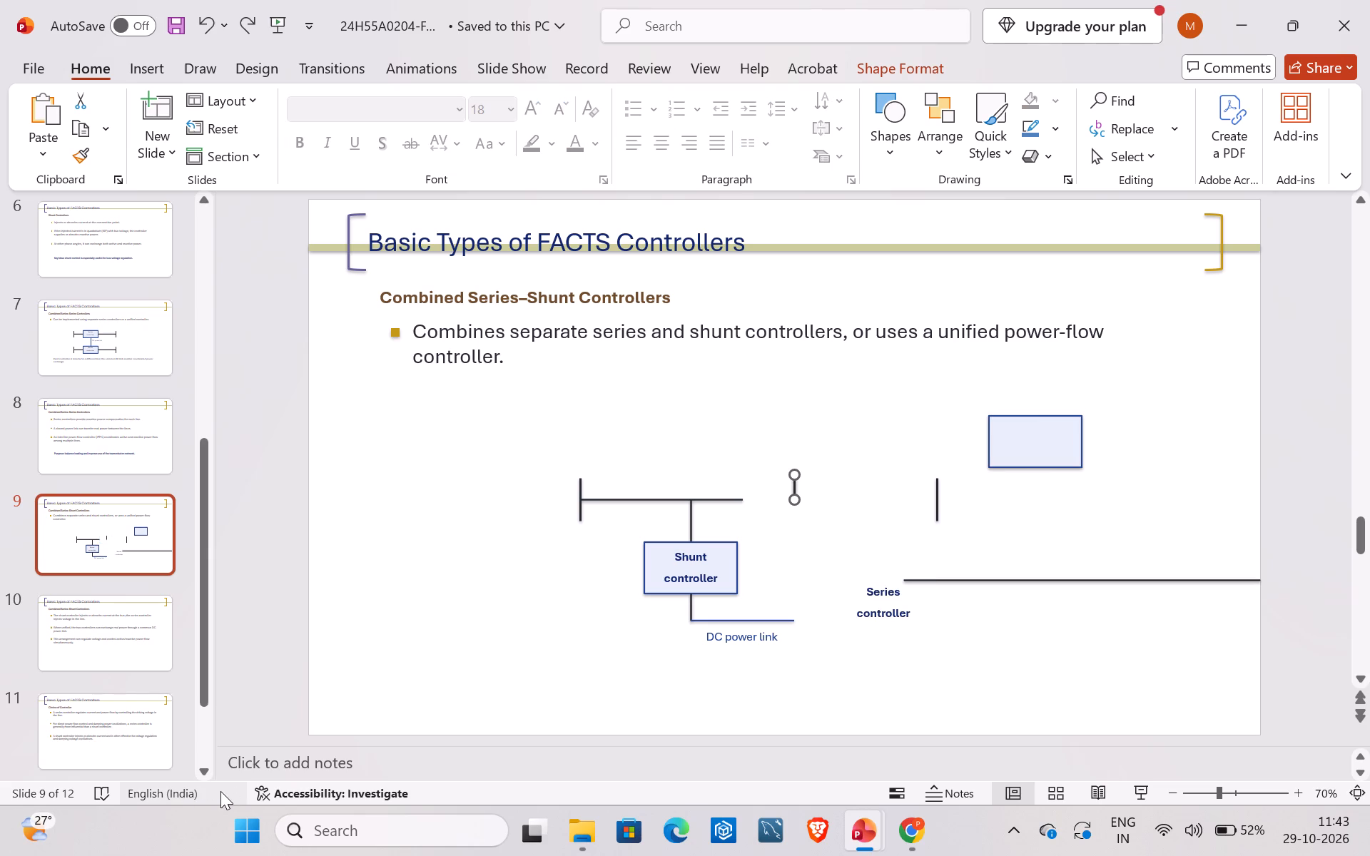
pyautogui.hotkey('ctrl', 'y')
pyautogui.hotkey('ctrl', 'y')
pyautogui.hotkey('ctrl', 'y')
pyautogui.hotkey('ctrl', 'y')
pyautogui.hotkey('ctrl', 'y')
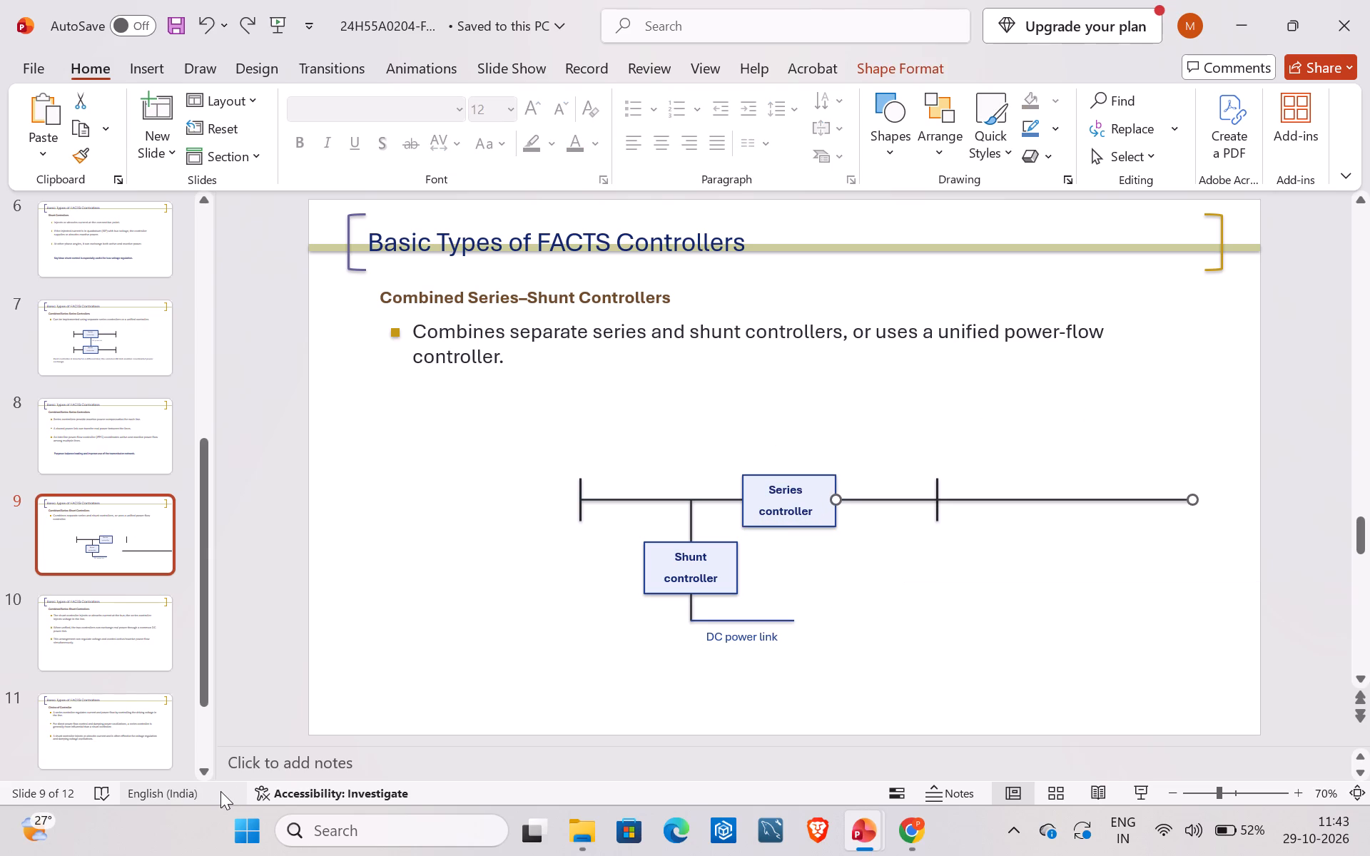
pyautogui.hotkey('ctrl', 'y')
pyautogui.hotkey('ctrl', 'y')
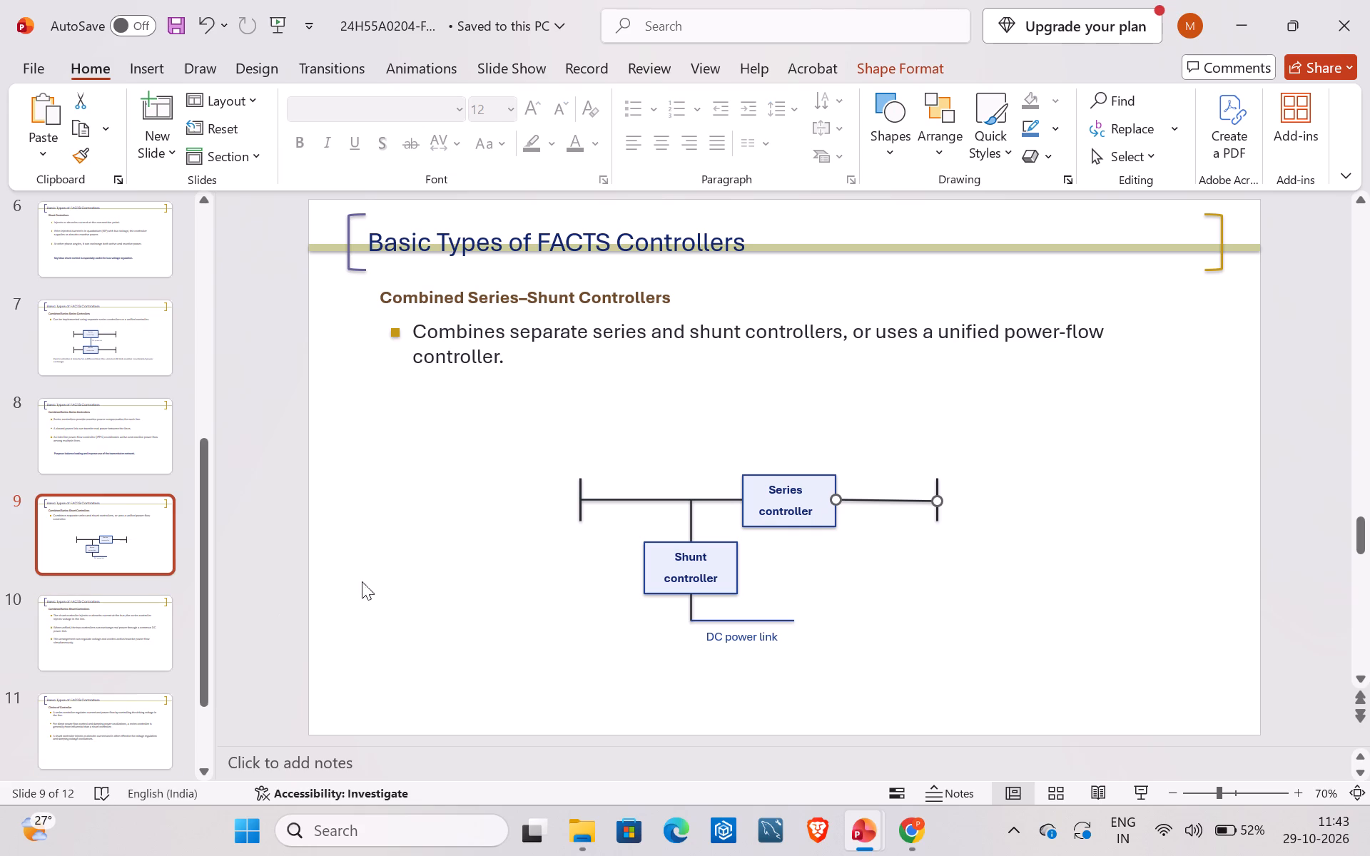
# Return to slide 9 after skimming the other slides and save the presentation.
pyautogui.scroll(3, 432, 480)
pyautogui.scroll(-1, 432, 480)
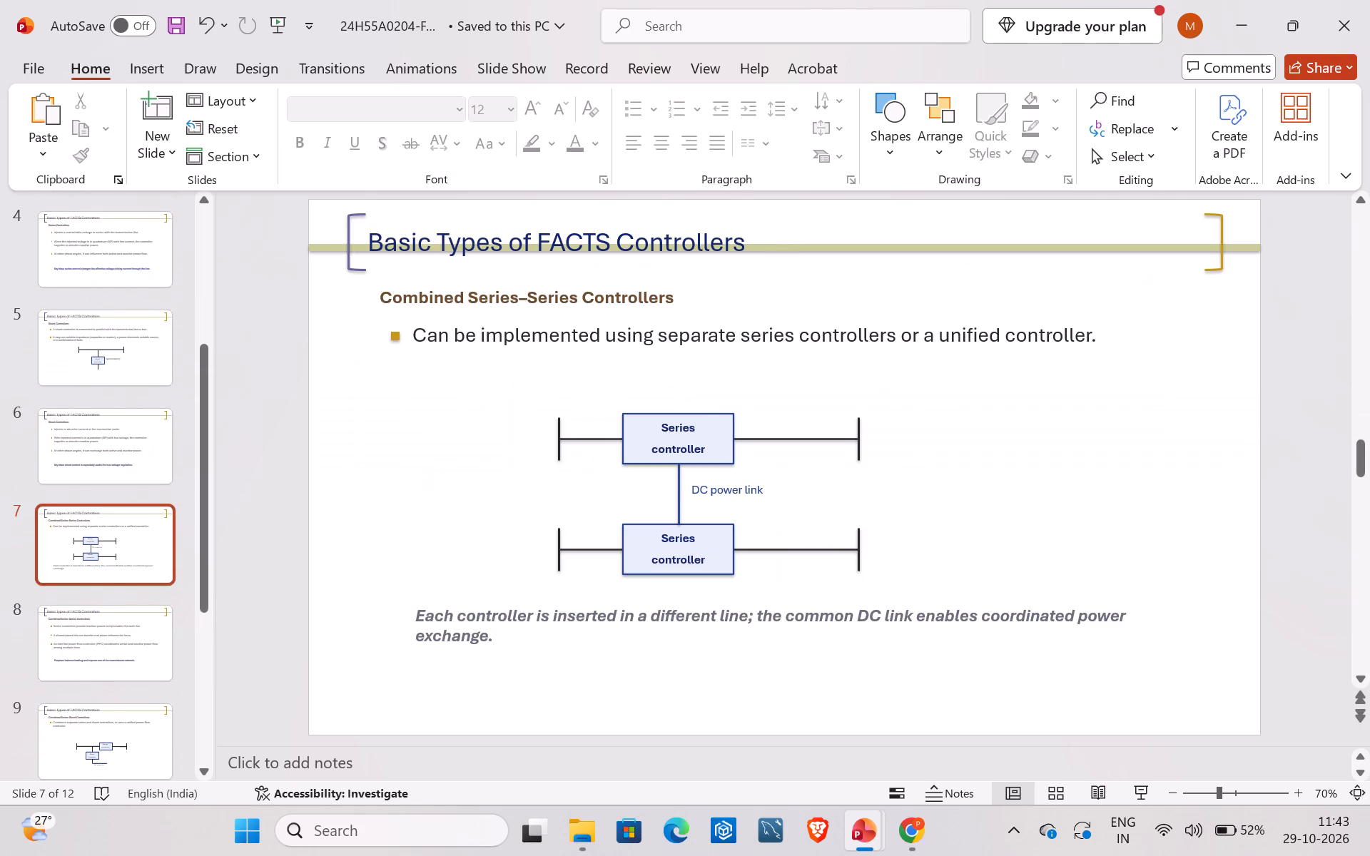
pyautogui.scroll(-3, 432, 480)
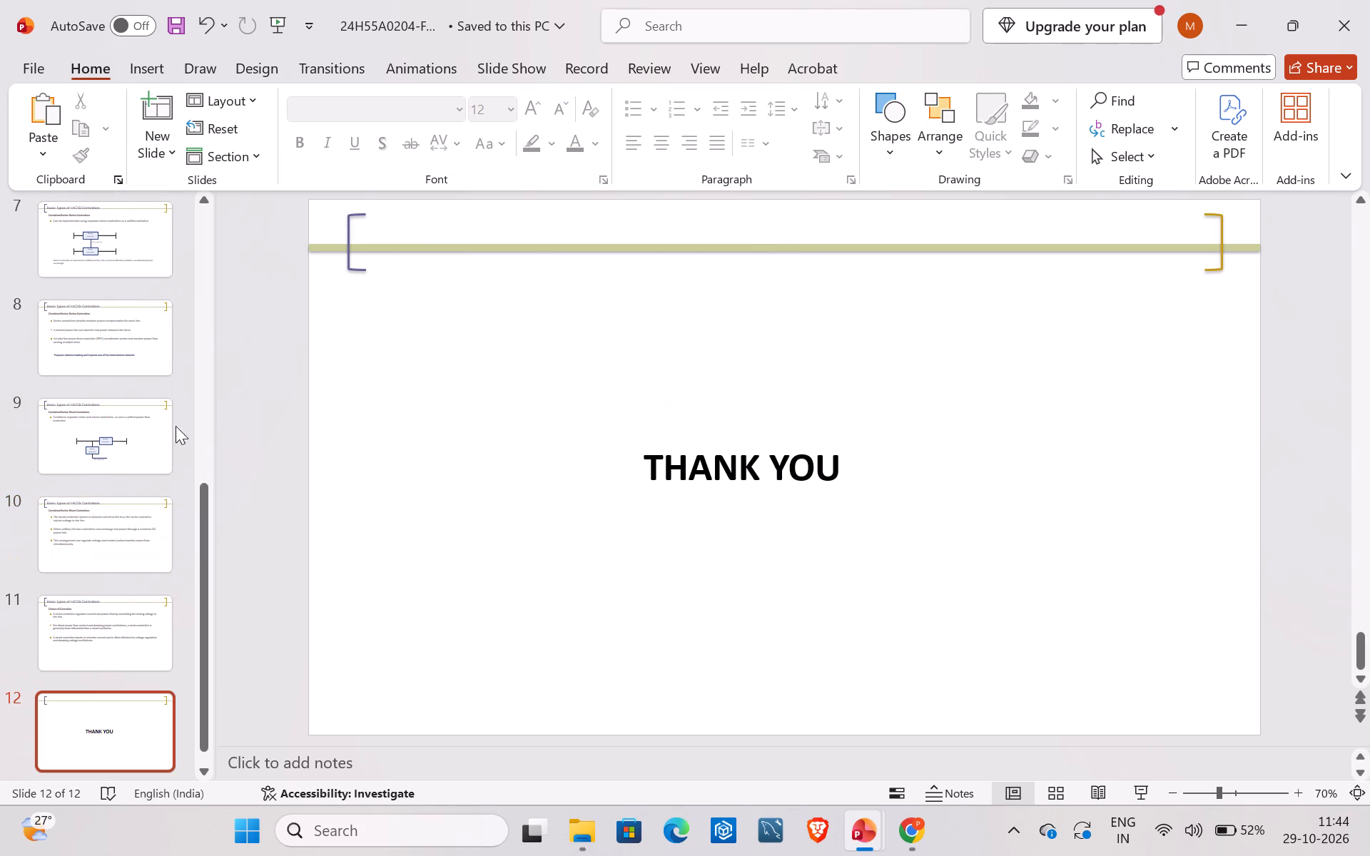
pyautogui.click(138, 437)
pyautogui.click(504, 518)
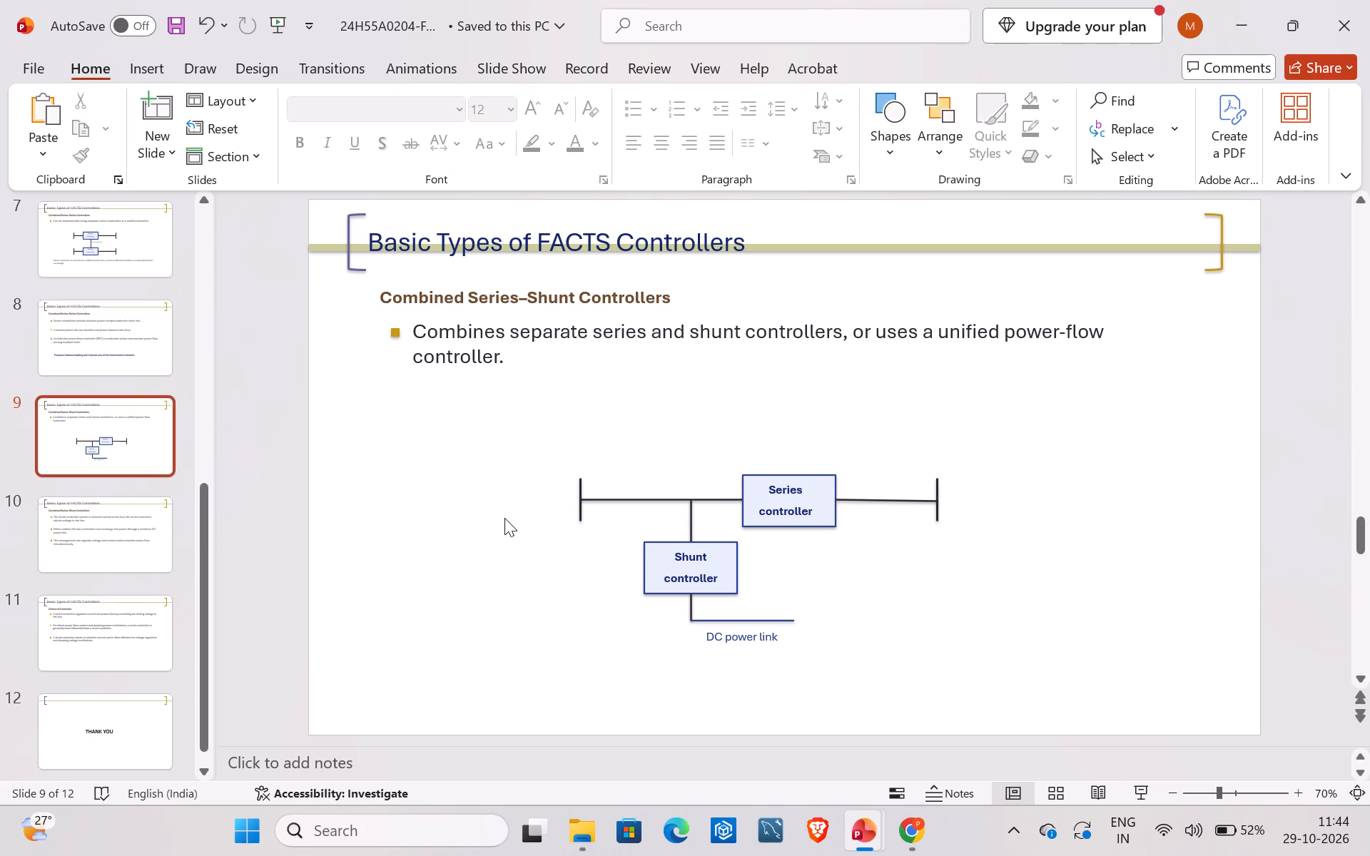
pyautogui.hotkey('ctrl', 's')
# Switch to File Explorer and copy the saved FACTS presentation file from the vivek folder in Downloads.
pyautogui.click(577, 832)
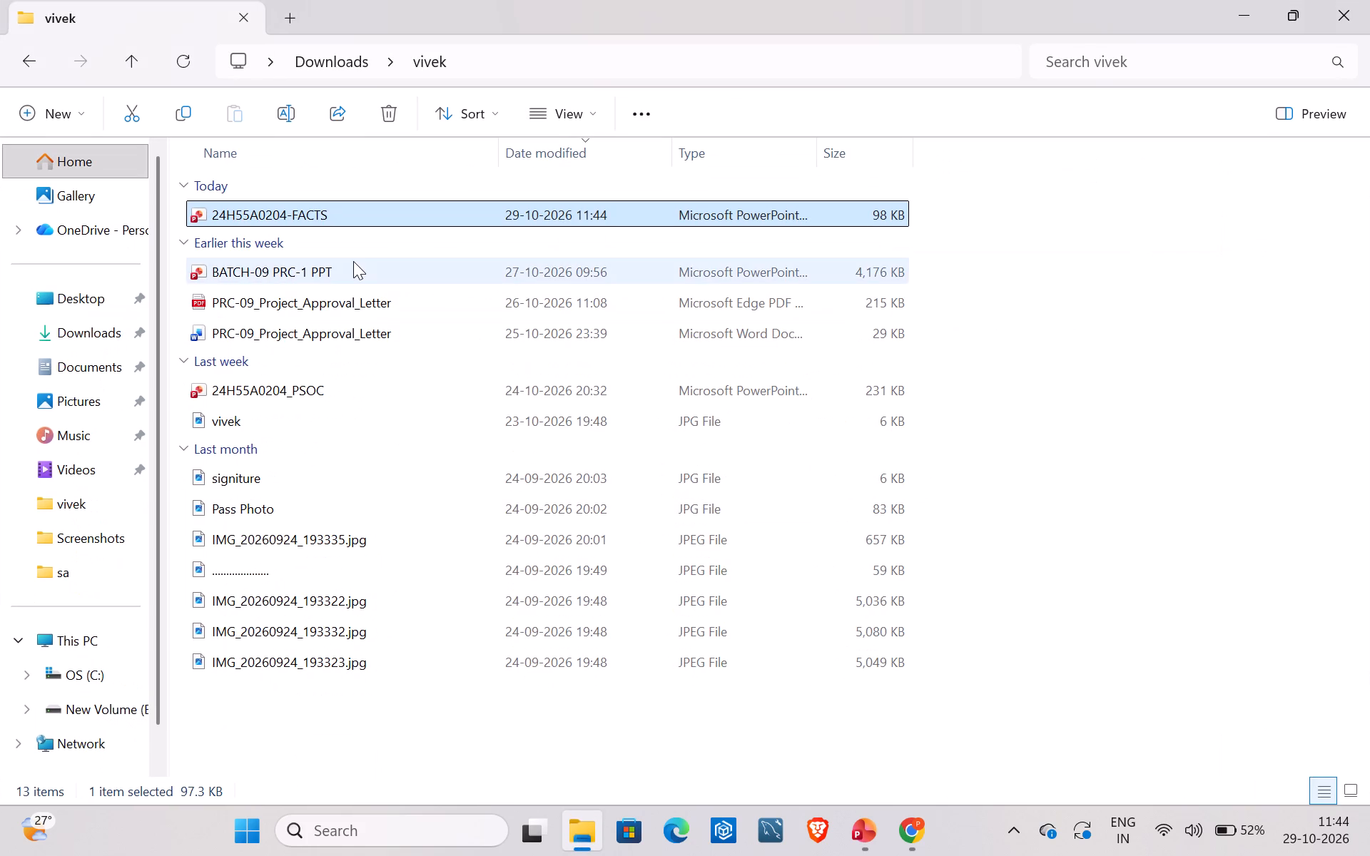
pyautogui.rightClick(338, 222)
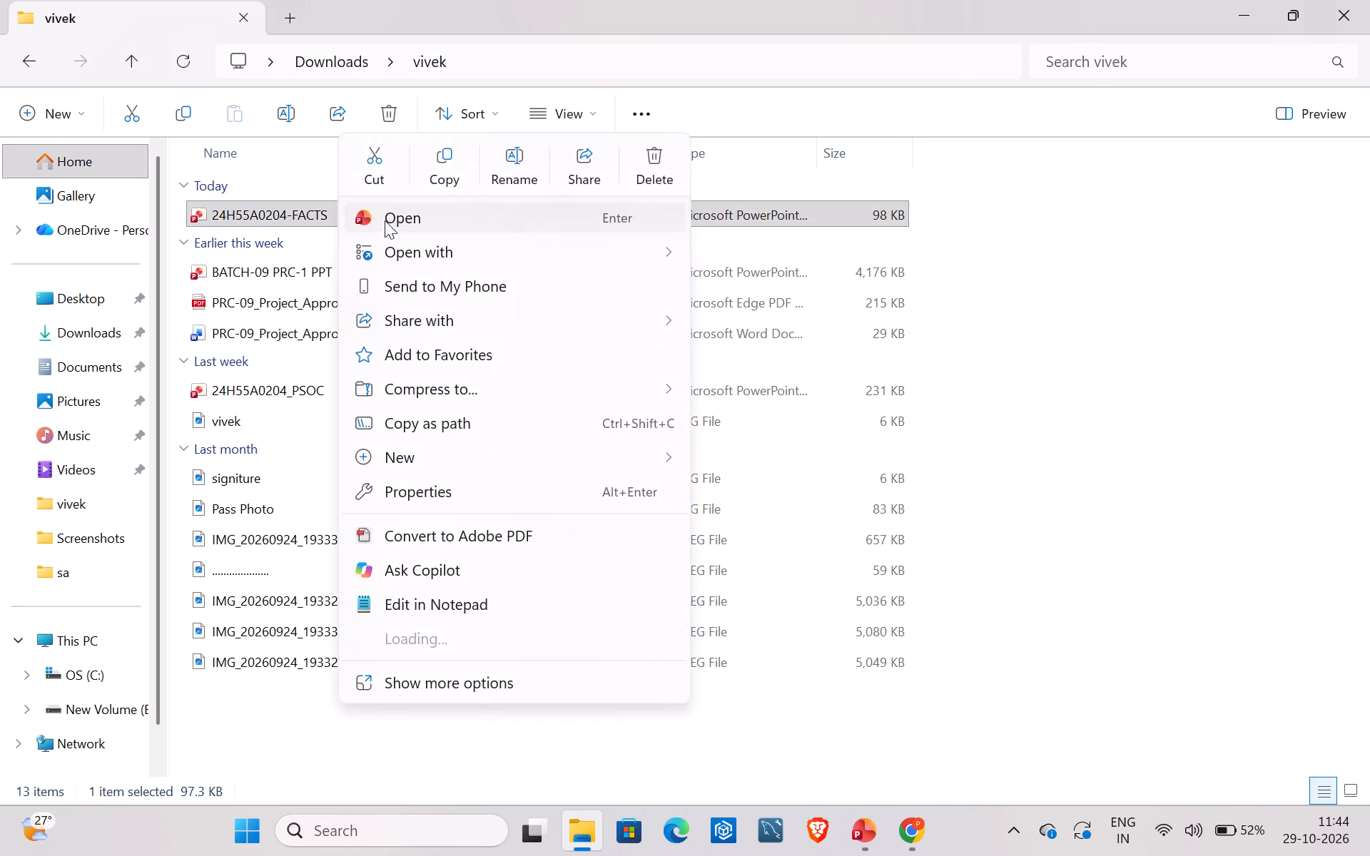
pyautogui.click(472, 154)
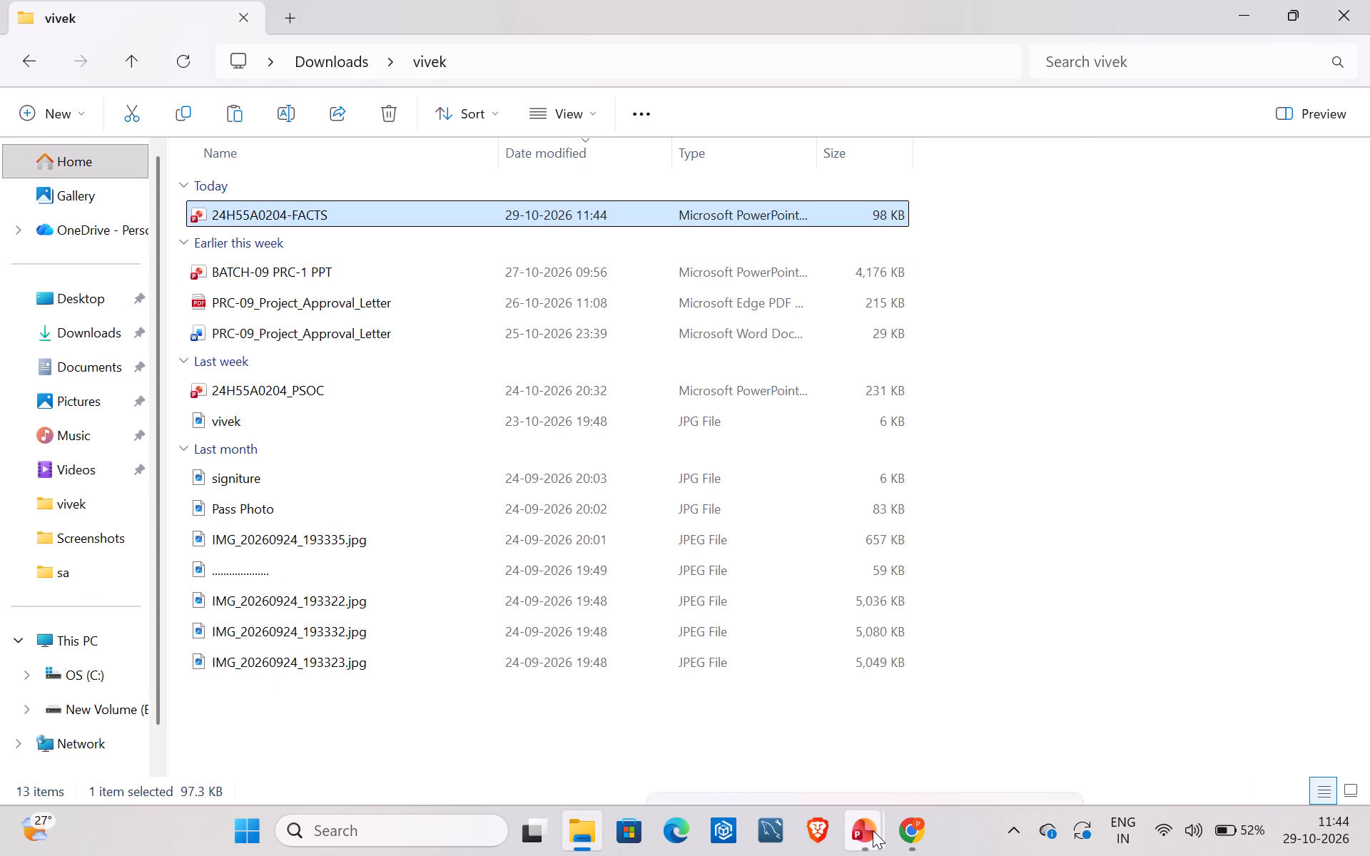
# Search the computer's installed apps for WhatsApp.
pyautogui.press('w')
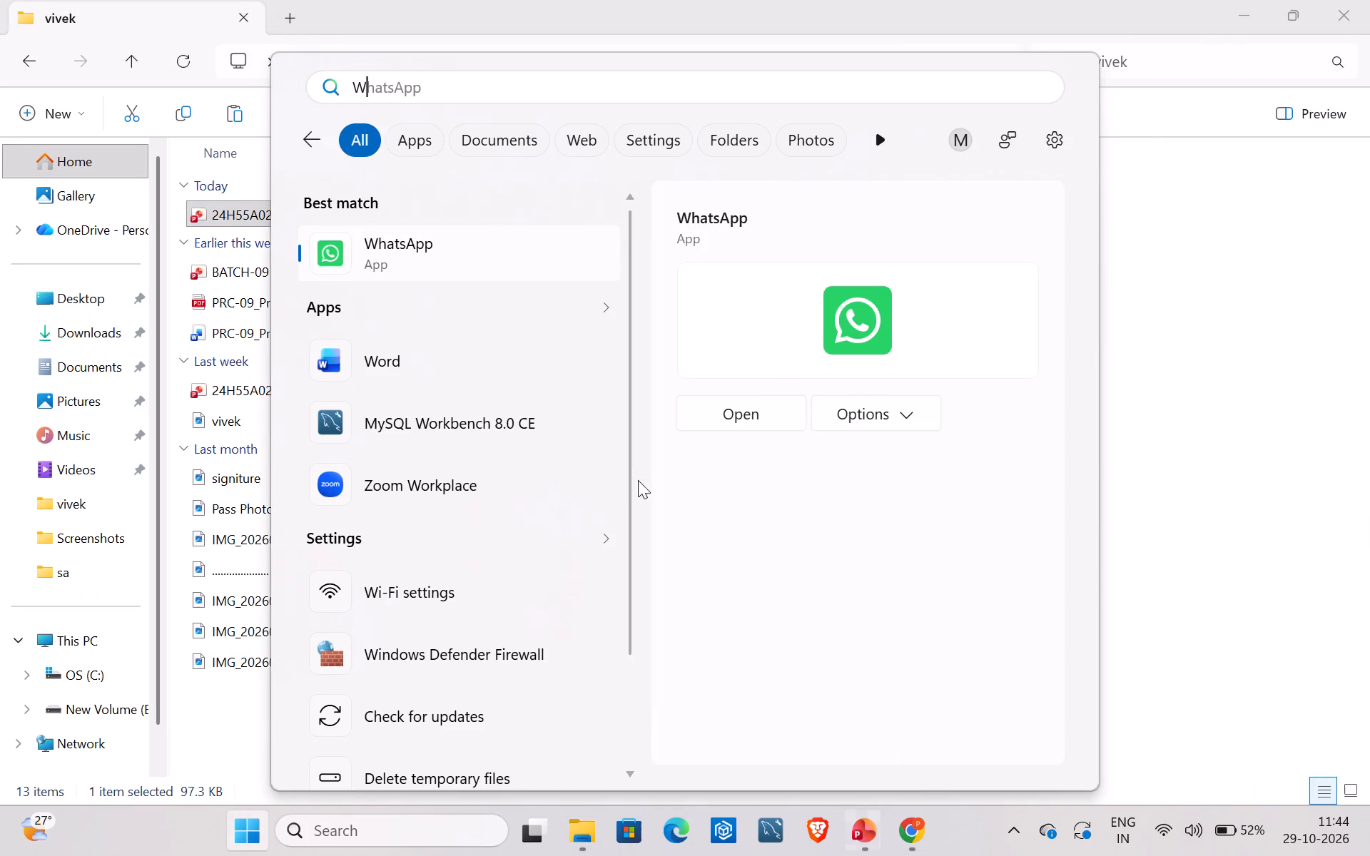
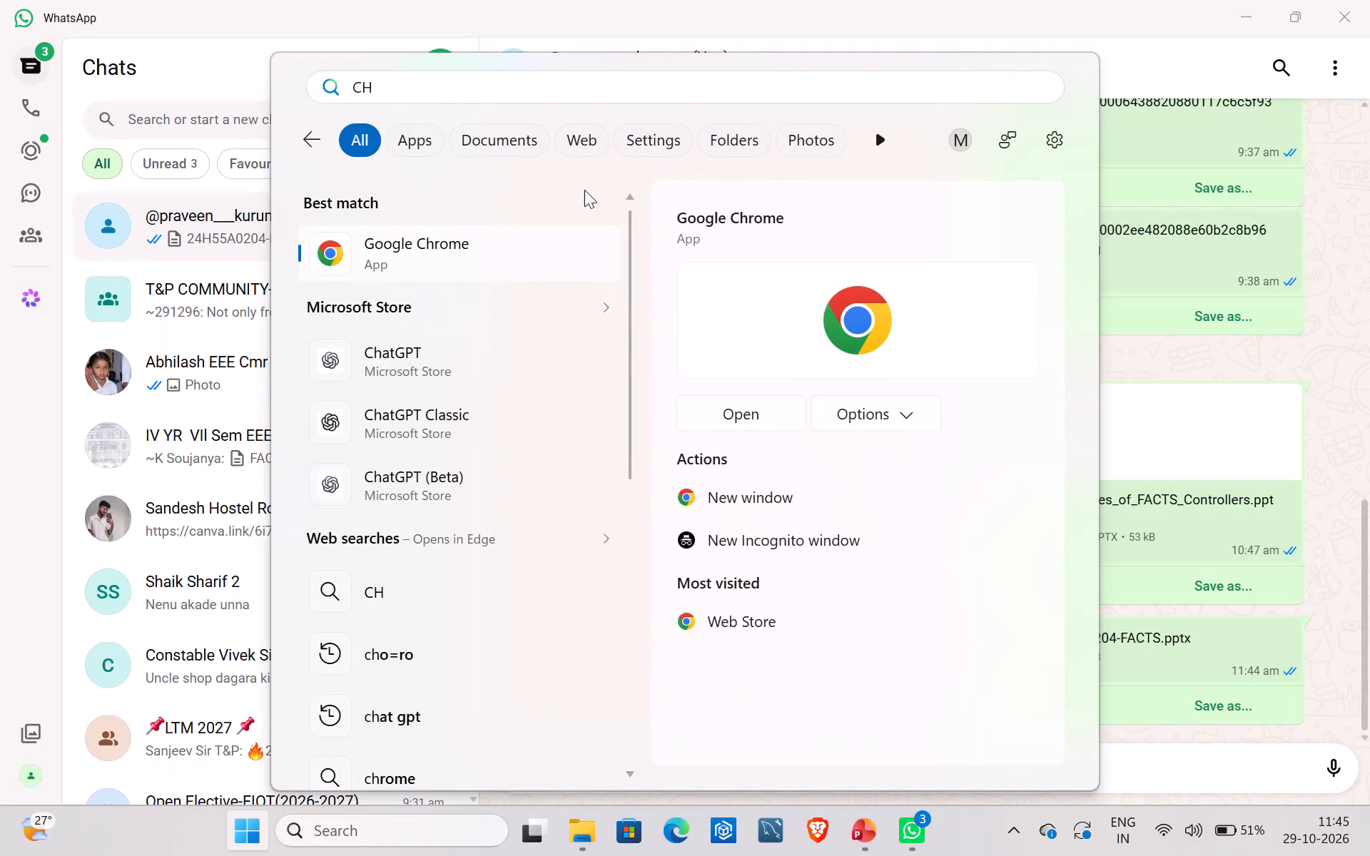
# Open Google Chrome from the search results and find the user profile to use in the profile chooser.
pyautogui.click(547, 250)
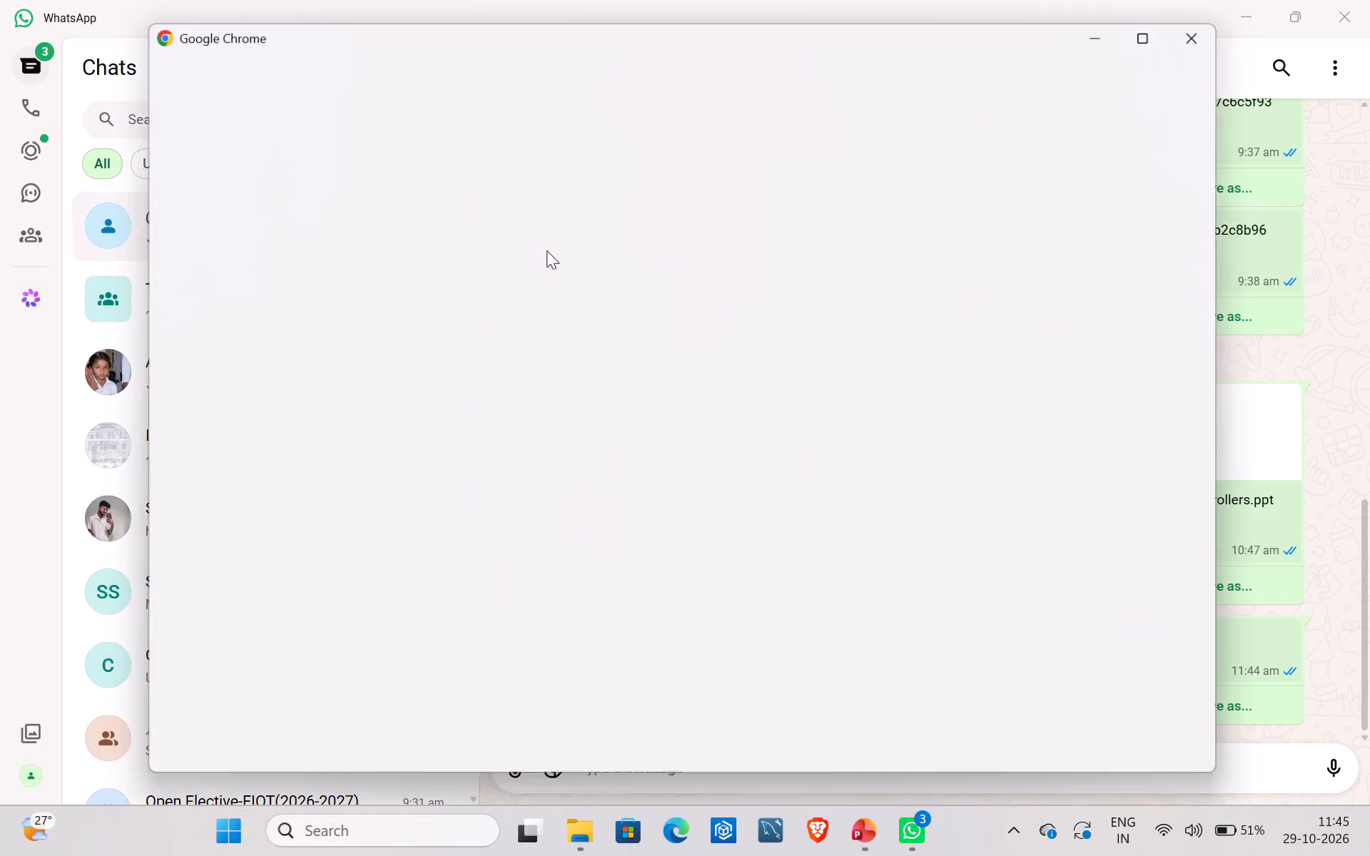
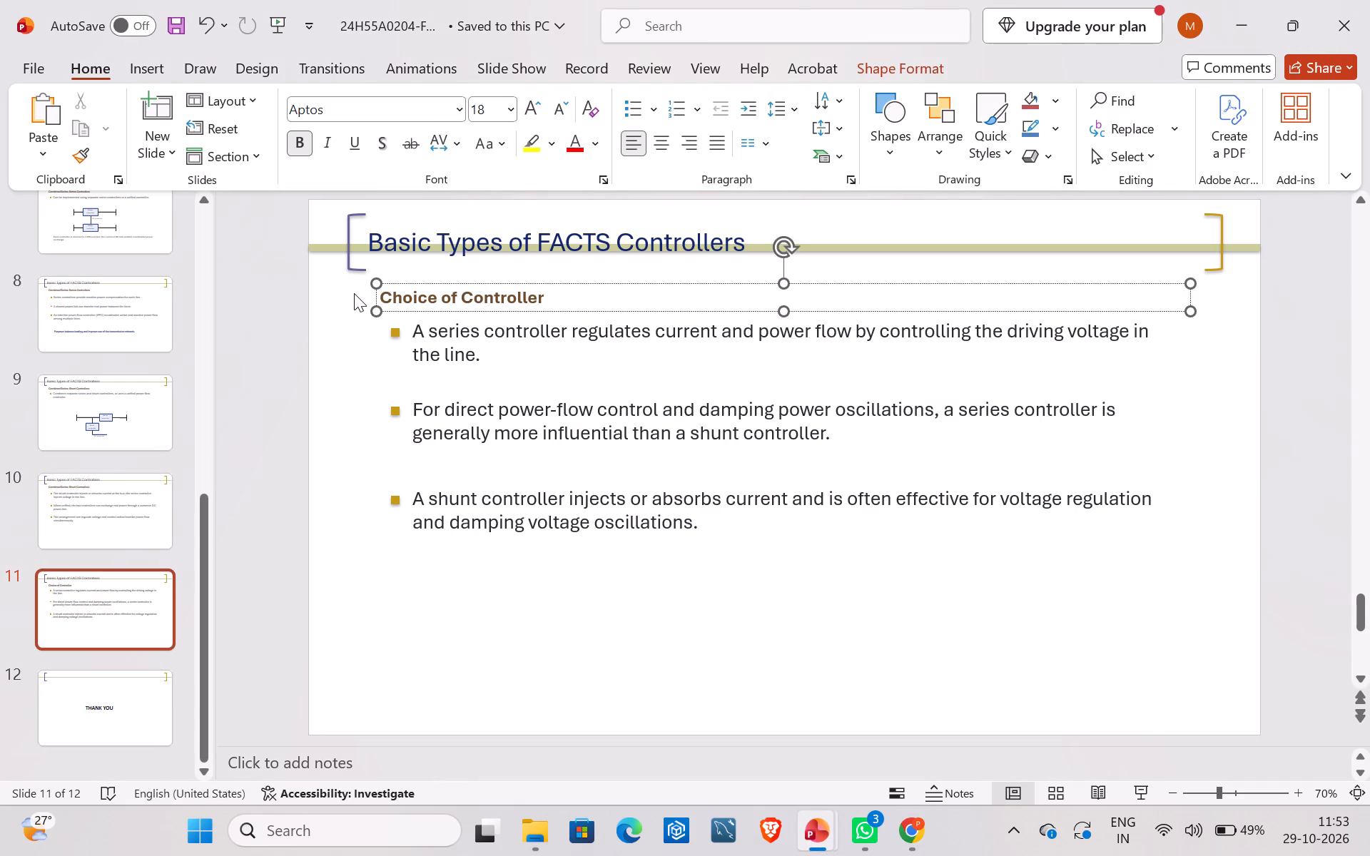
# Delete the three bullet paragraphs and the "Choice of Controller" heading from slide 11, keeping only the slide title.
pyautogui.moveTo(354, 293); pyautogui.dragTo(1284, 601)
pyautogui.press('BackSpace')
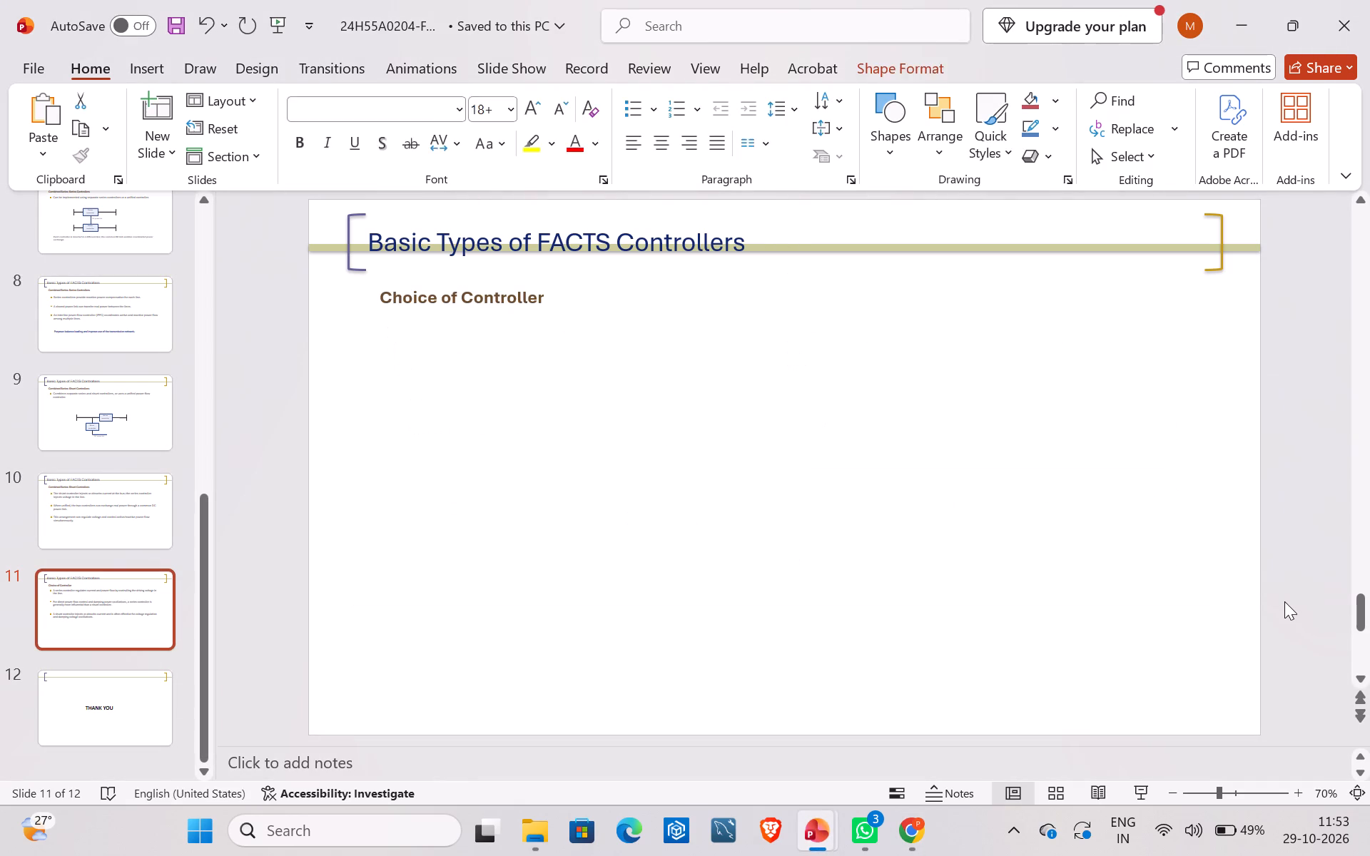
pyautogui.moveTo(359, 285); pyautogui.dragTo(629, 346)
pyautogui.click(522, 306)
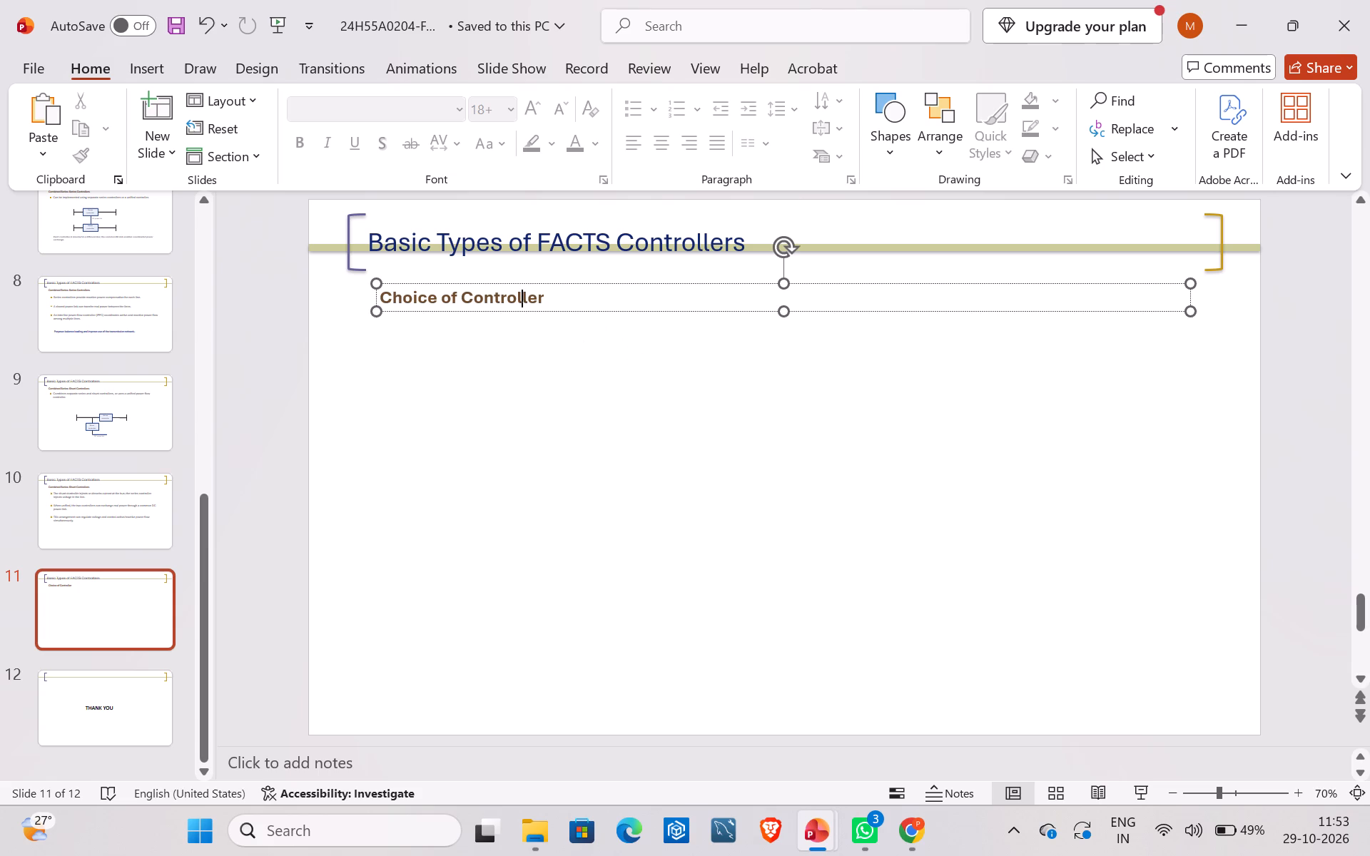
pyautogui.click(536, 282)
pyautogui.press('BackSpace')
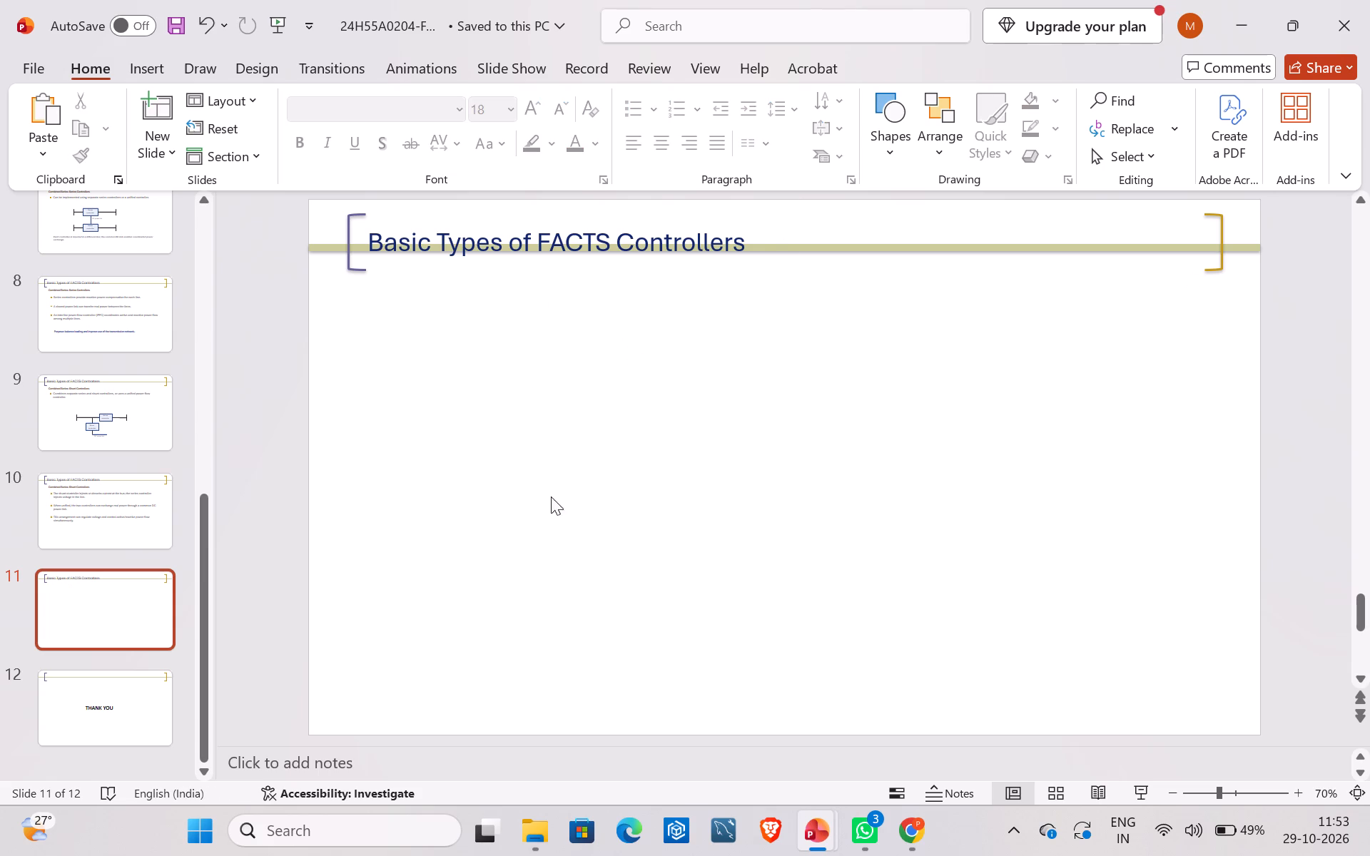
# Paste the generated FACTS controllers table image onto the emptied slide 11 in PowerPoint.
pyautogui.click(557, 545)
pyautogui.hotkey('ctrl', 'v')
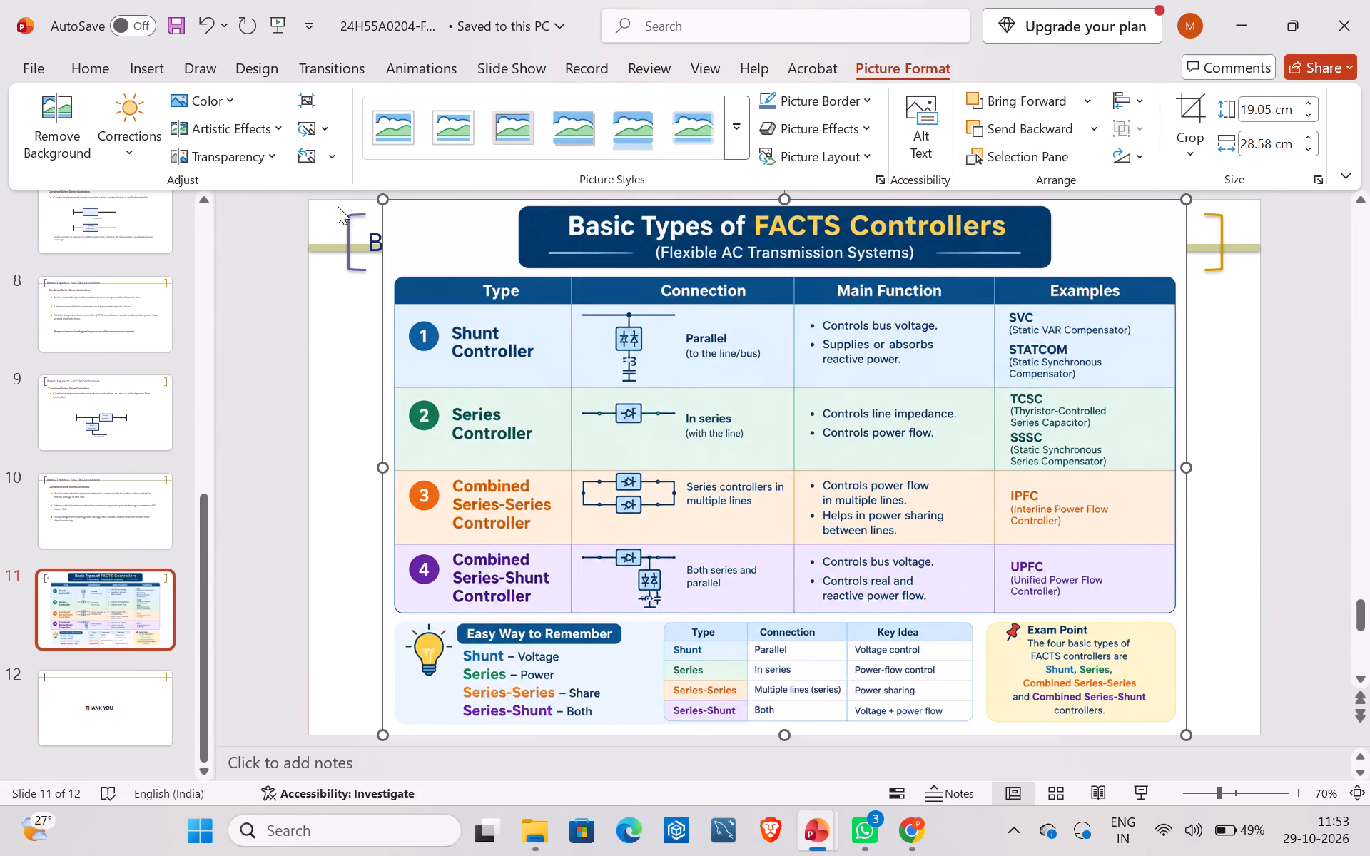
# Shrink the pasted picture to about 16.1 cm high by 24.16 cm wide and centre it below the slide title.
pyautogui.moveTo(386, 198); pyautogui.dragTo(532, 407)
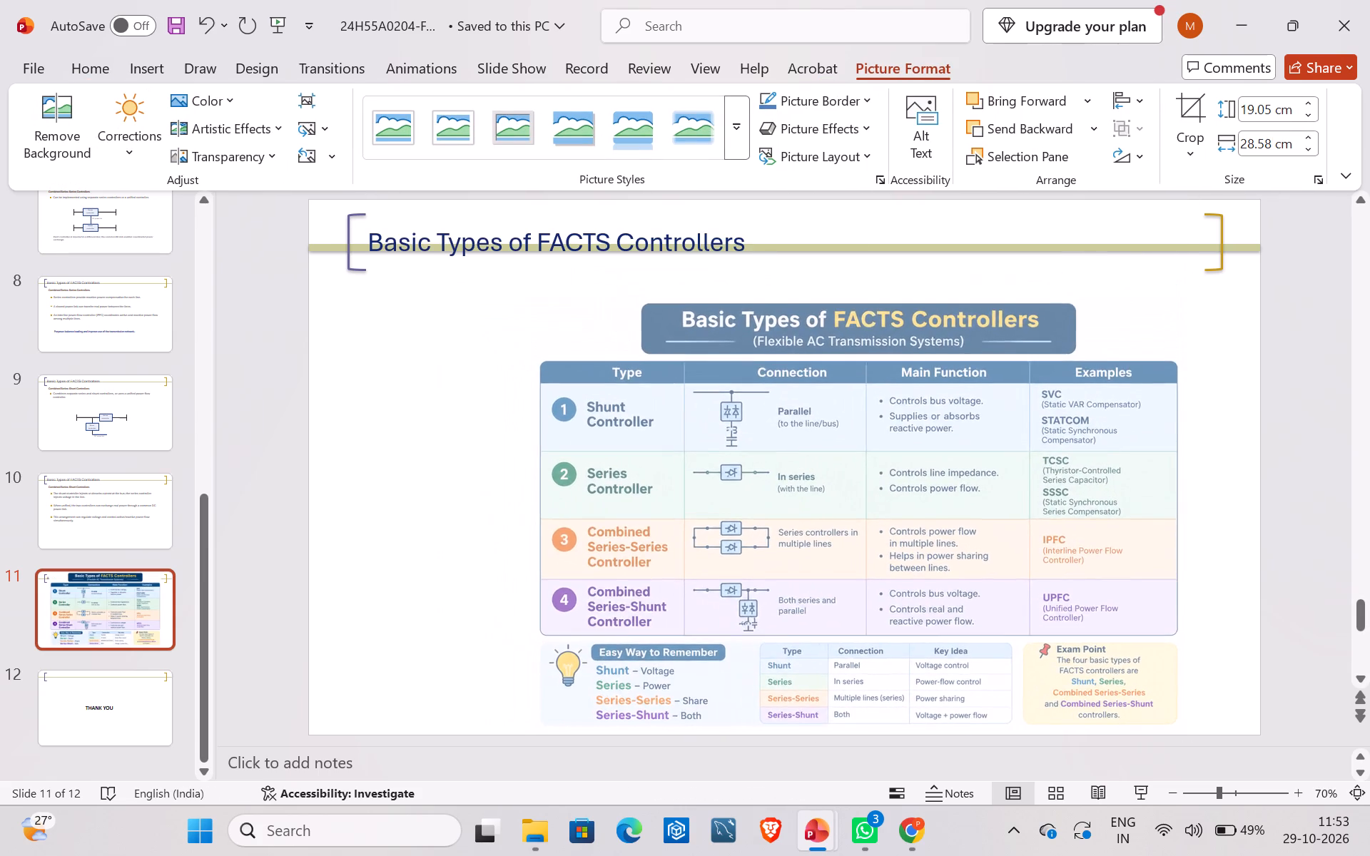
pyautogui.moveTo(532, 407); pyautogui.dragTo(533, 407)
pyautogui.moveTo(707, 441); pyautogui.dragTo(582, 416)
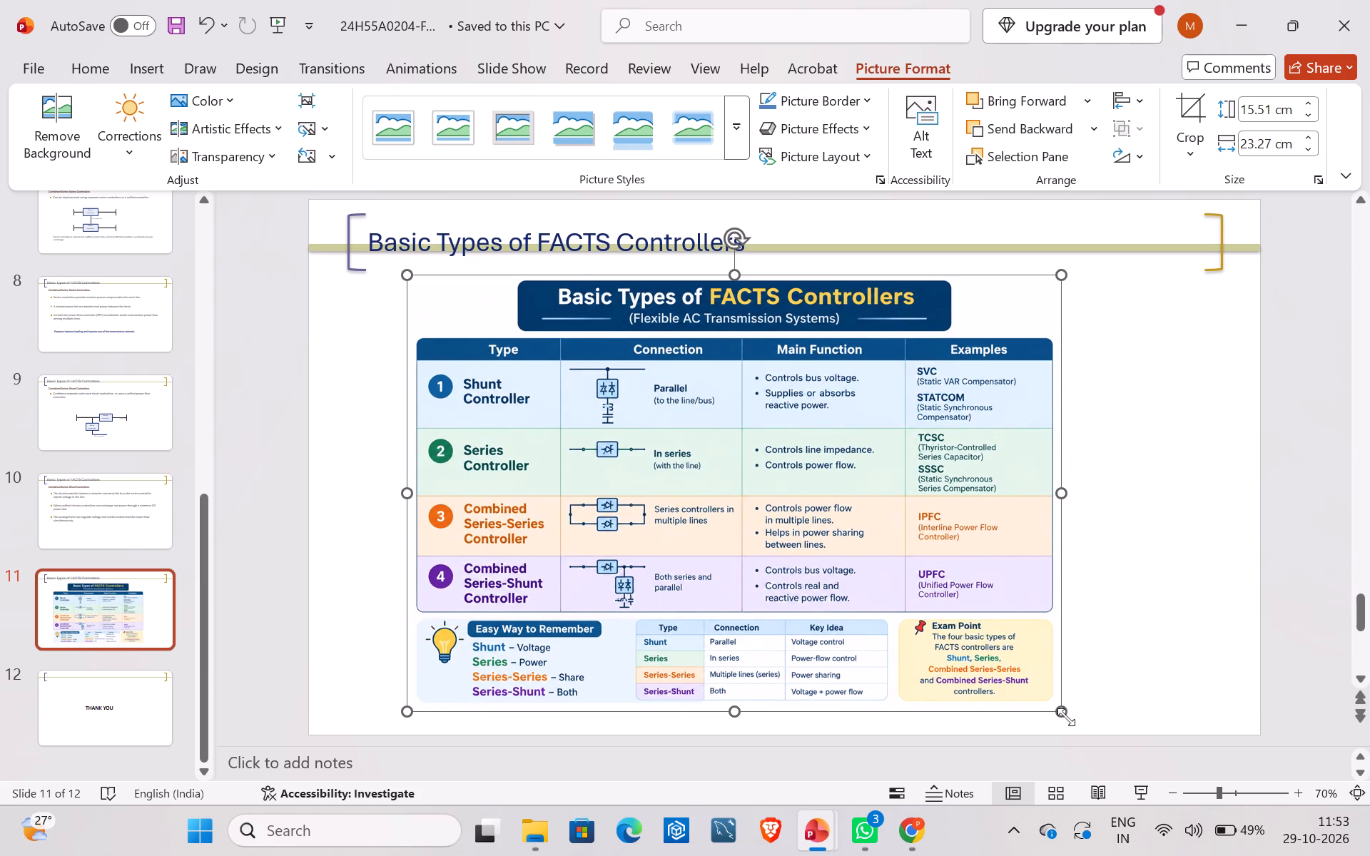
pyautogui.moveTo(1060, 713); pyautogui.dragTo(1125, 728)
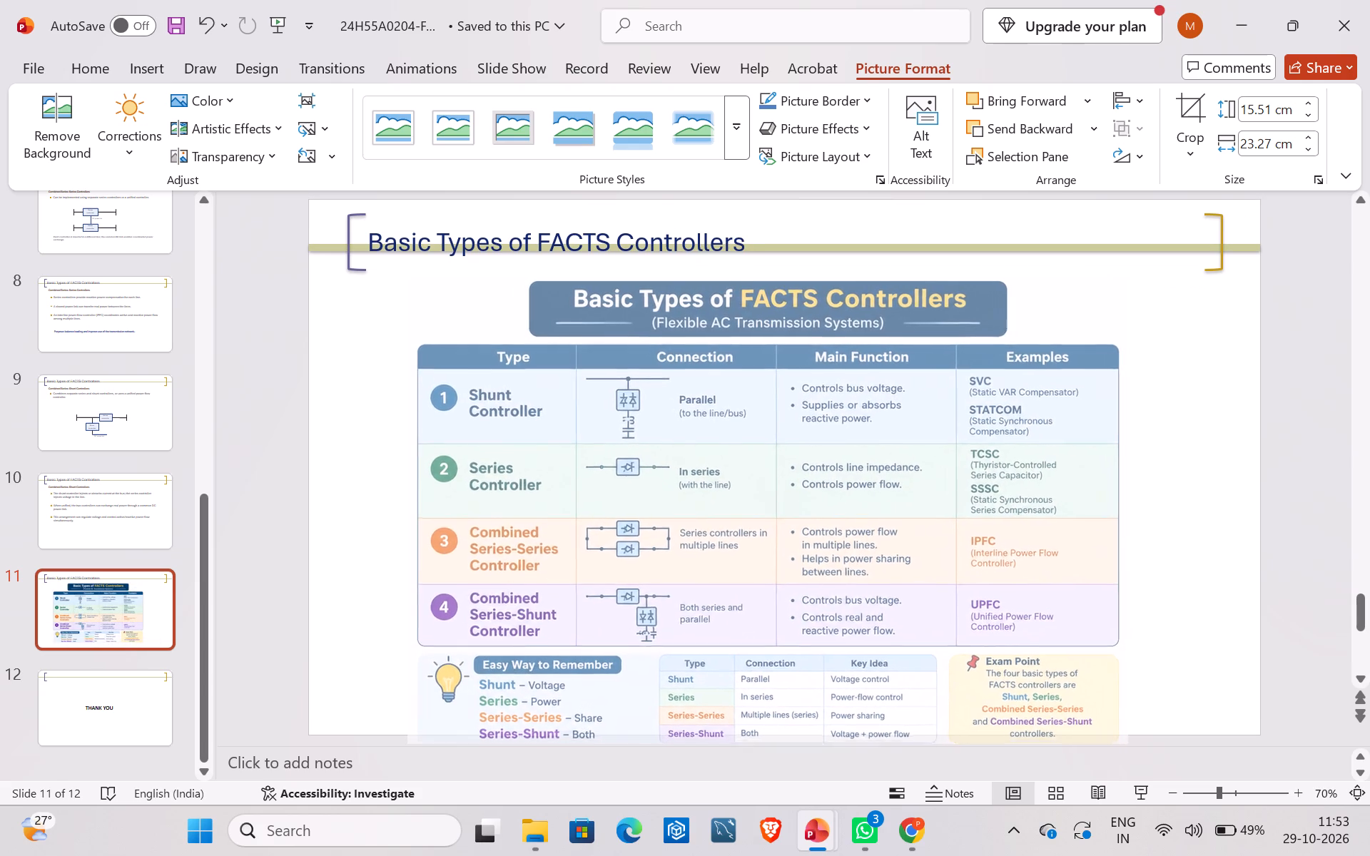
pyautogui.moveTo(1125, 728); pyautogui.dragTo(1085, 703)
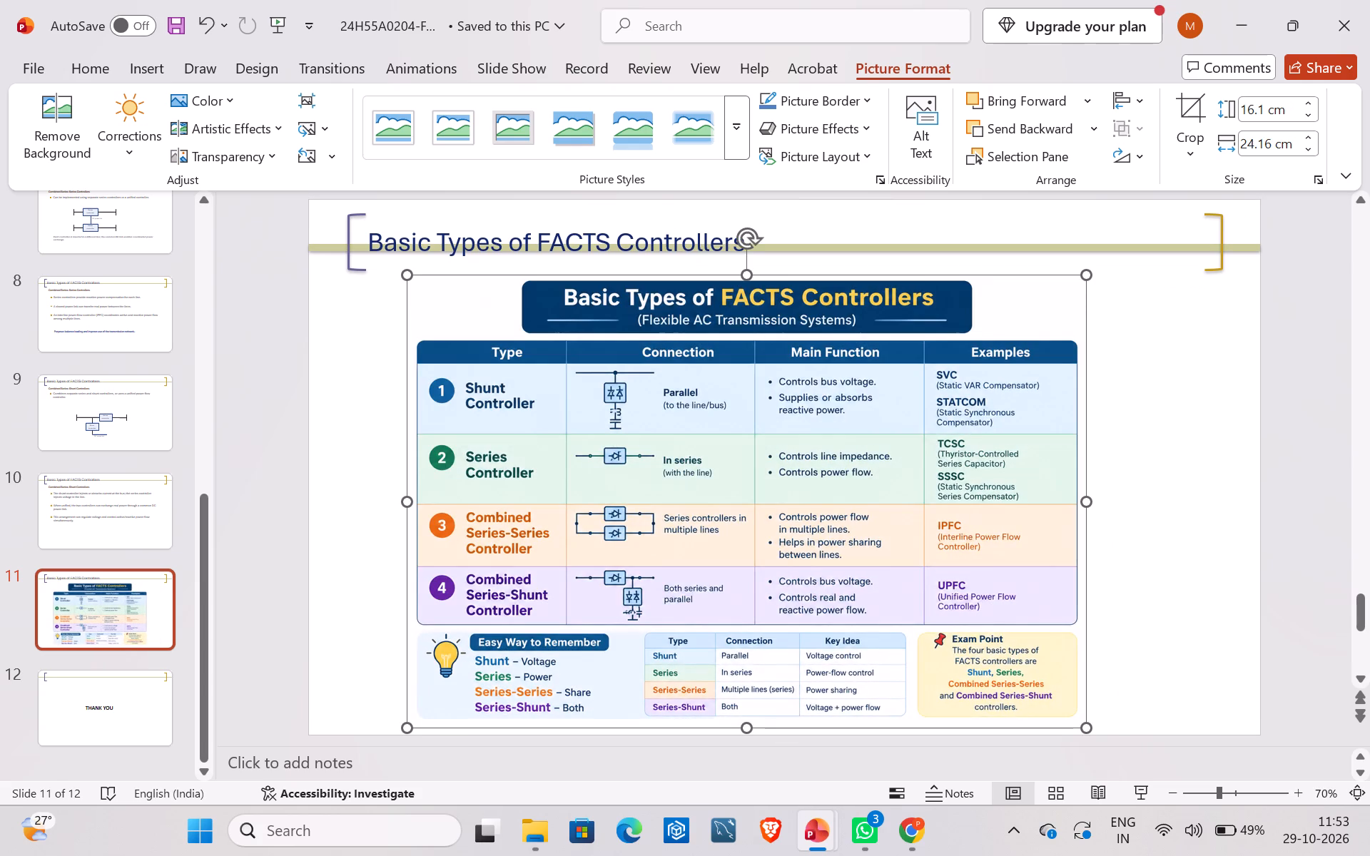
pyautogui.moveTo(974, 628); pyautogui.dragTo(1029, 604)
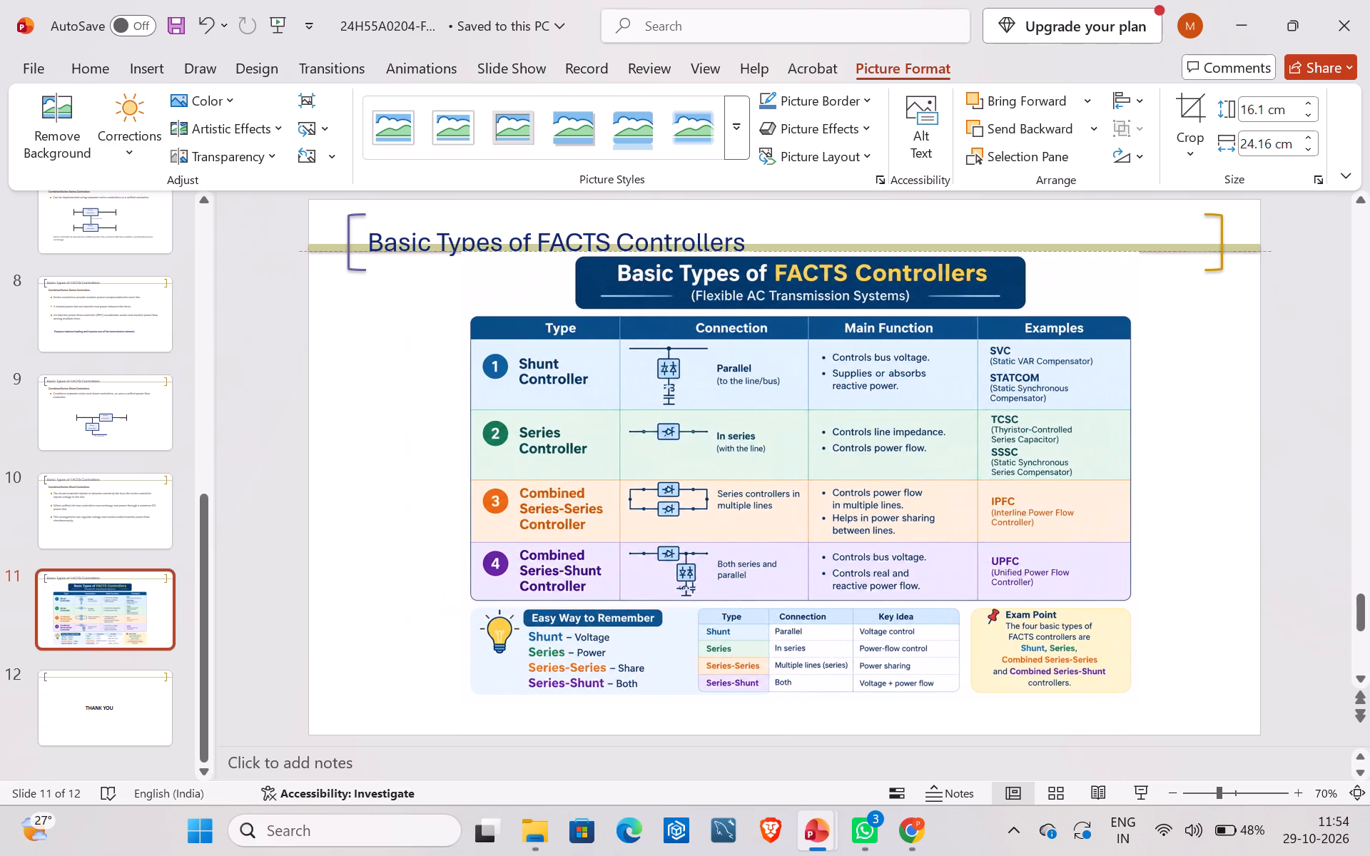
pyautogui.moveTo(1029, 604); pyautogui.dragTo(1017, 631)
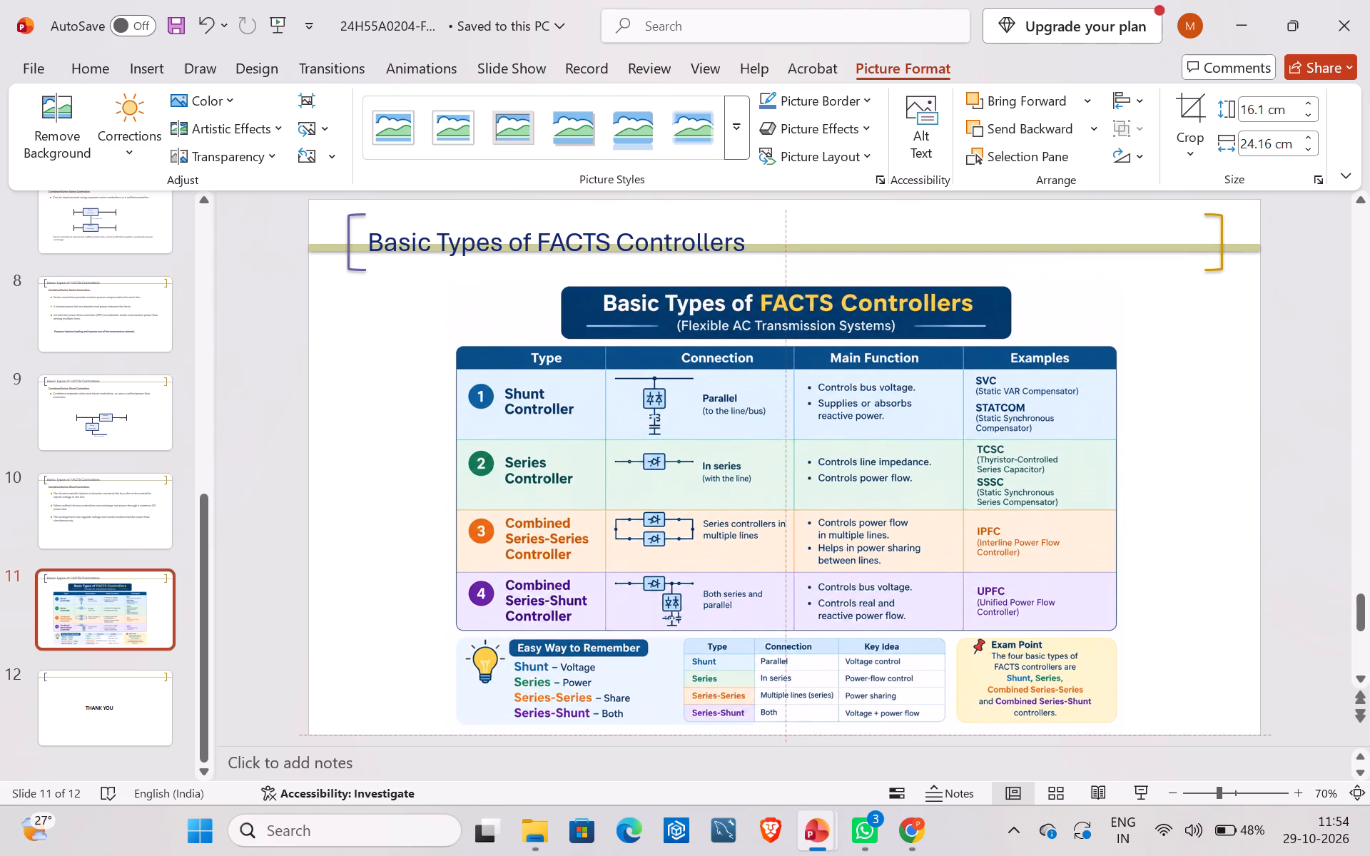
pyautogui.moveTo(1017, 631); pyautogui.dragTo(1018, 615)
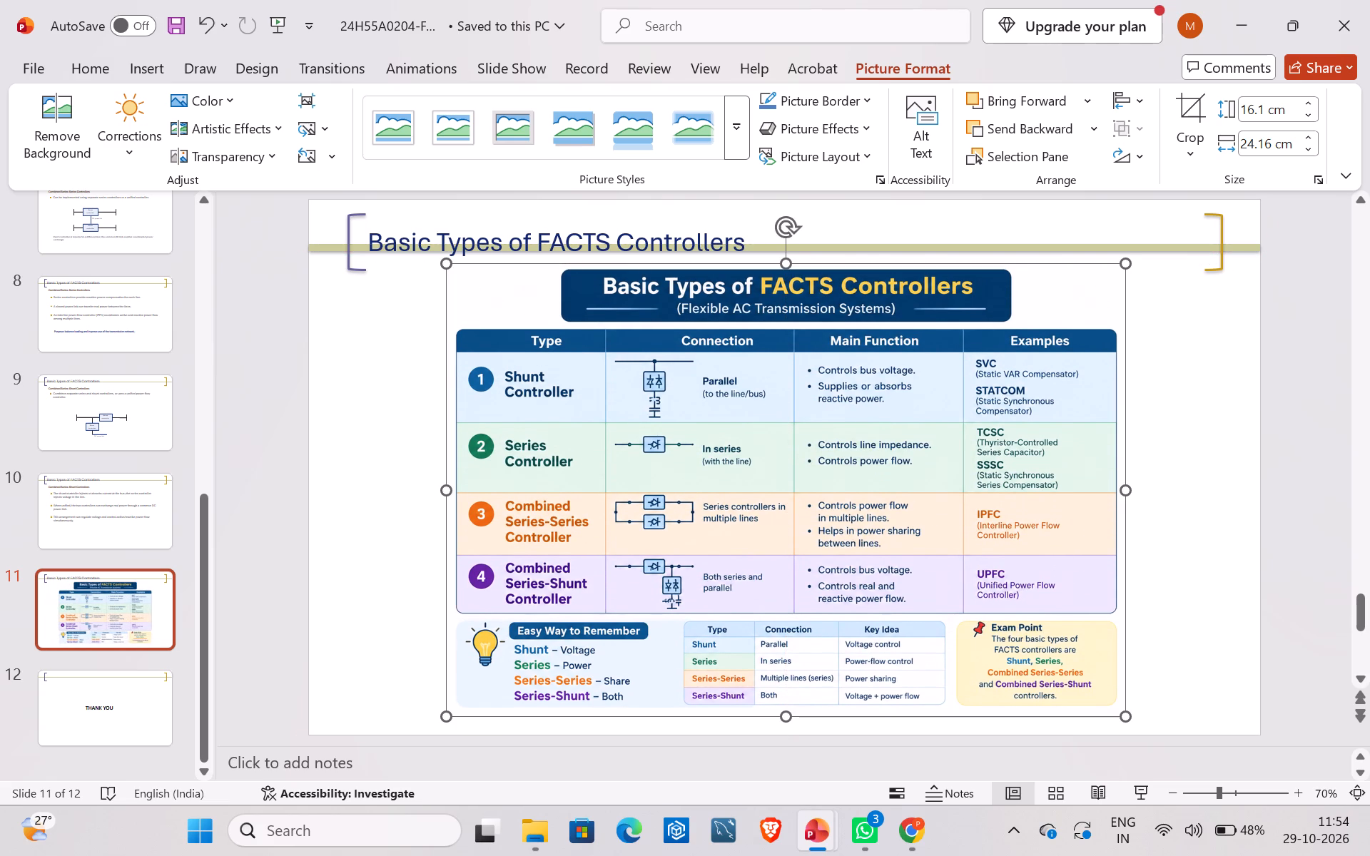
# Crop the picture's title banner and bottom summary strip so only the four-row controllers table remains, about 10.52 cm high.
pyautogui.click(1183, 115)
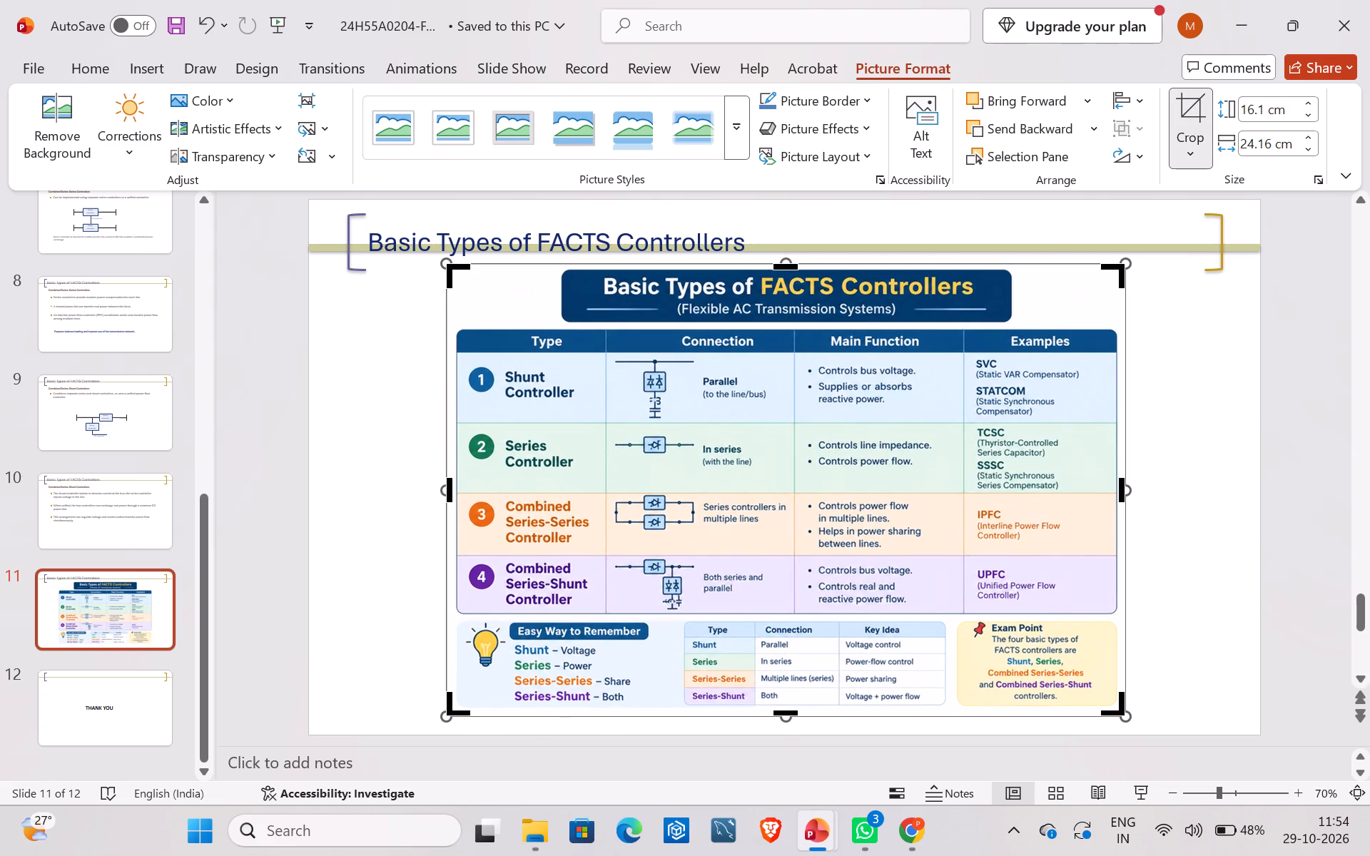
pyautogui.moveTo(788, 264); pyautogui.dragTo(790, 307)
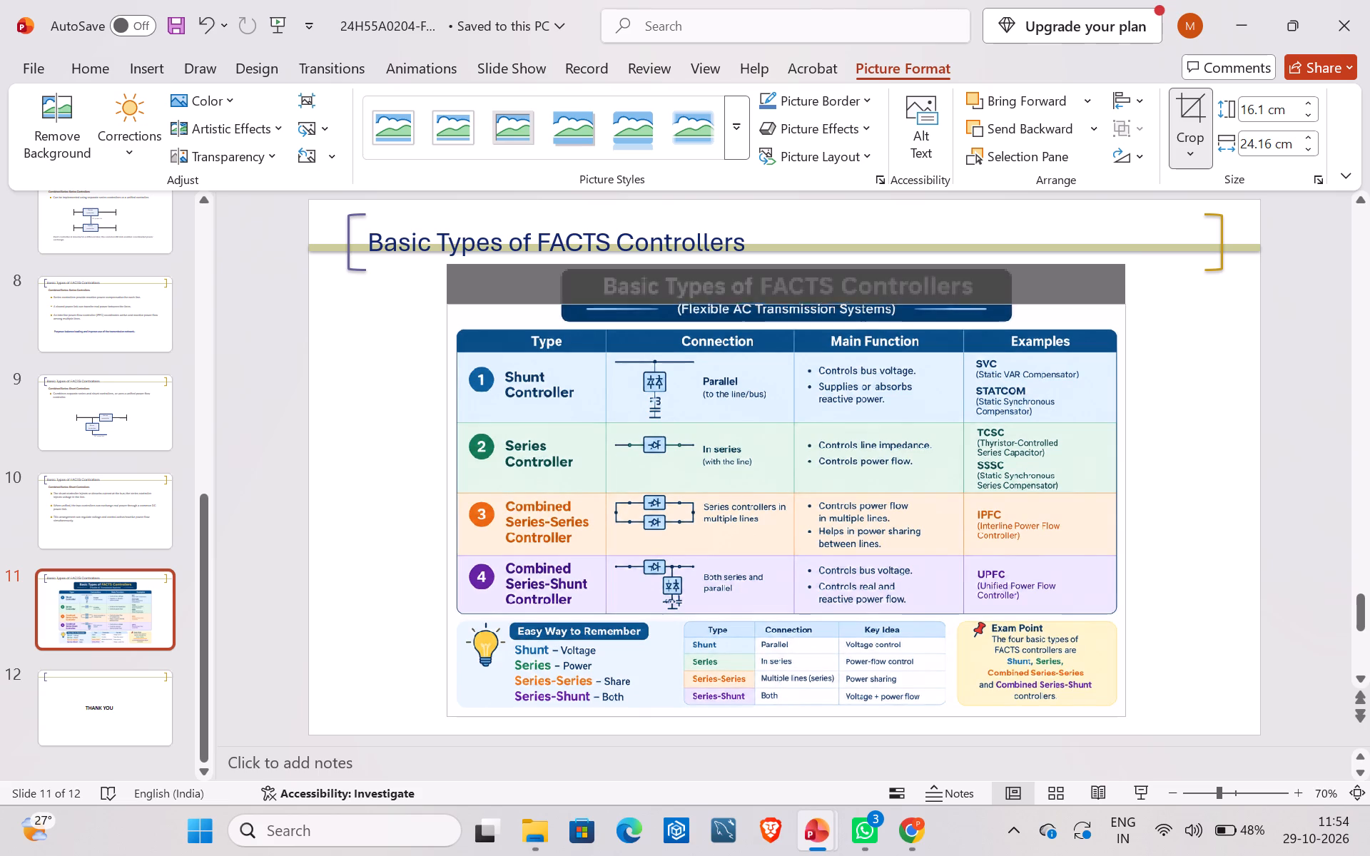
pyautogui.moveTo(790, 307); pyautogui.dragTo(793, 325)
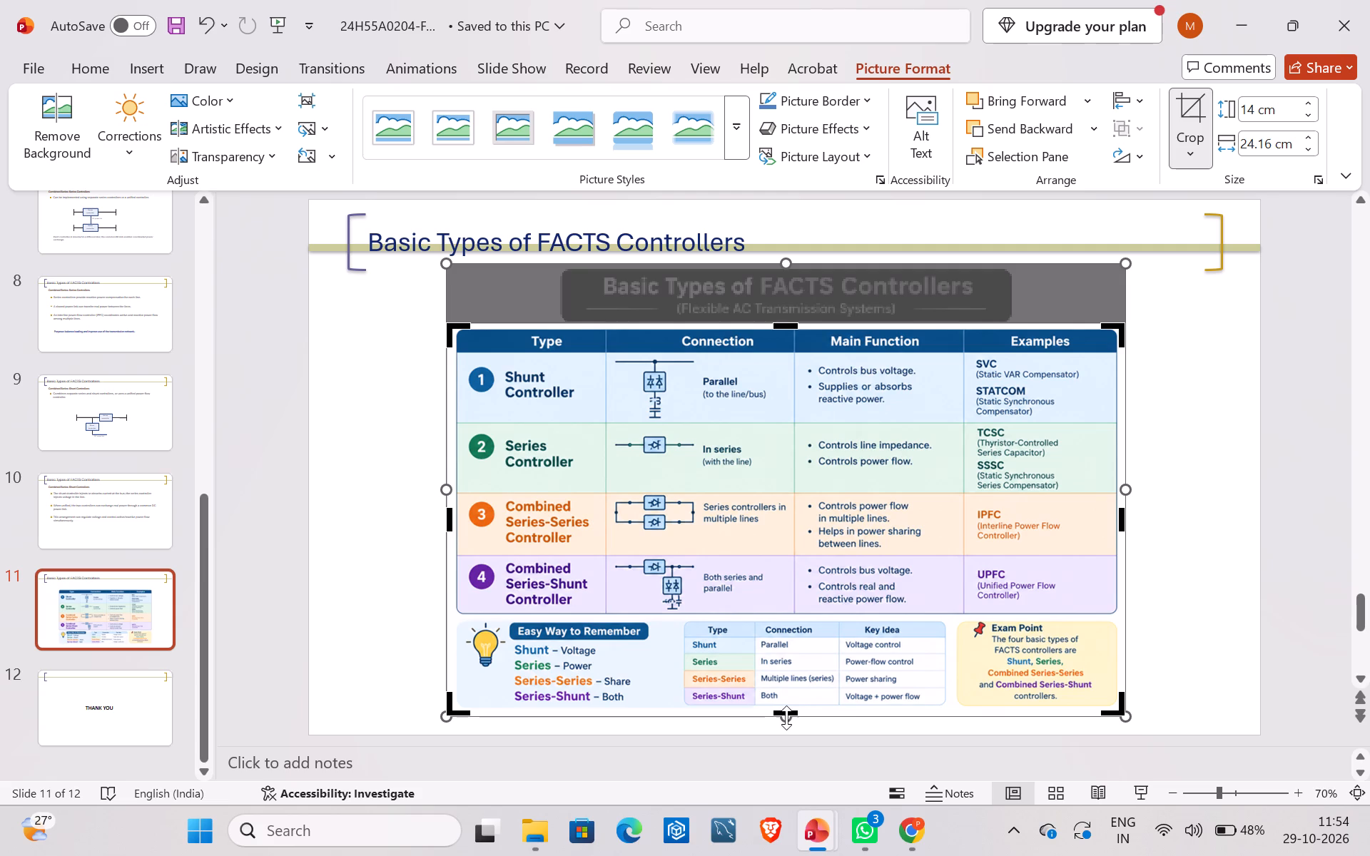
pyautogui.moveTo(786, 715); pyautogui.dragTo(788, 628)
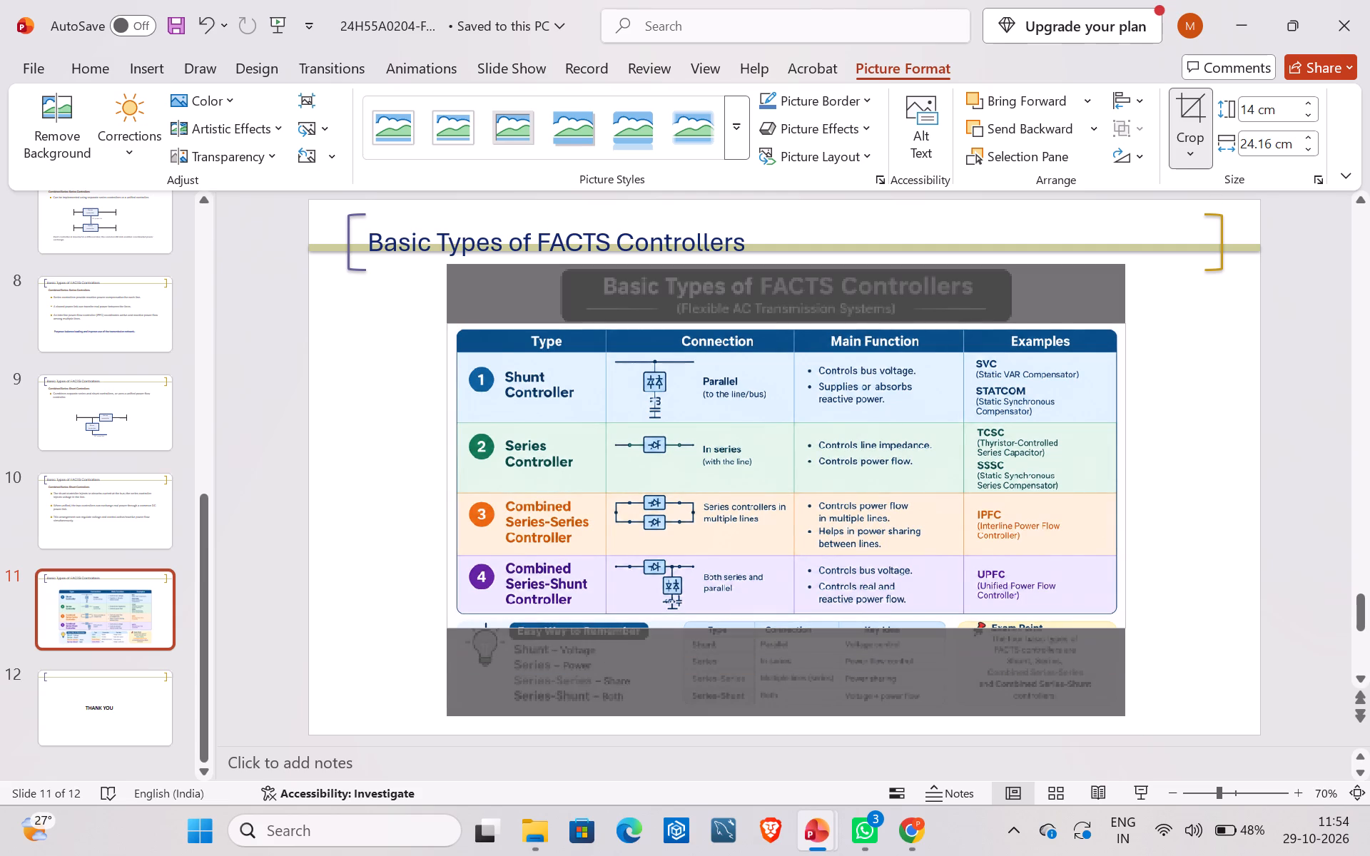
pyautogui.moveTo(788, 628); pyautogui.dragTo(788, 618)
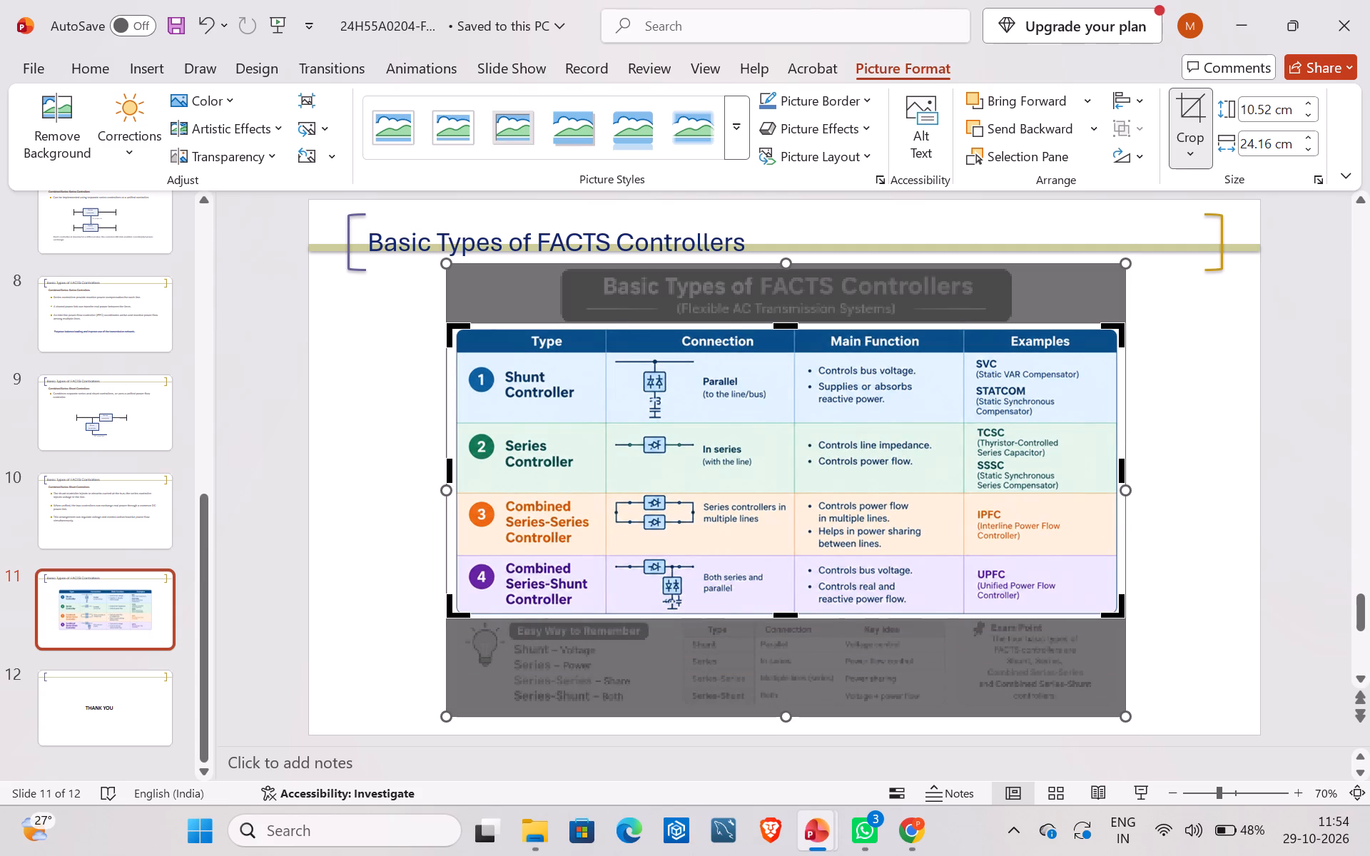
pyautogui.press('Return')
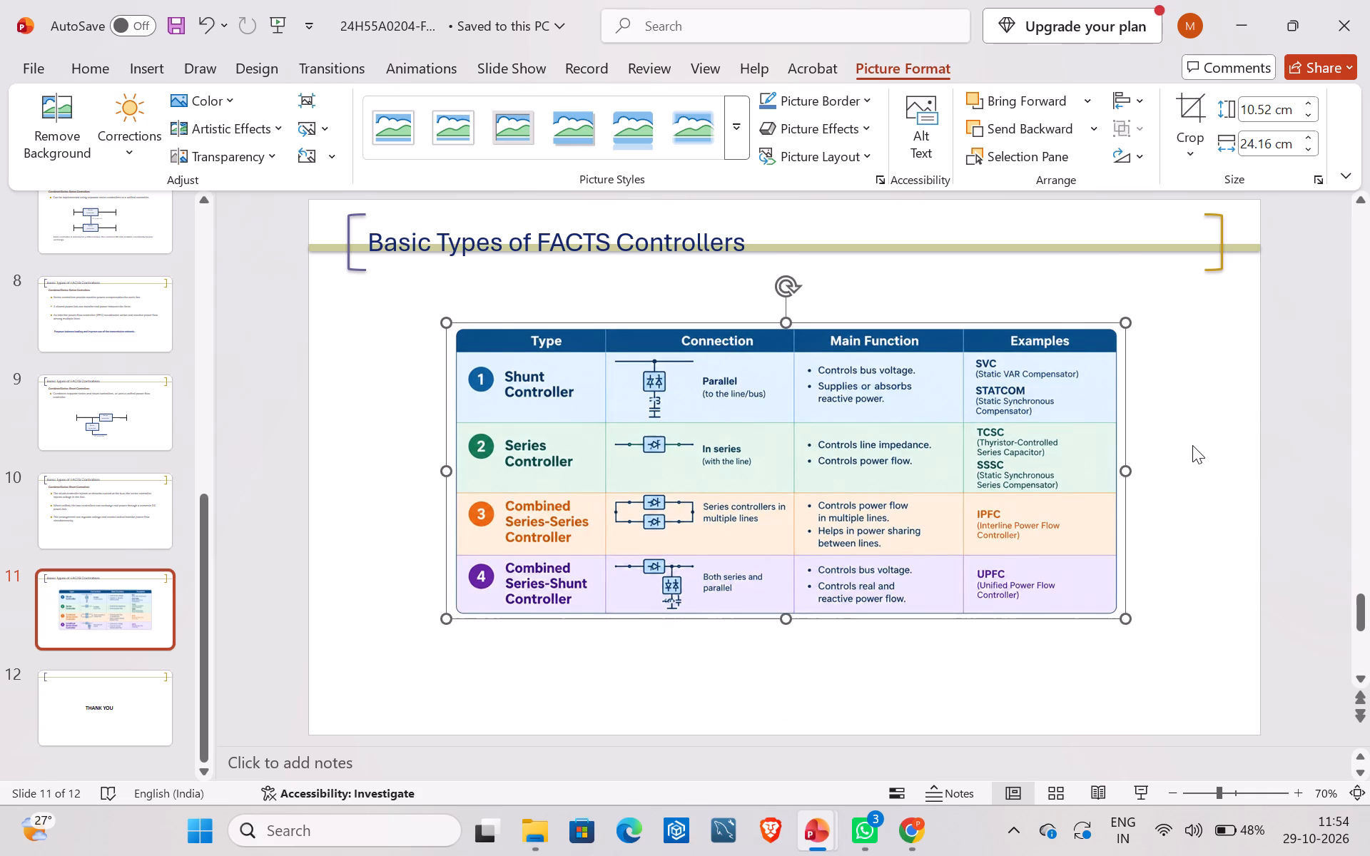
# Enlarge the cropped table picture to about 13.26 cm high by 30.46 cm wide and centre it below the slide title.
pyautogui.moveTo(749, 442); pyautogui.dragTo(681, 409)
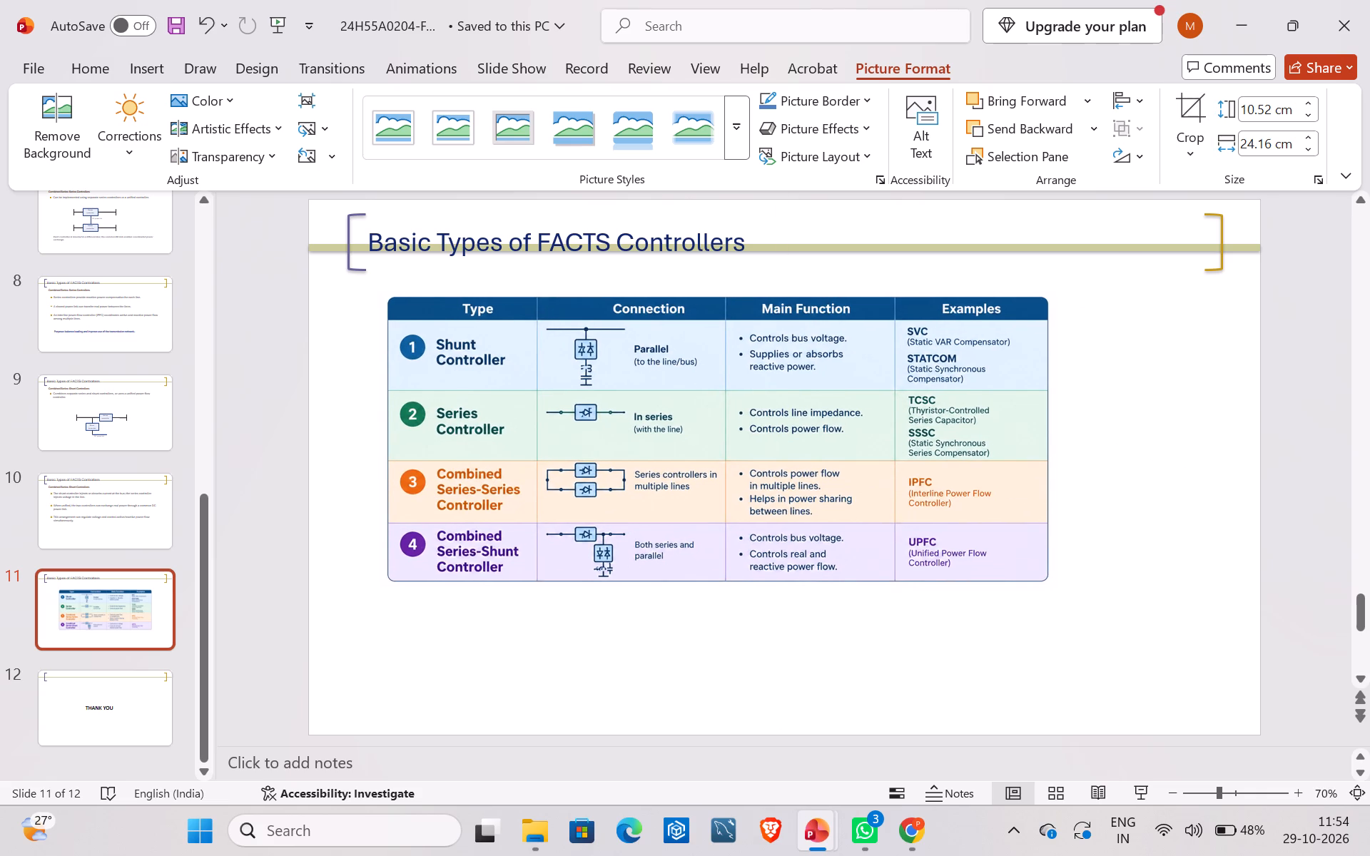
pyautogui.moveTo(681, 409); pyautogui.dragTo(684, 427)
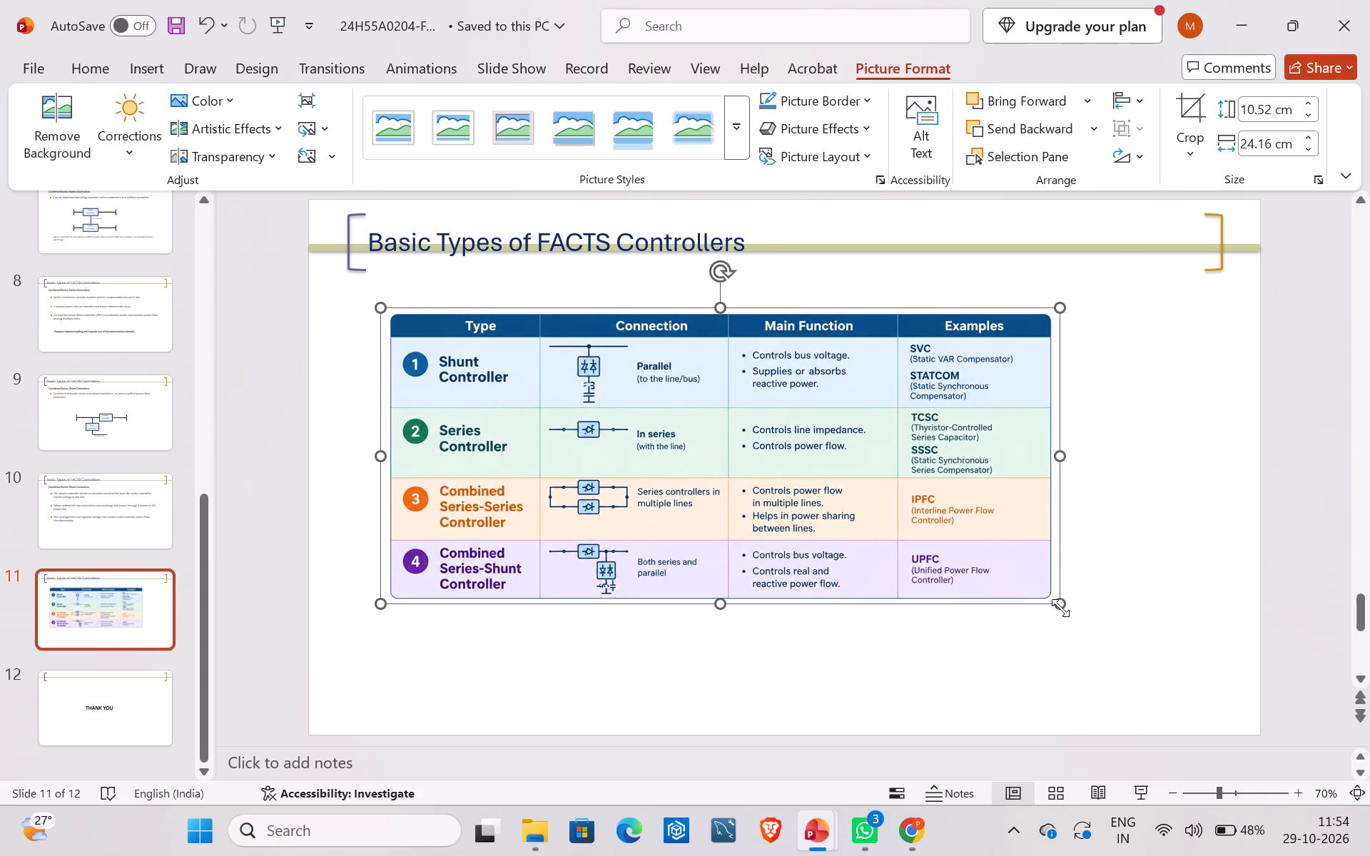
pyautogui.moveTo(1058, 603); pyautogui.dragTo(1162, 682)
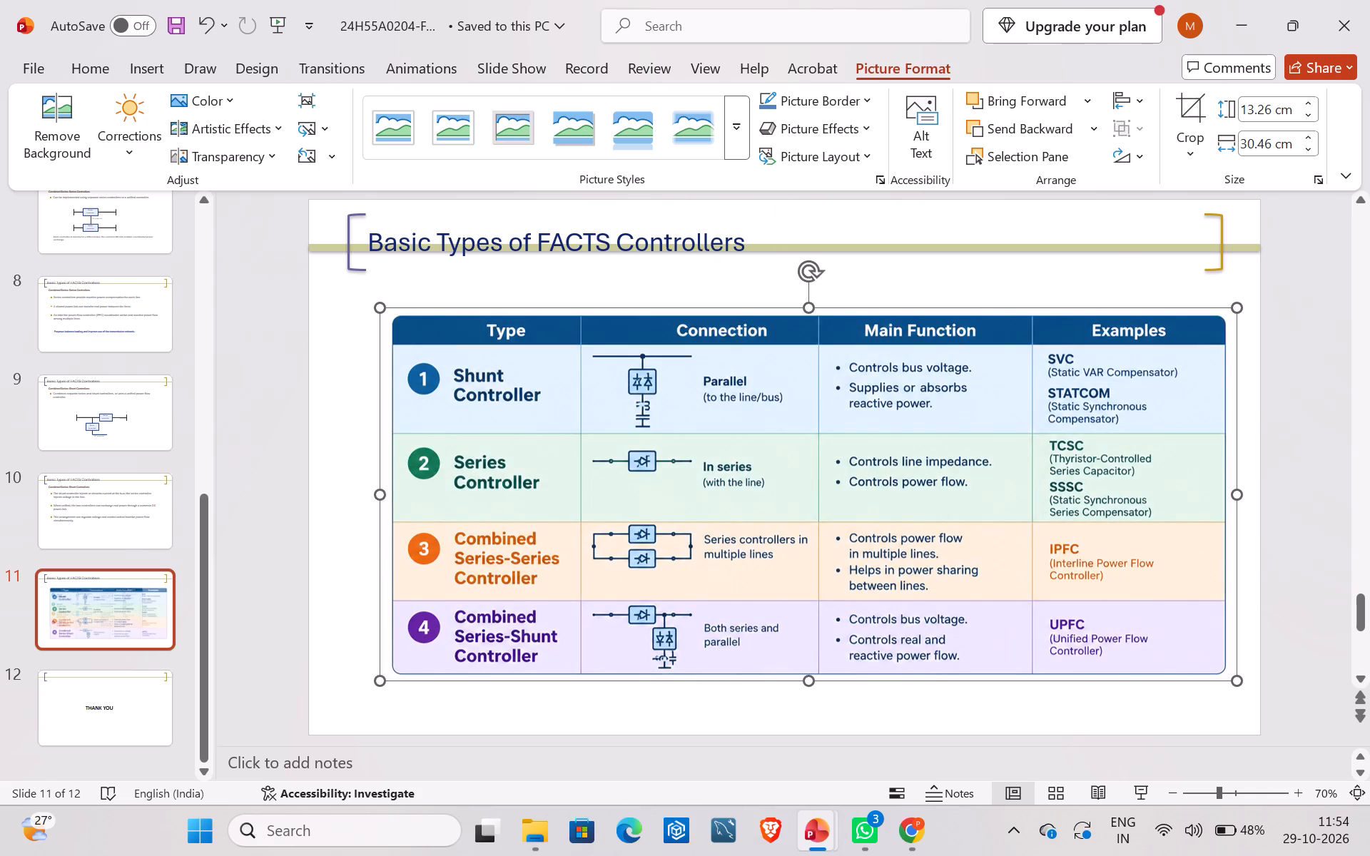
pyautogui.moveTo(932, 576); pyautogui.dragTo(895, 573)
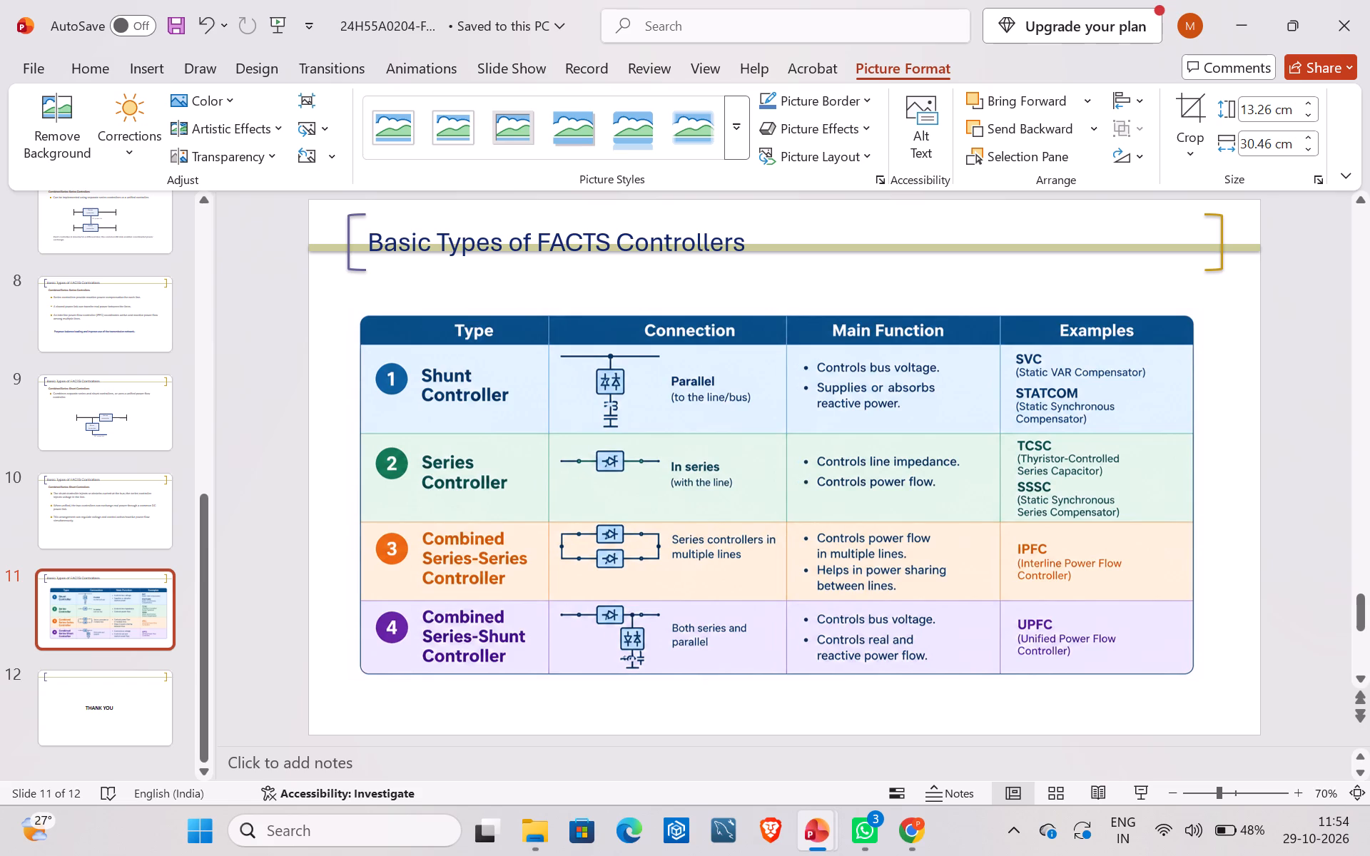
pyautogui.moveTo(895, 573); pyautogui.dragTo(907, 573)
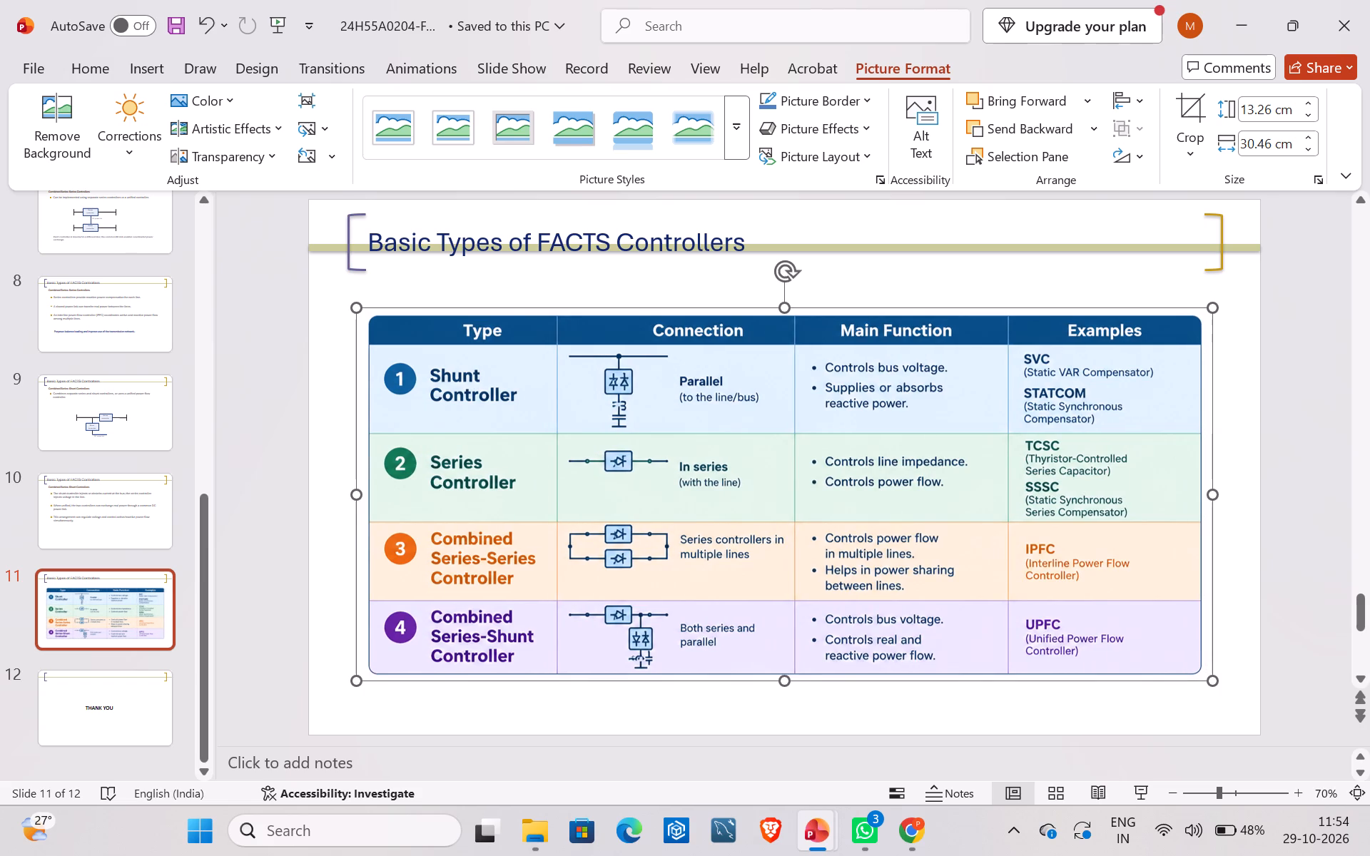
pyautogui.click(1321, 442)
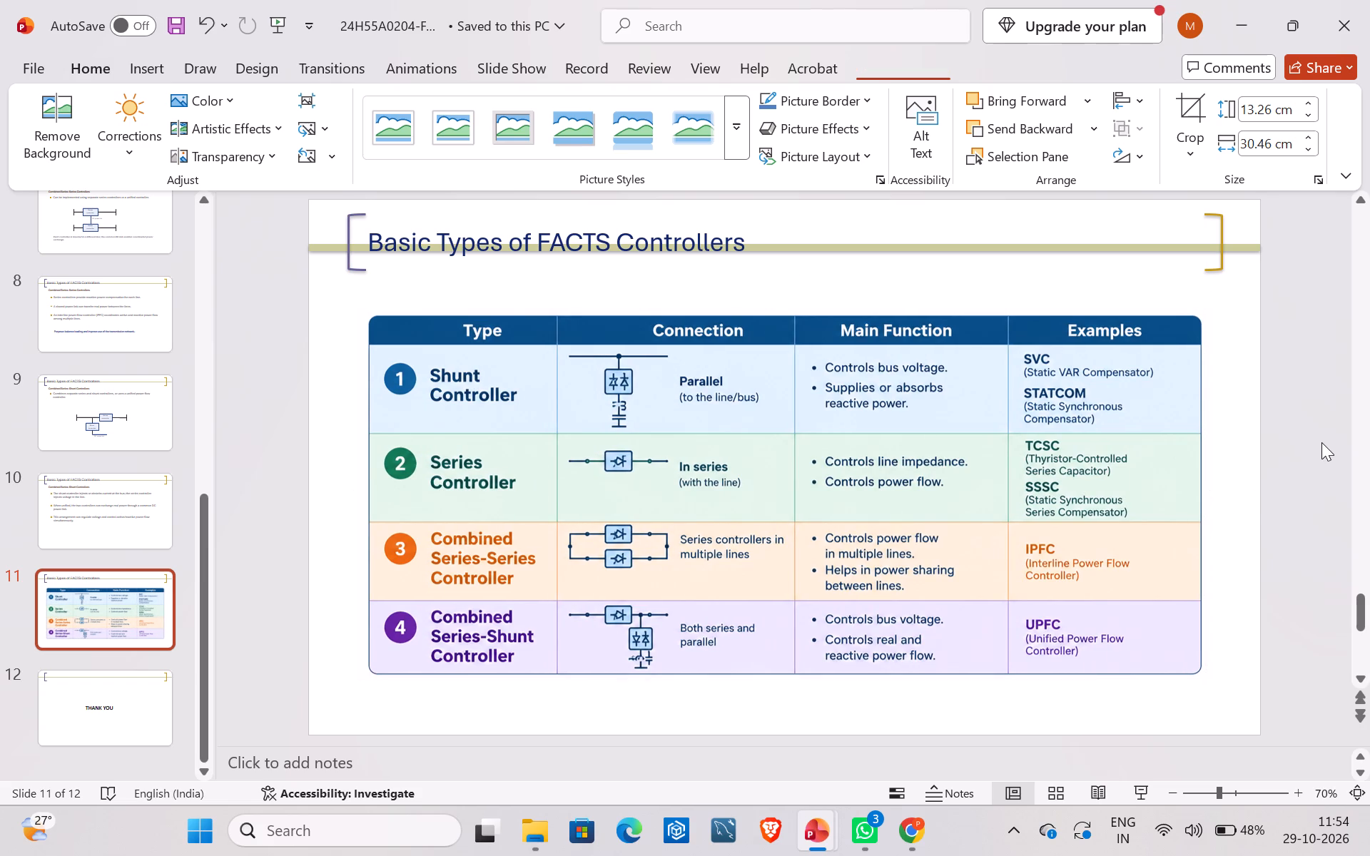
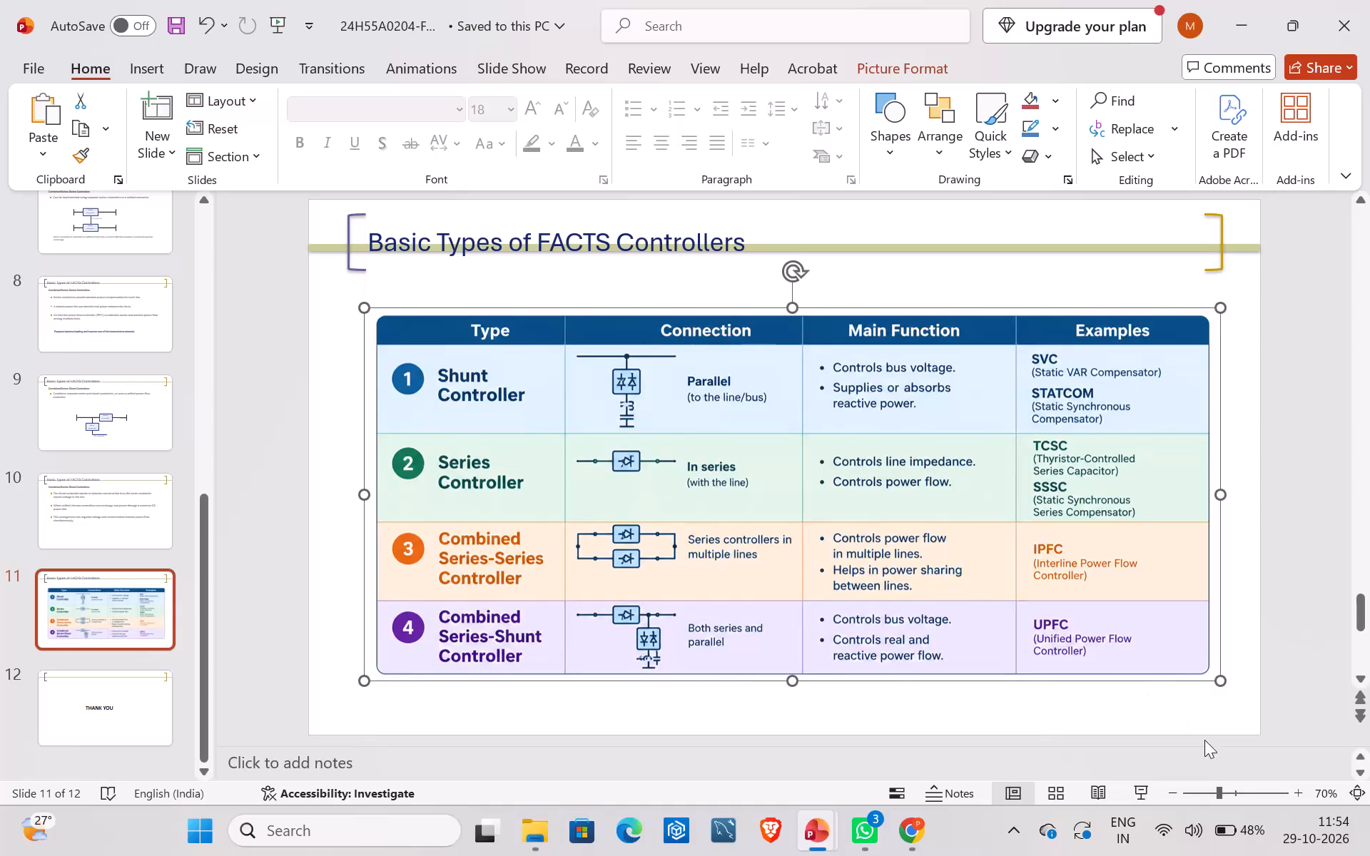
# Enlarge slide 11's table picture slightly and centre it horizontally below the slide title, leaving it deselected.
pyautogui.moveTo(1218, 682); pyautogui.dragTo(1222, 683)
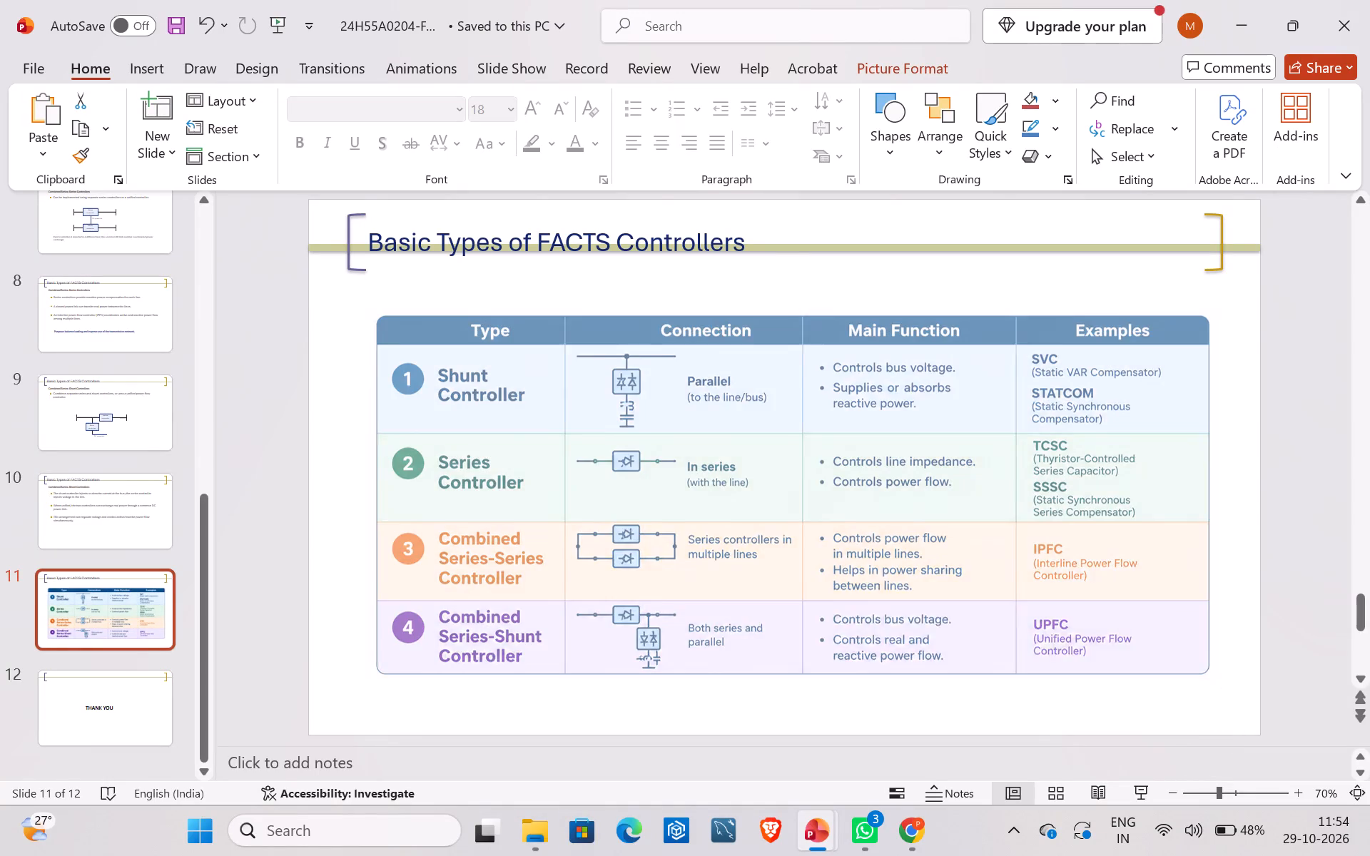
pyautogui.moveTo(1222, 683); pyautogui.dragTo(1226, 690)
pyautogui.moveTo(1035, 567); pyautogui.dragTo(1023, 566)
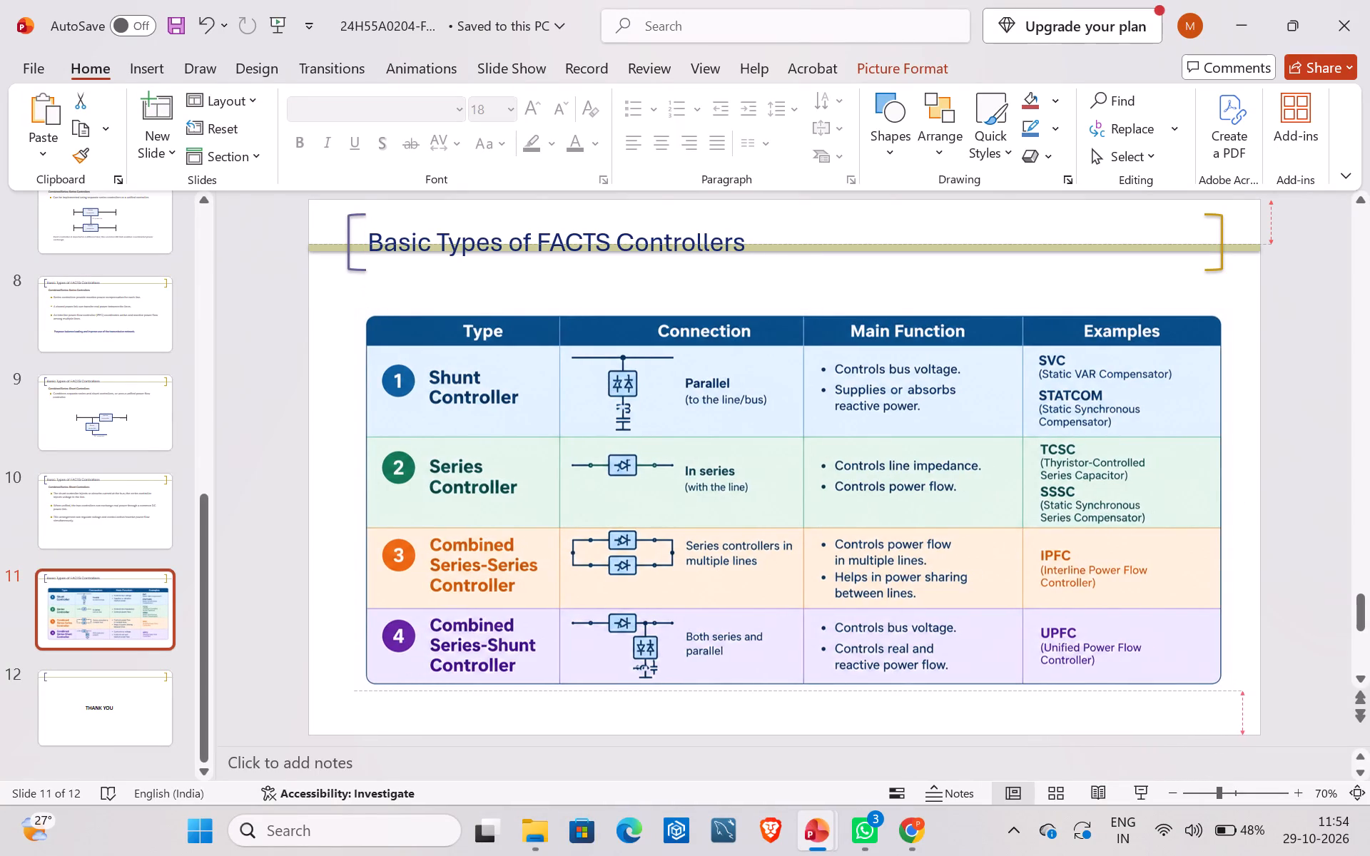
pyautogui.moveTo(1023, 566); pyautogui.dragTo(1013, 566)
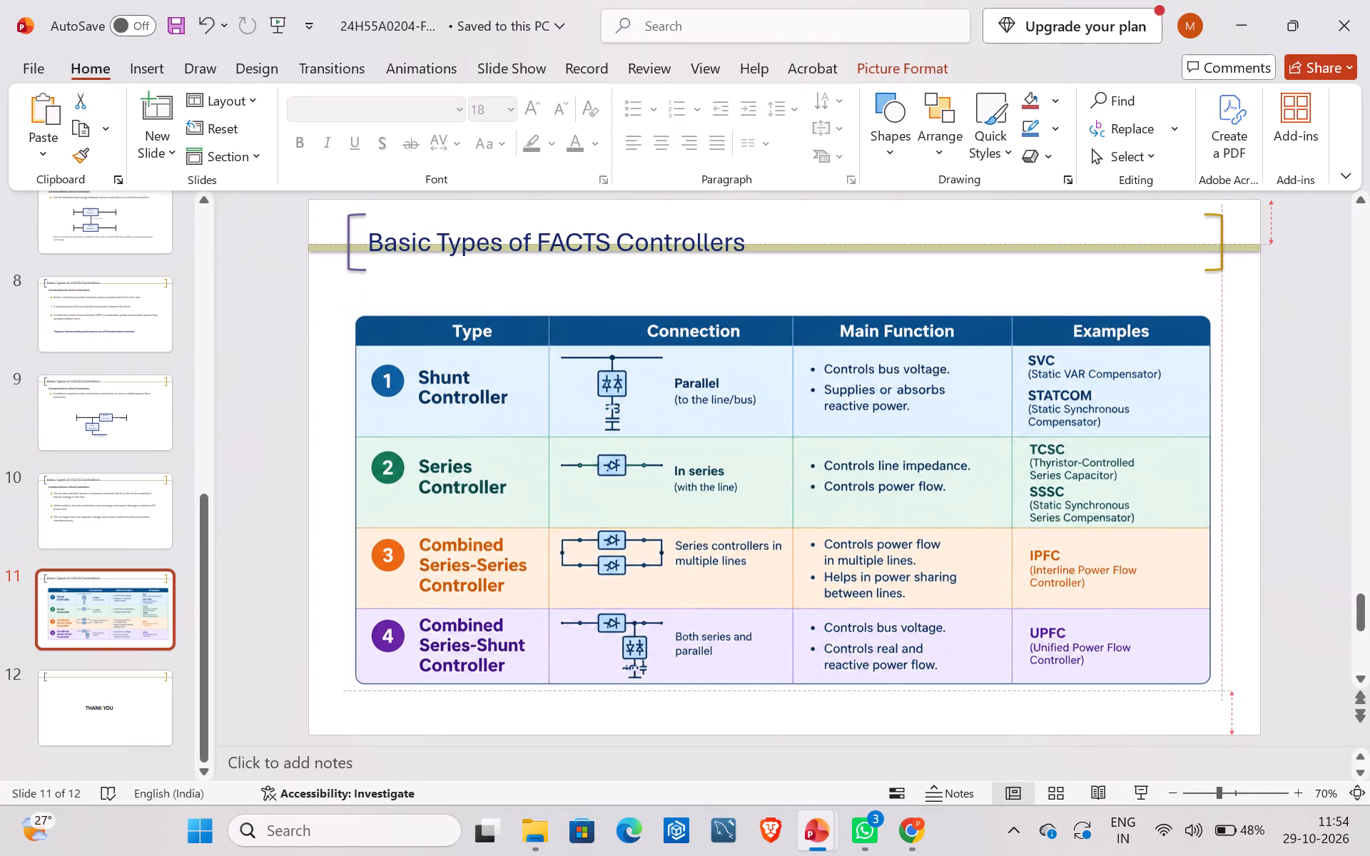
pyautogui.moveTo(1013, 566); pyautogui.dragTo(1014, 566)
pyautogui.click(1294, 490)
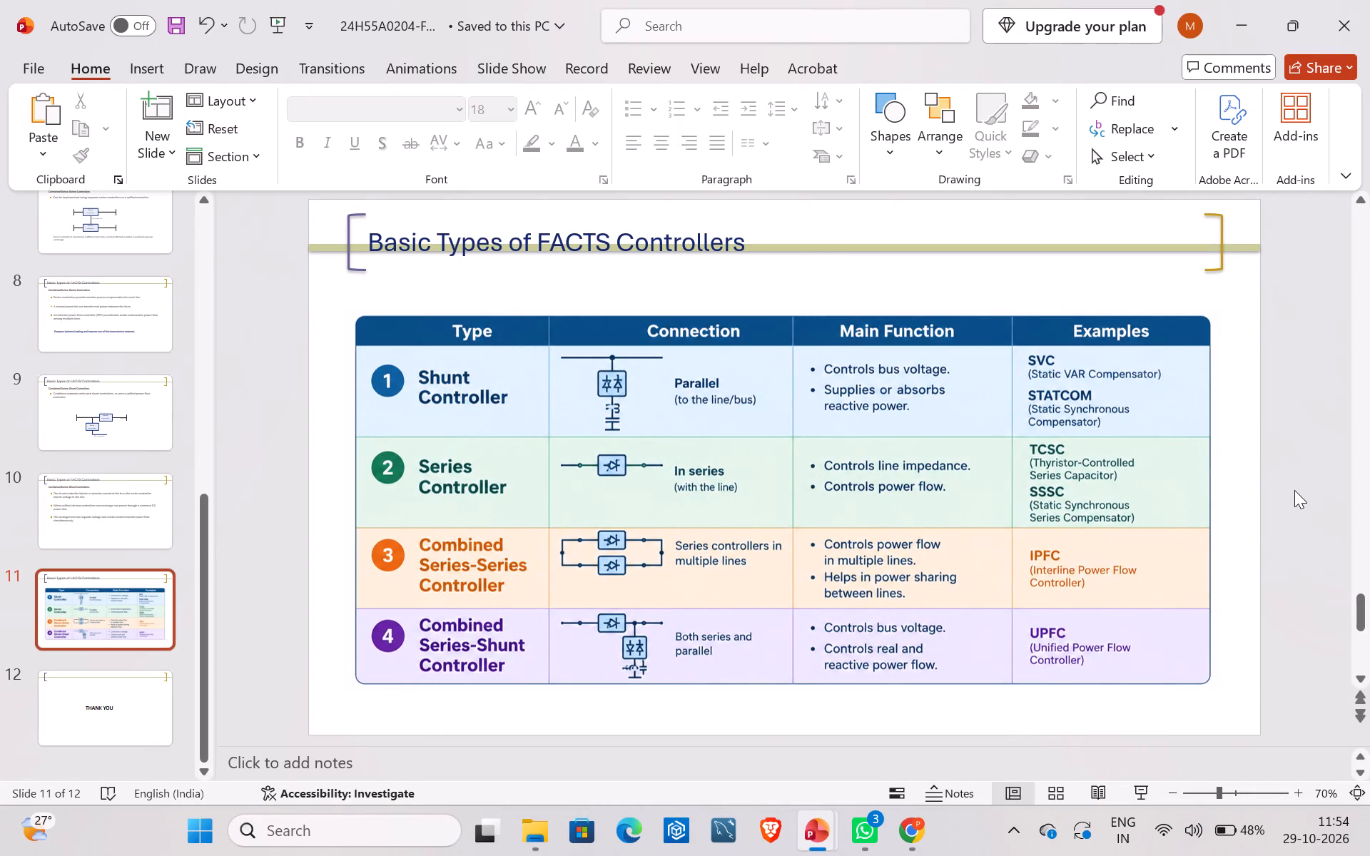
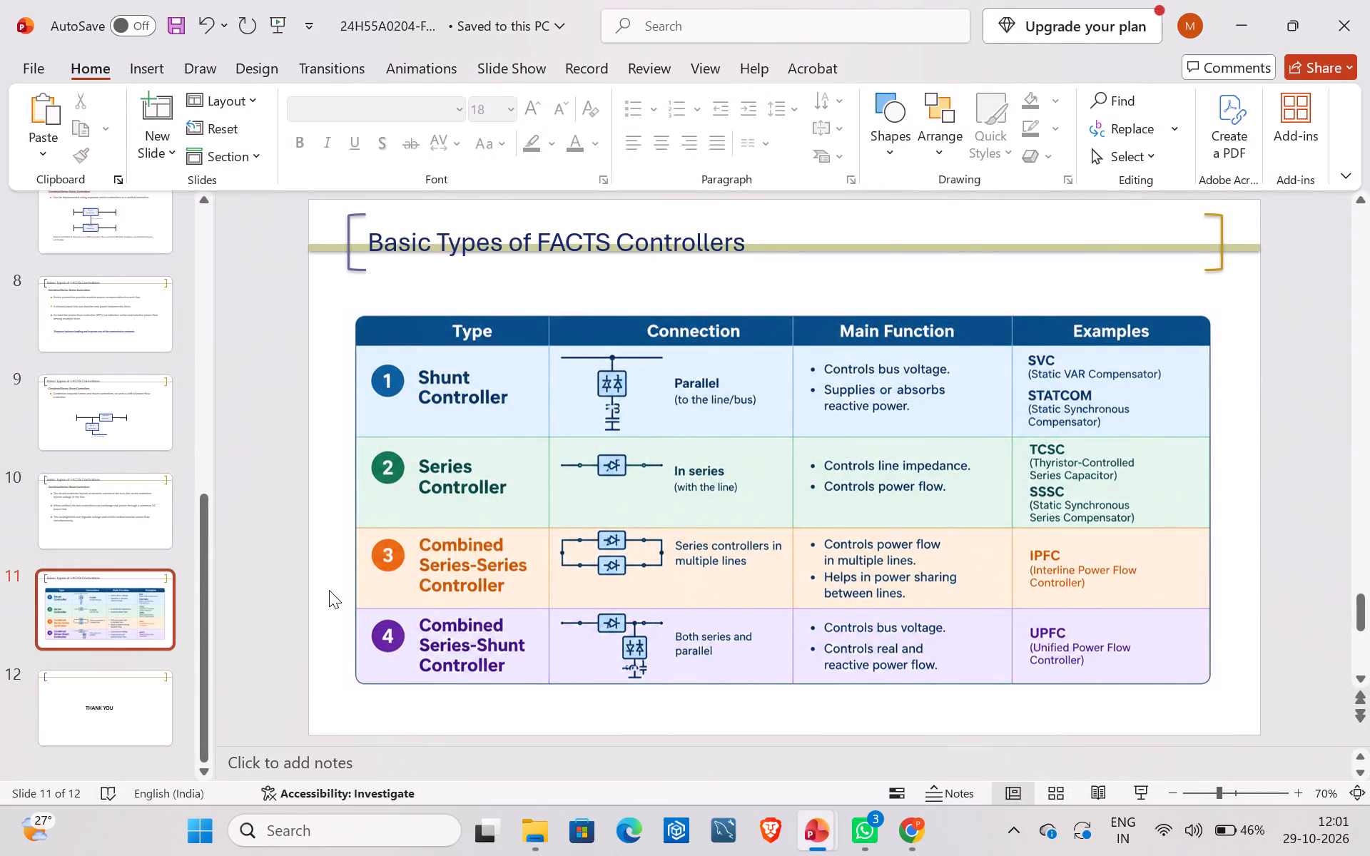
pyautogui.click(119, 410)
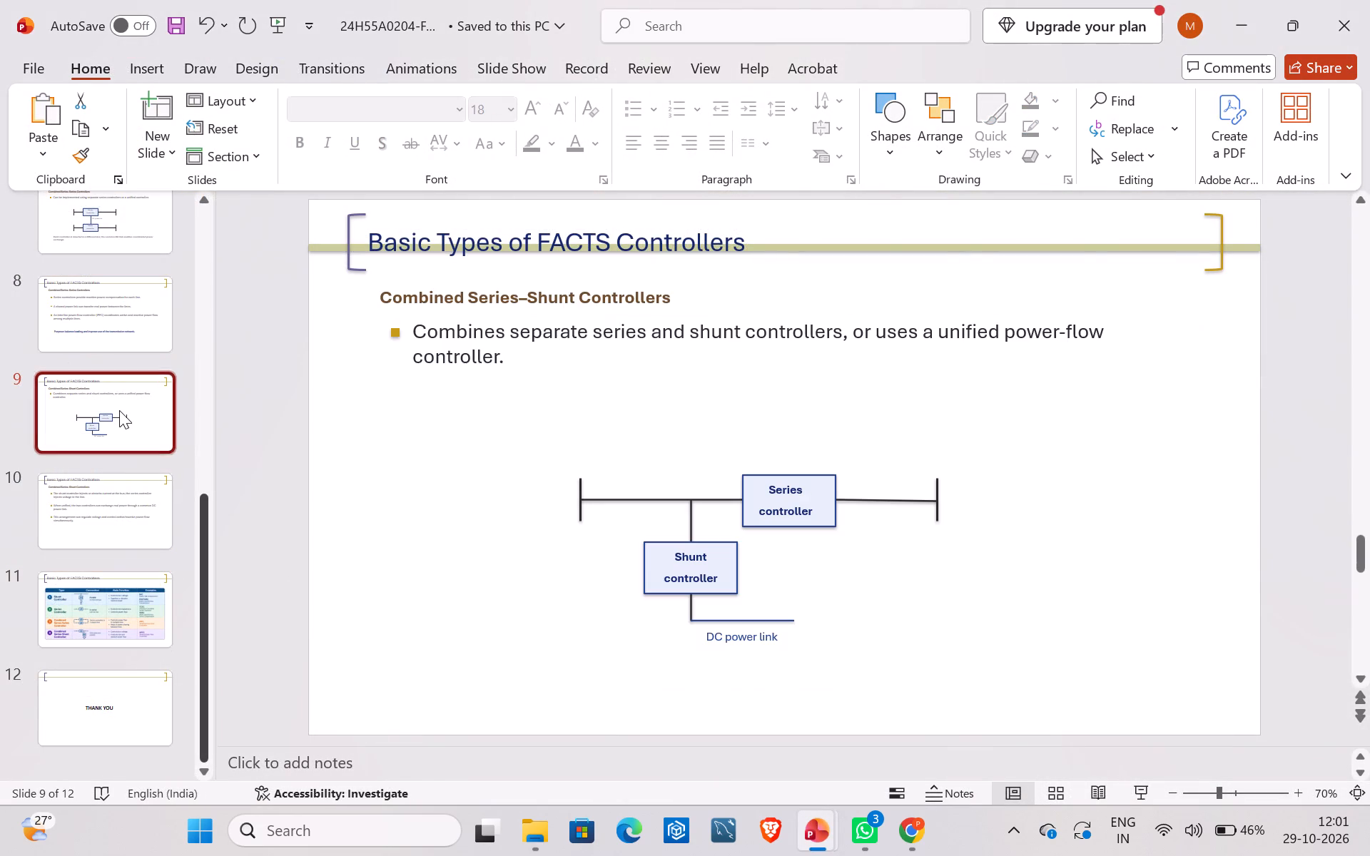
pyautogui.click(110, 519)
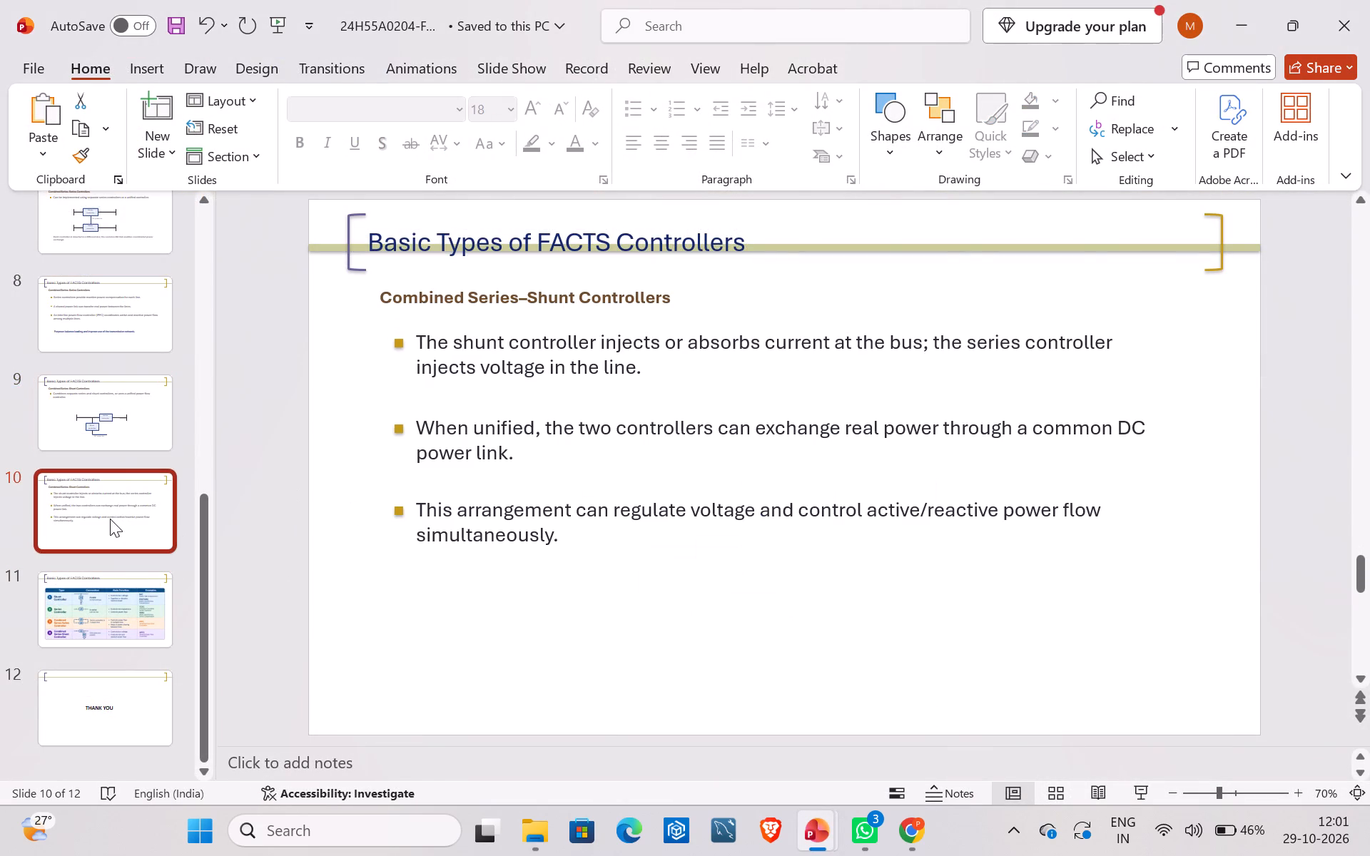
pyautogui.click(102, 424)
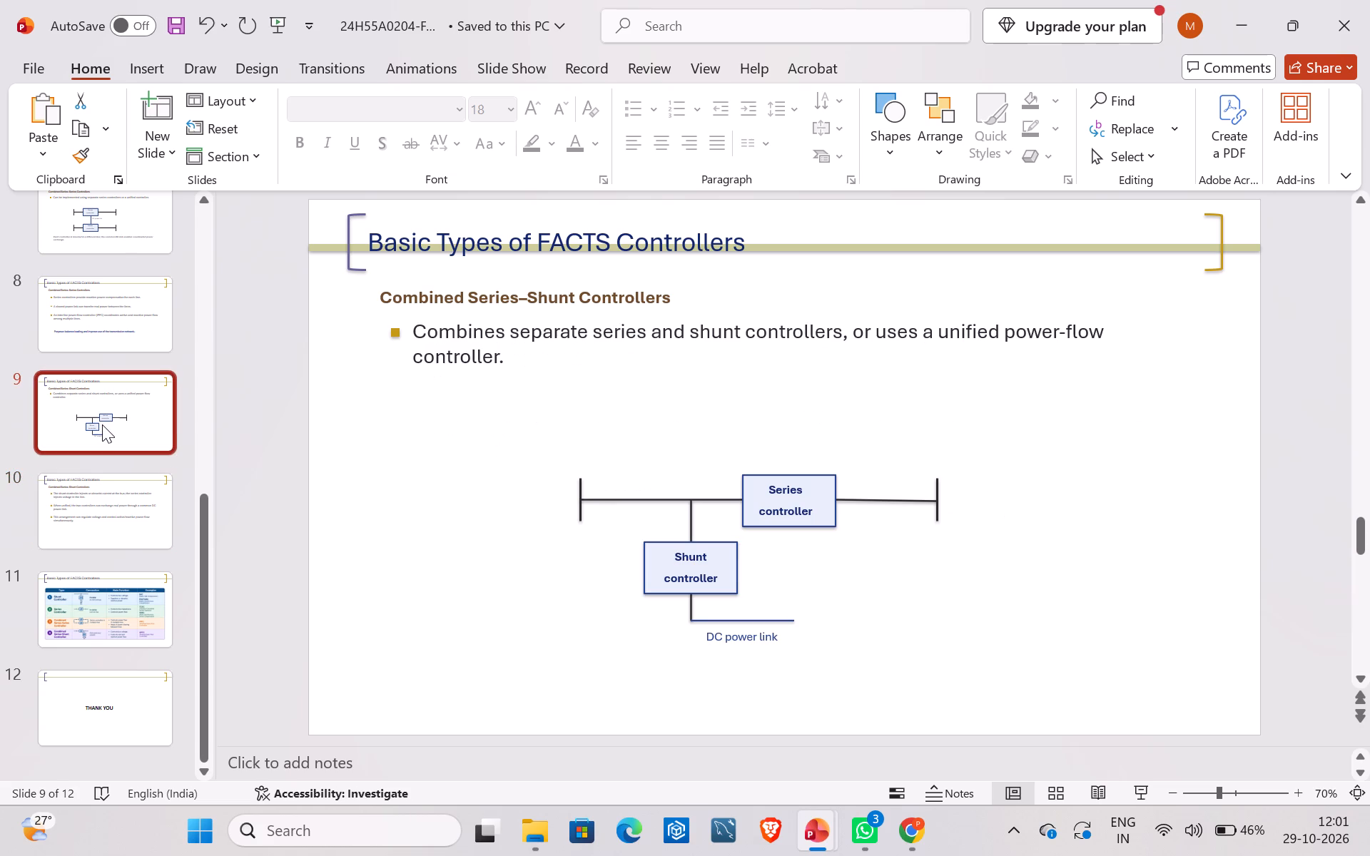
pyautogui.click(133, 495)
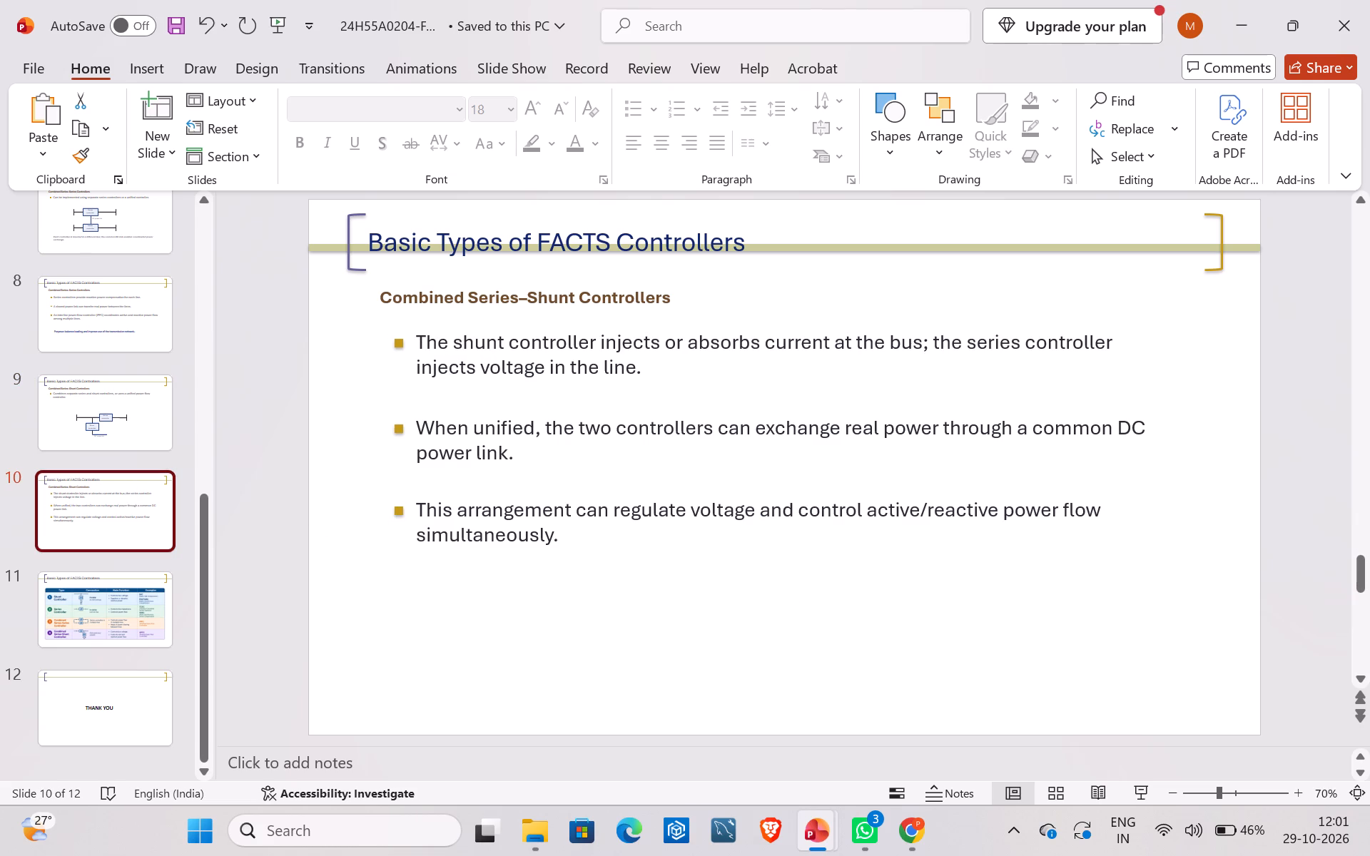
pyautogui.scroll(3, 137, 395)
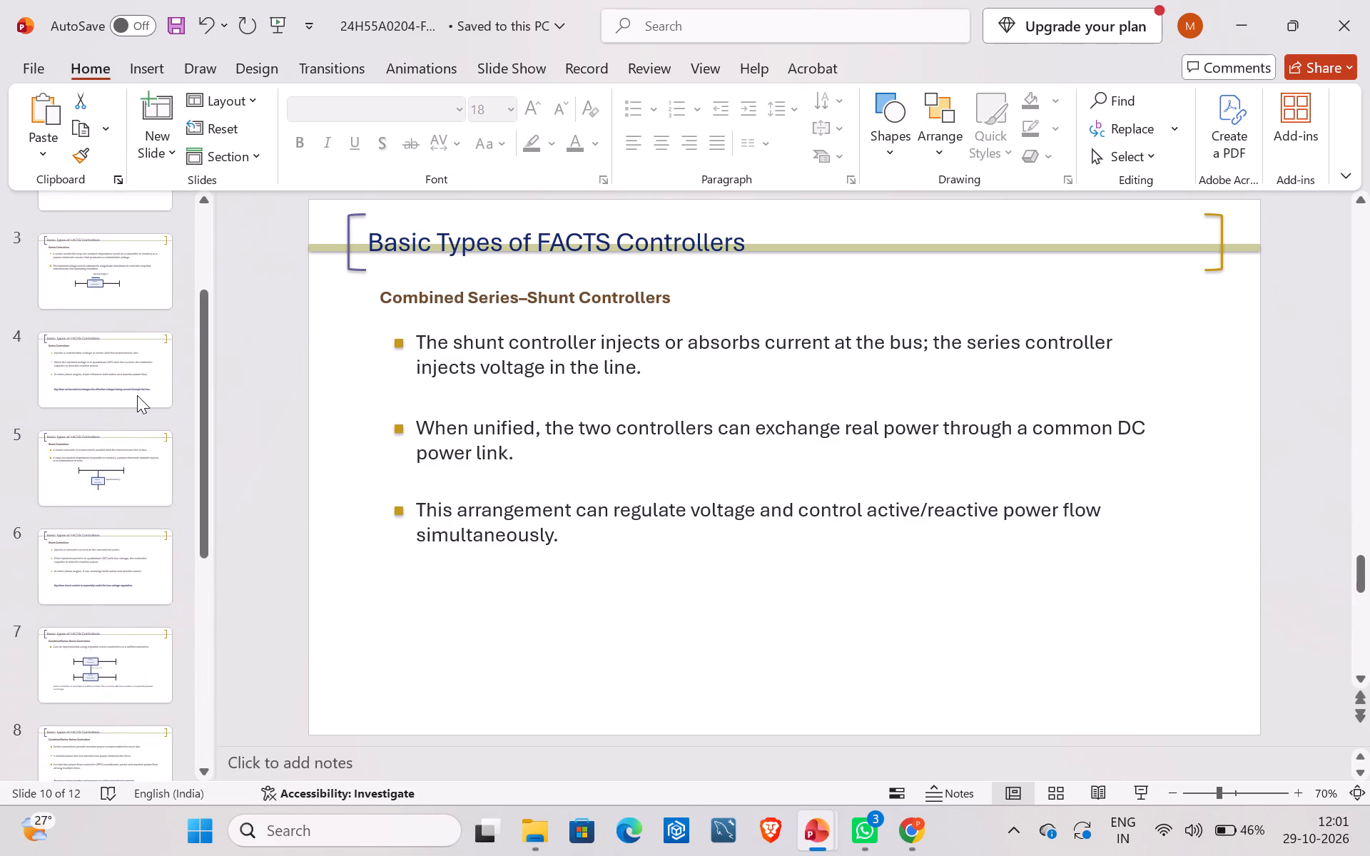
pyautogui.scroll(2, 137, 395)
pyautogui.click(136, 462)
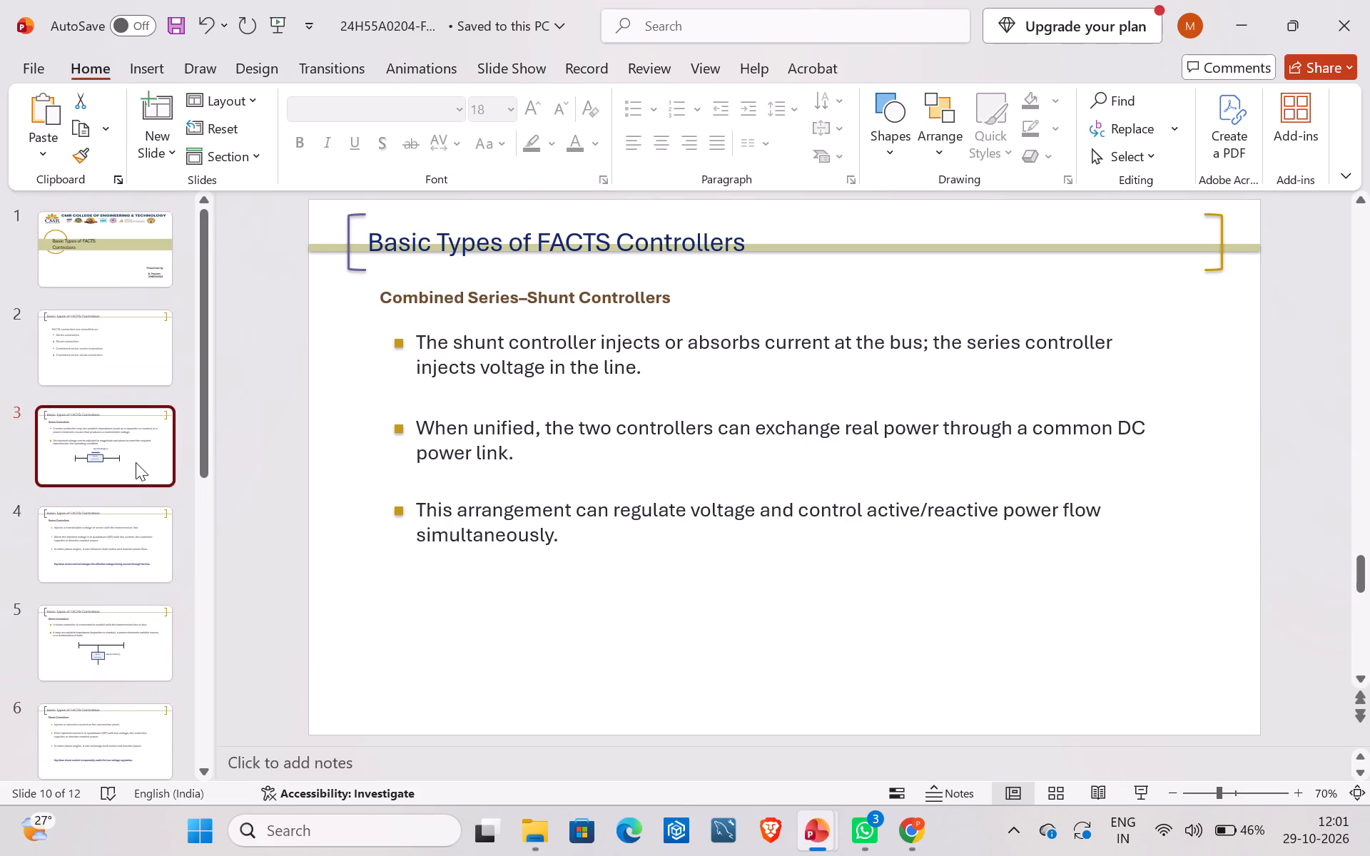
# Delete the "Key idea" text box from the Series Controllers slide 4.
pyautogui.click(143, 562)
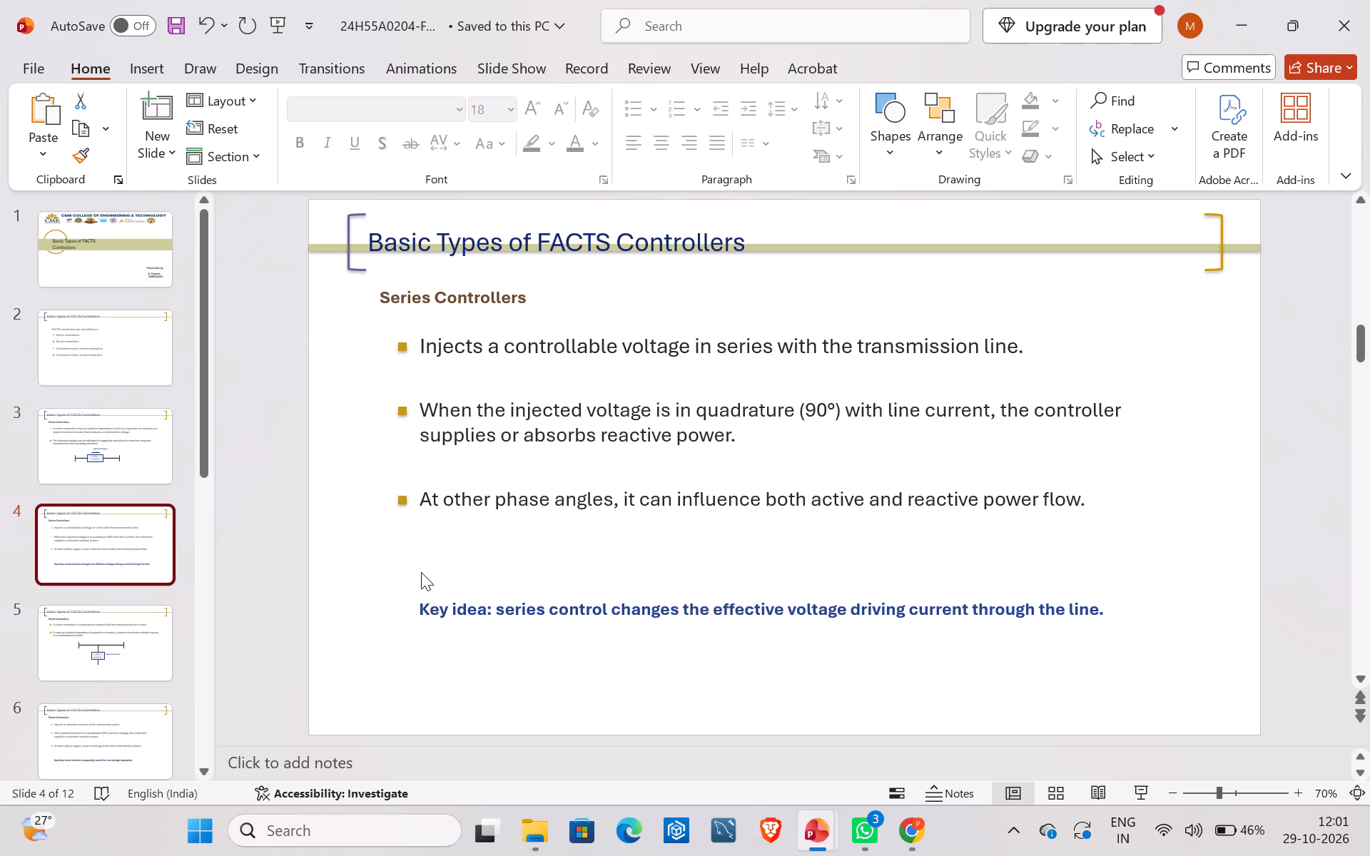
pyautogui.click(422, 609)
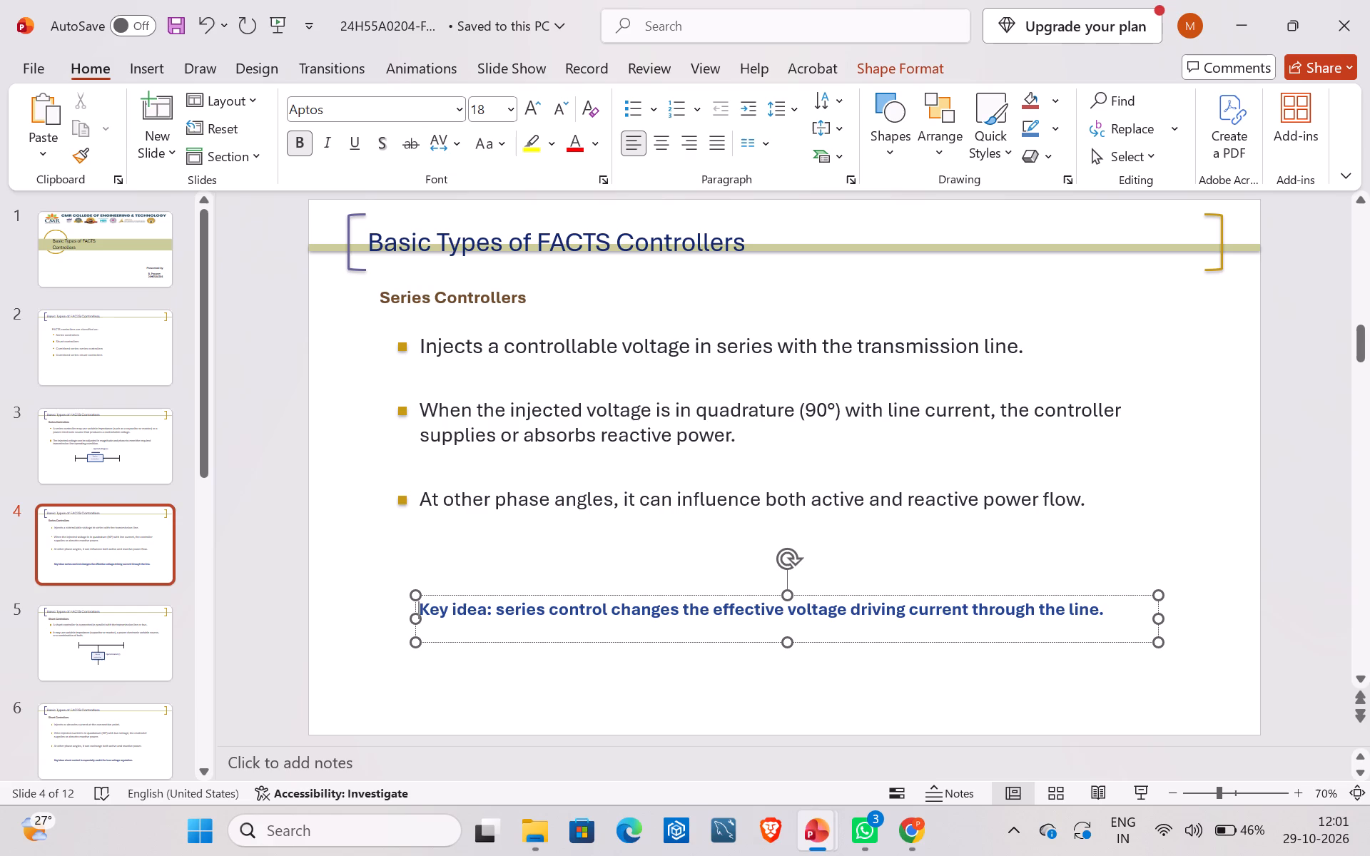
pyautogui.click(432, 594)
pyautogui.press('BackSpace')
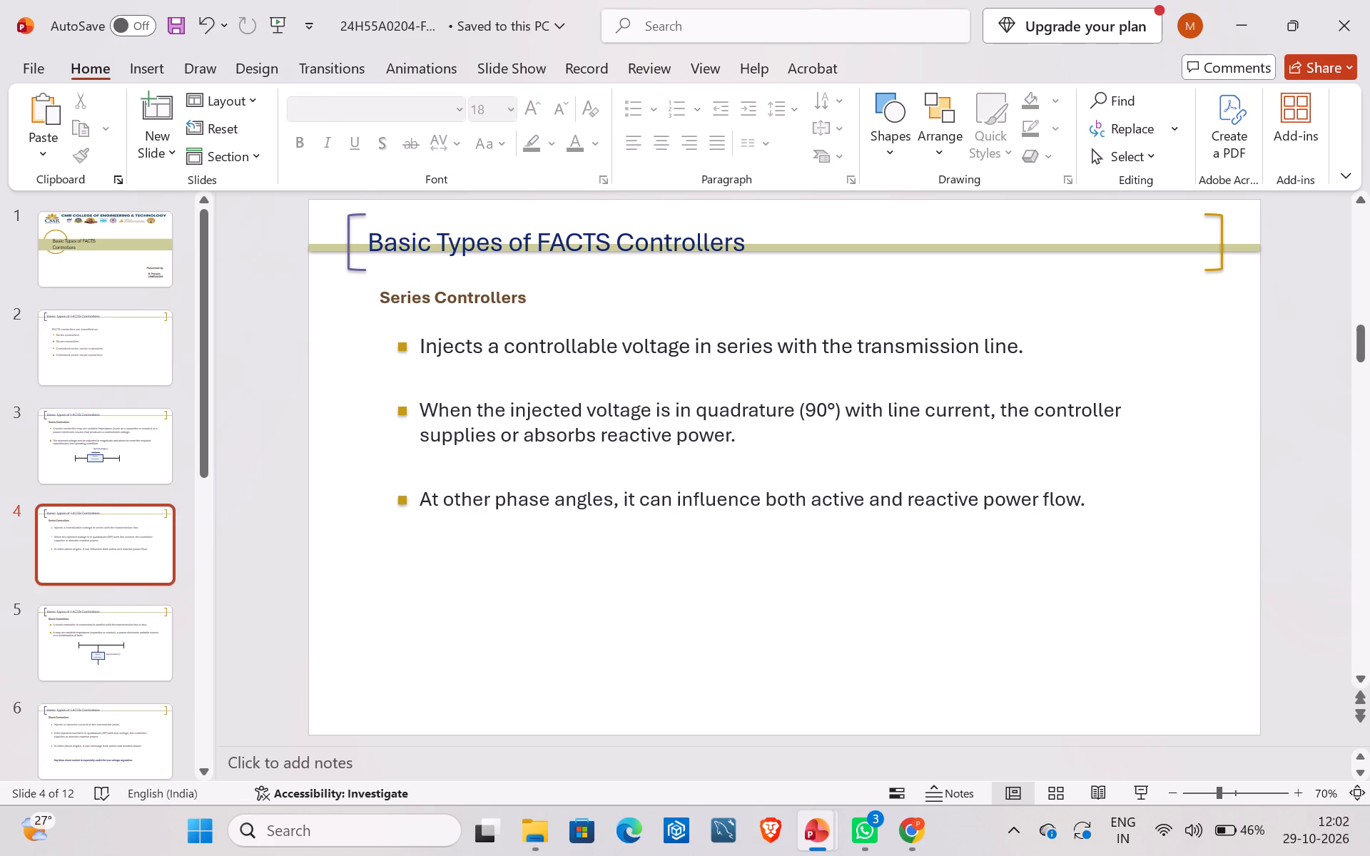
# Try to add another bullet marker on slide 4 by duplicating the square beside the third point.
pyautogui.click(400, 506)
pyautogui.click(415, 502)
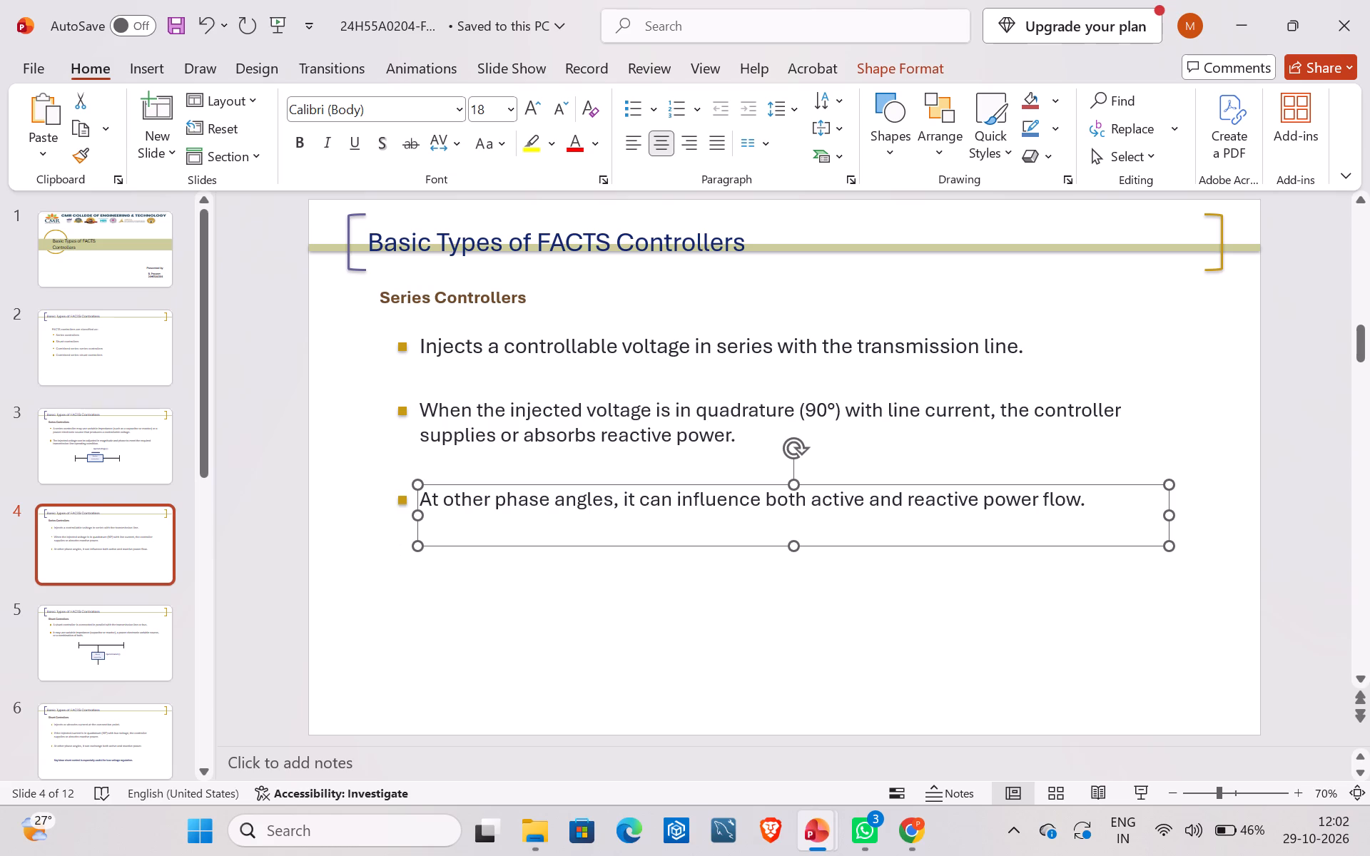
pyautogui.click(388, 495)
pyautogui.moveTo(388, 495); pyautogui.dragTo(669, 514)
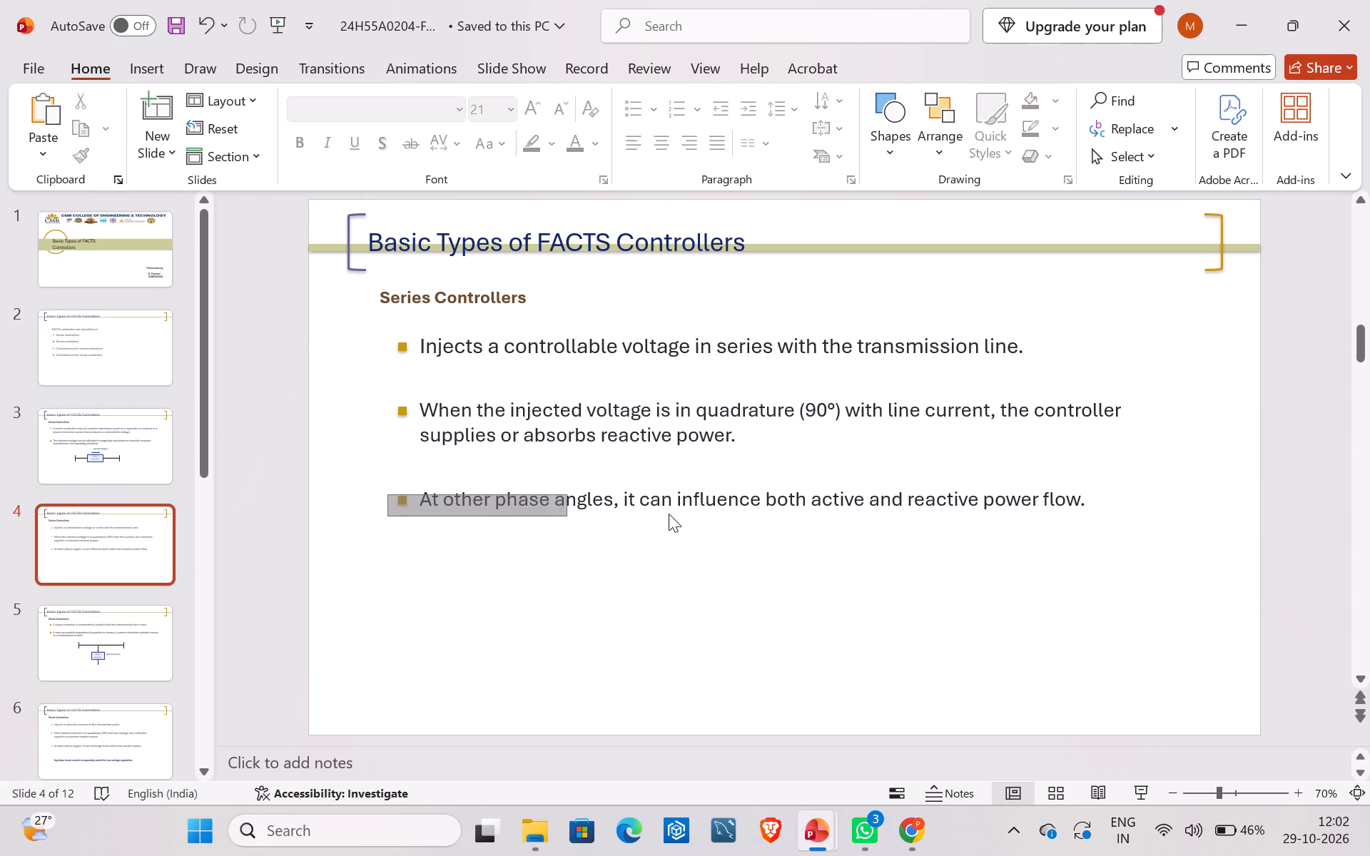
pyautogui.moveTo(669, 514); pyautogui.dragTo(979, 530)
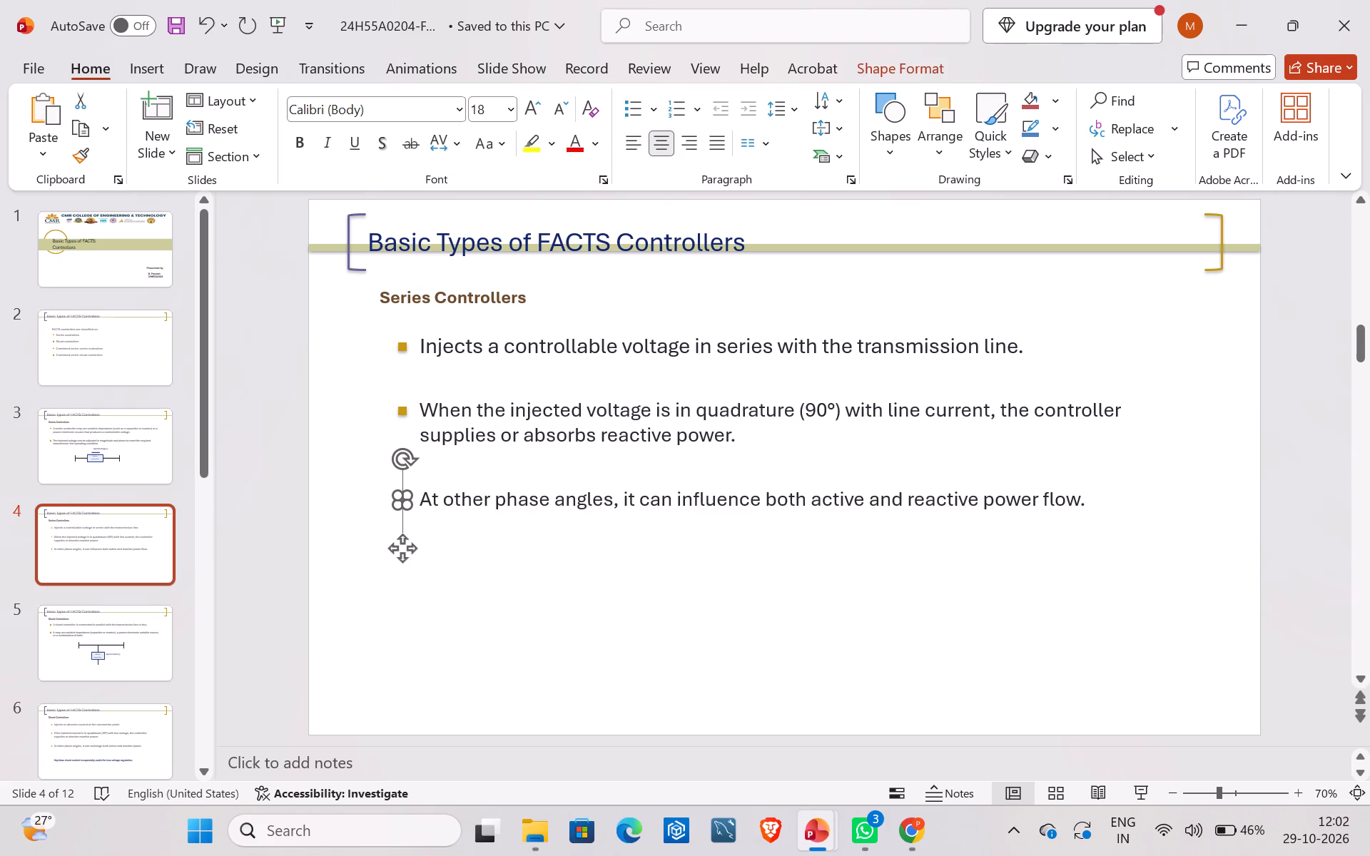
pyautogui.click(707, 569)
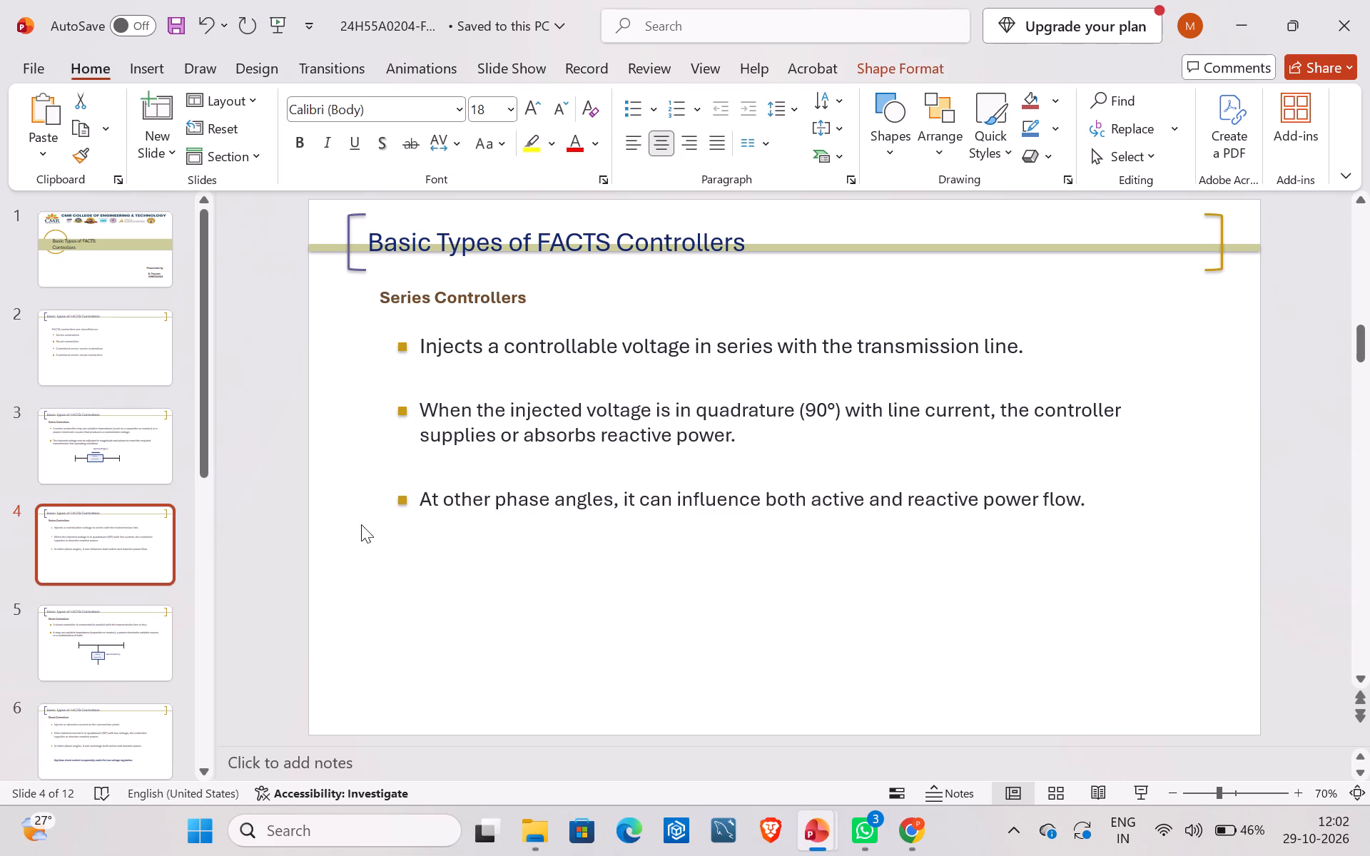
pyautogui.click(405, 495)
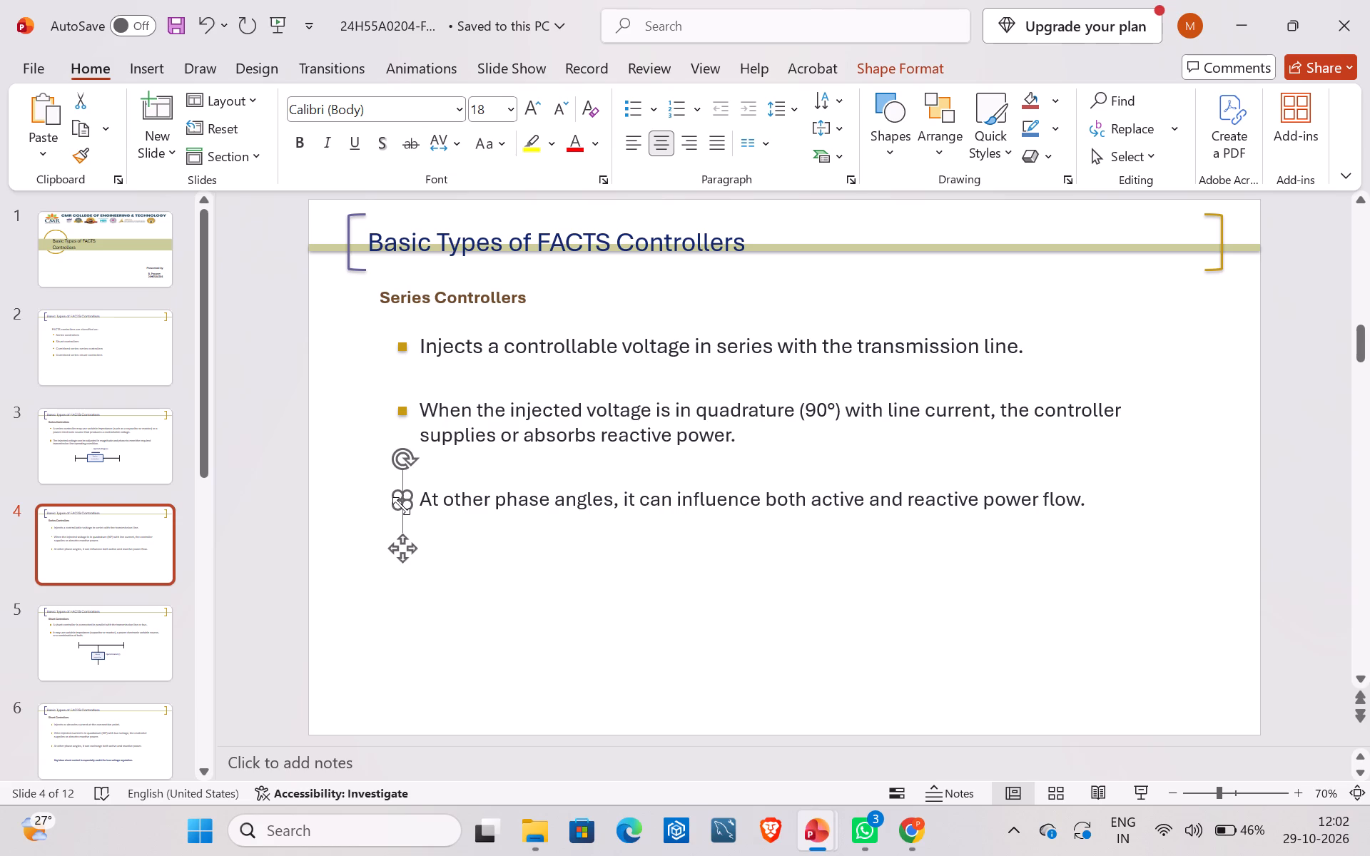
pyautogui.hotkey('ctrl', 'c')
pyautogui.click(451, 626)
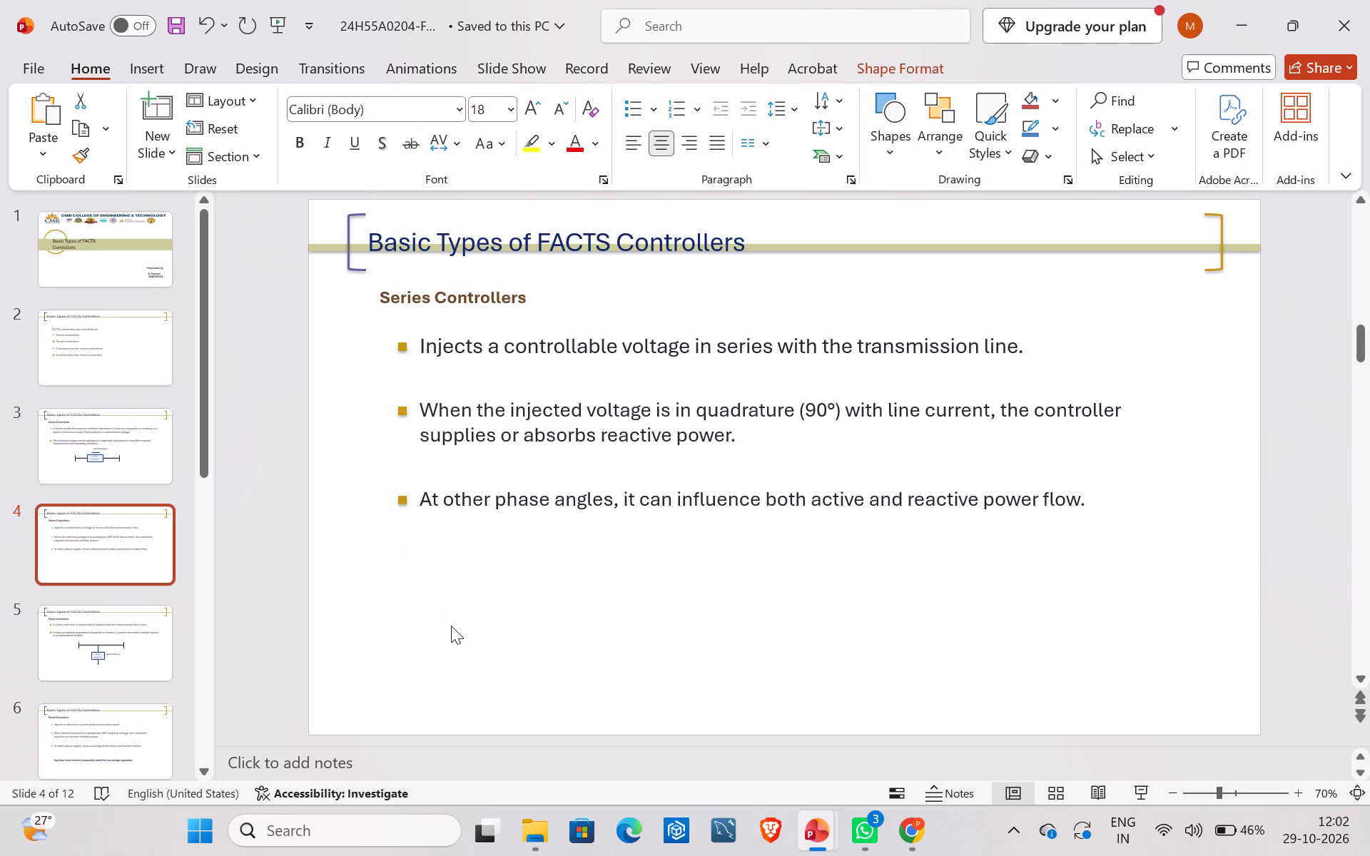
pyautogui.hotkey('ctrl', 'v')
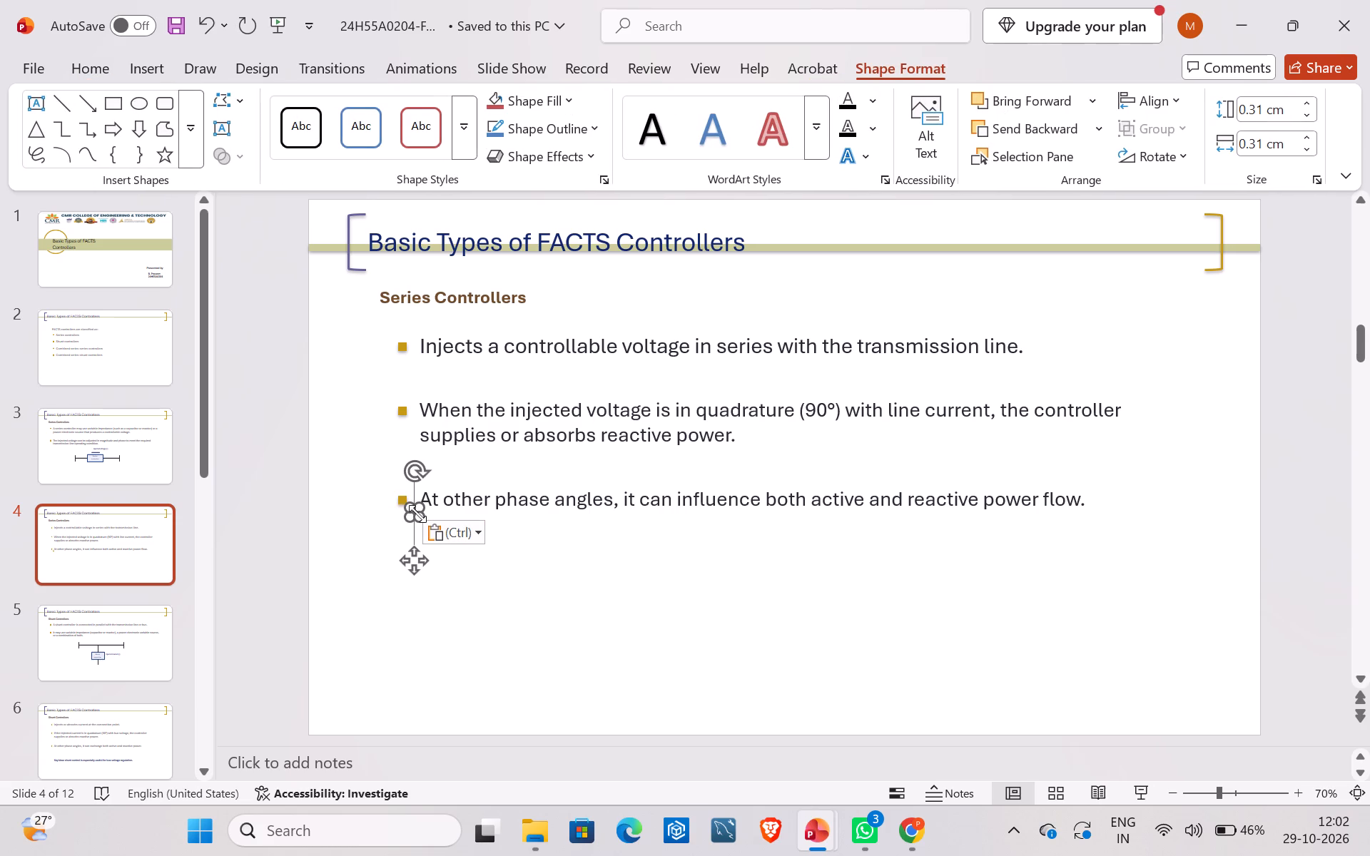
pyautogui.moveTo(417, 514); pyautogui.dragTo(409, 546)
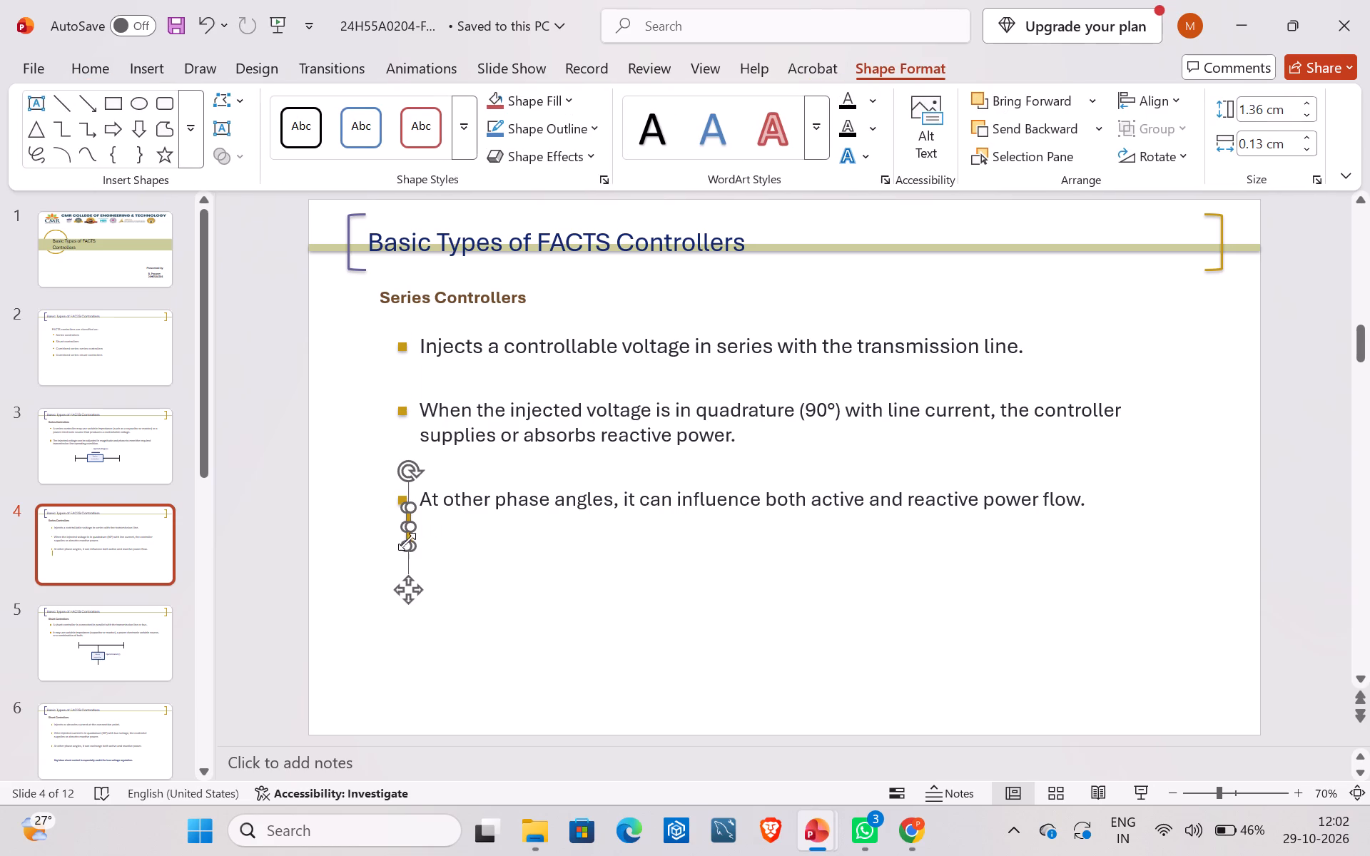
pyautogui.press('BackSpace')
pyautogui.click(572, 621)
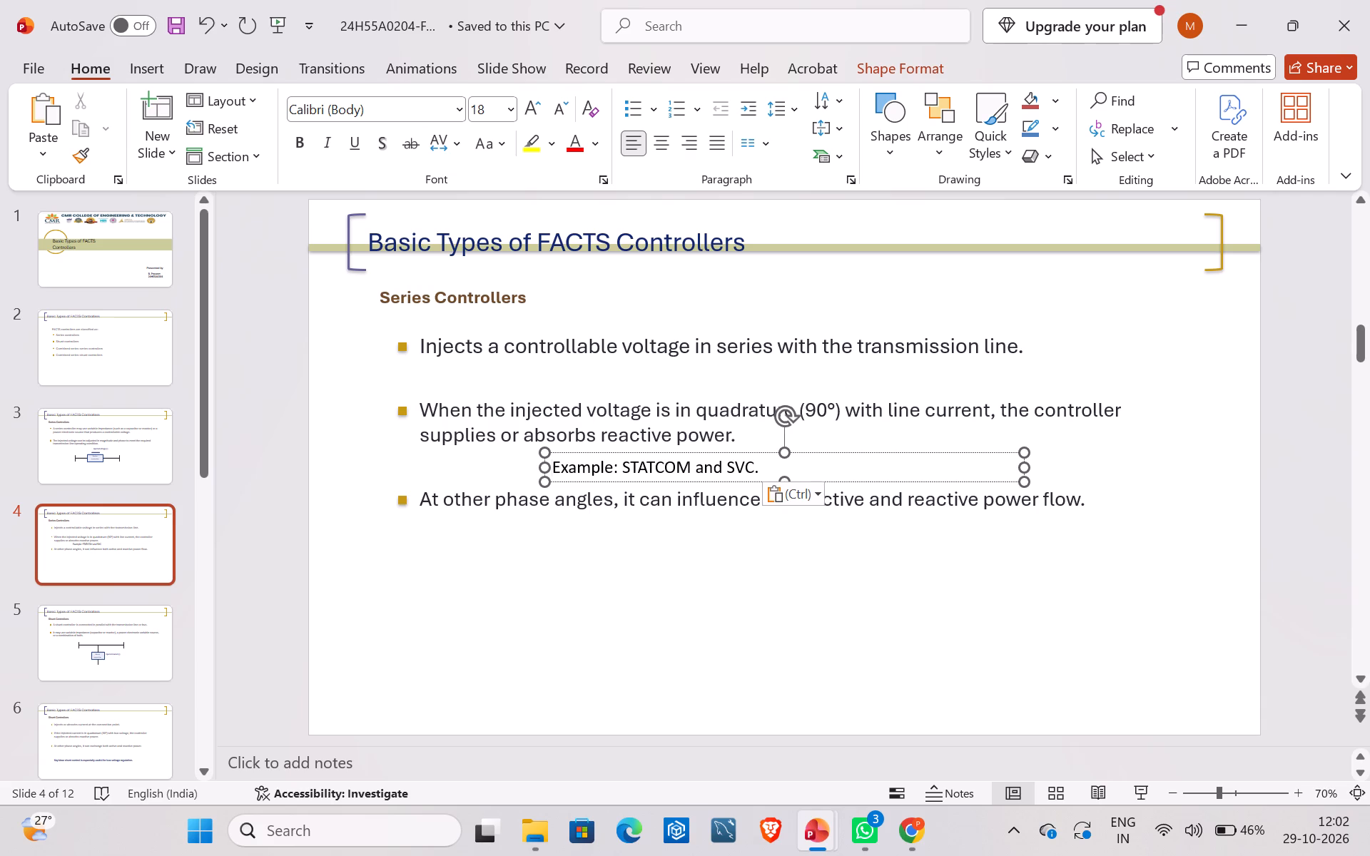
pyautogui.moveTo(758, 454); pyautogui.dragTo(634, 565)
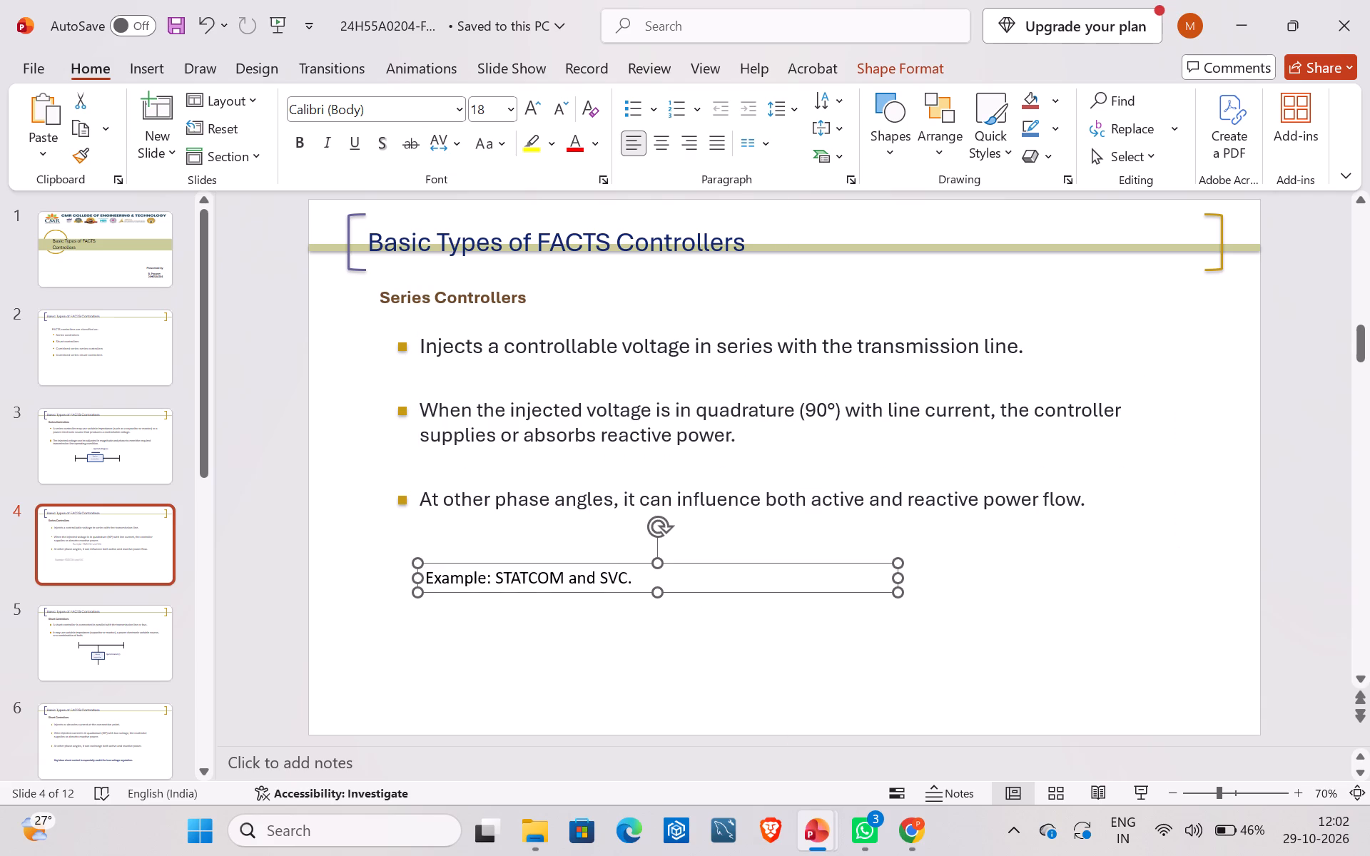
pyautogui.click(634, 577)
pyautogui.click(636, 577)
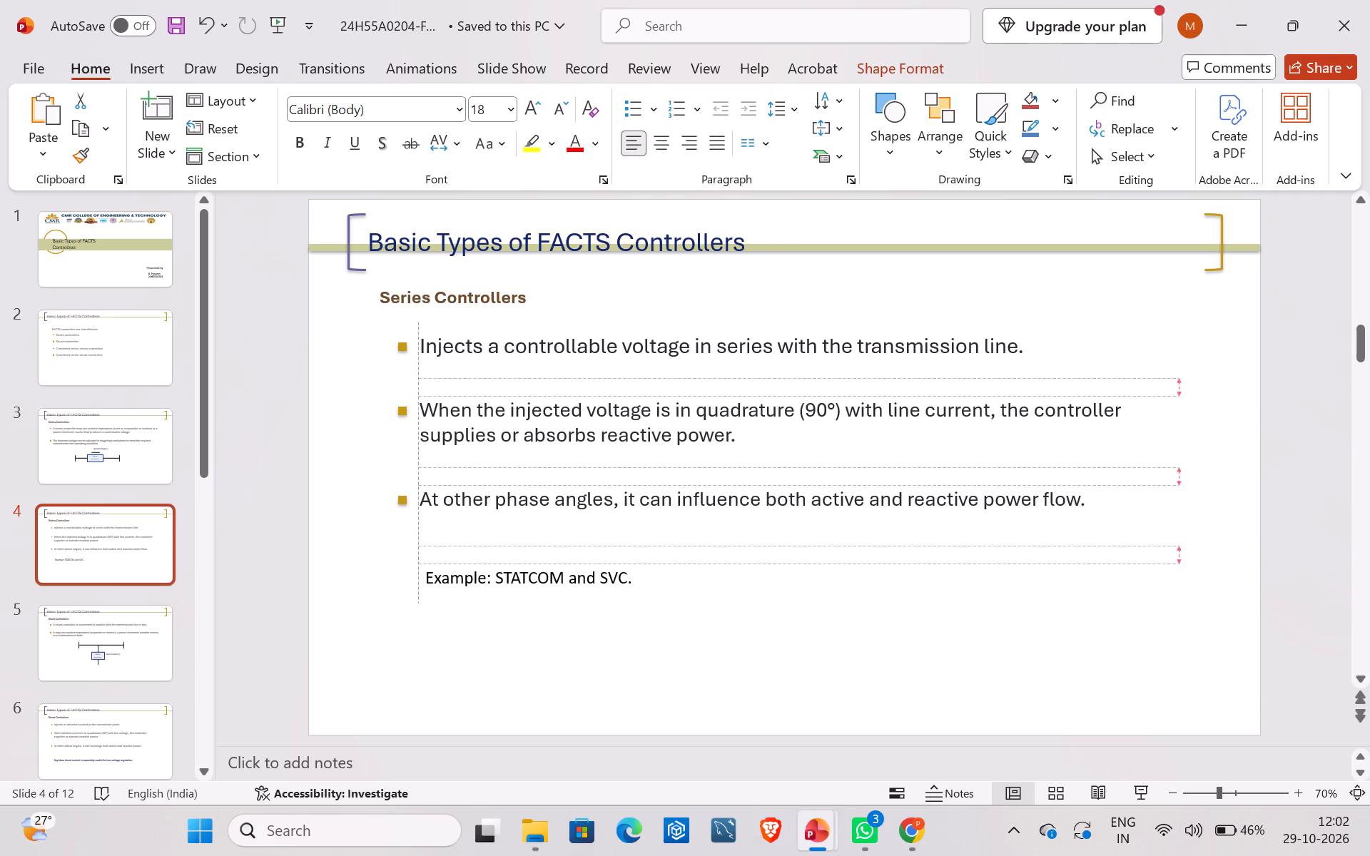
pyautogui.click(632, 574)
pyautogui.click(631, 574)
pyautogui.press('BackSpace')
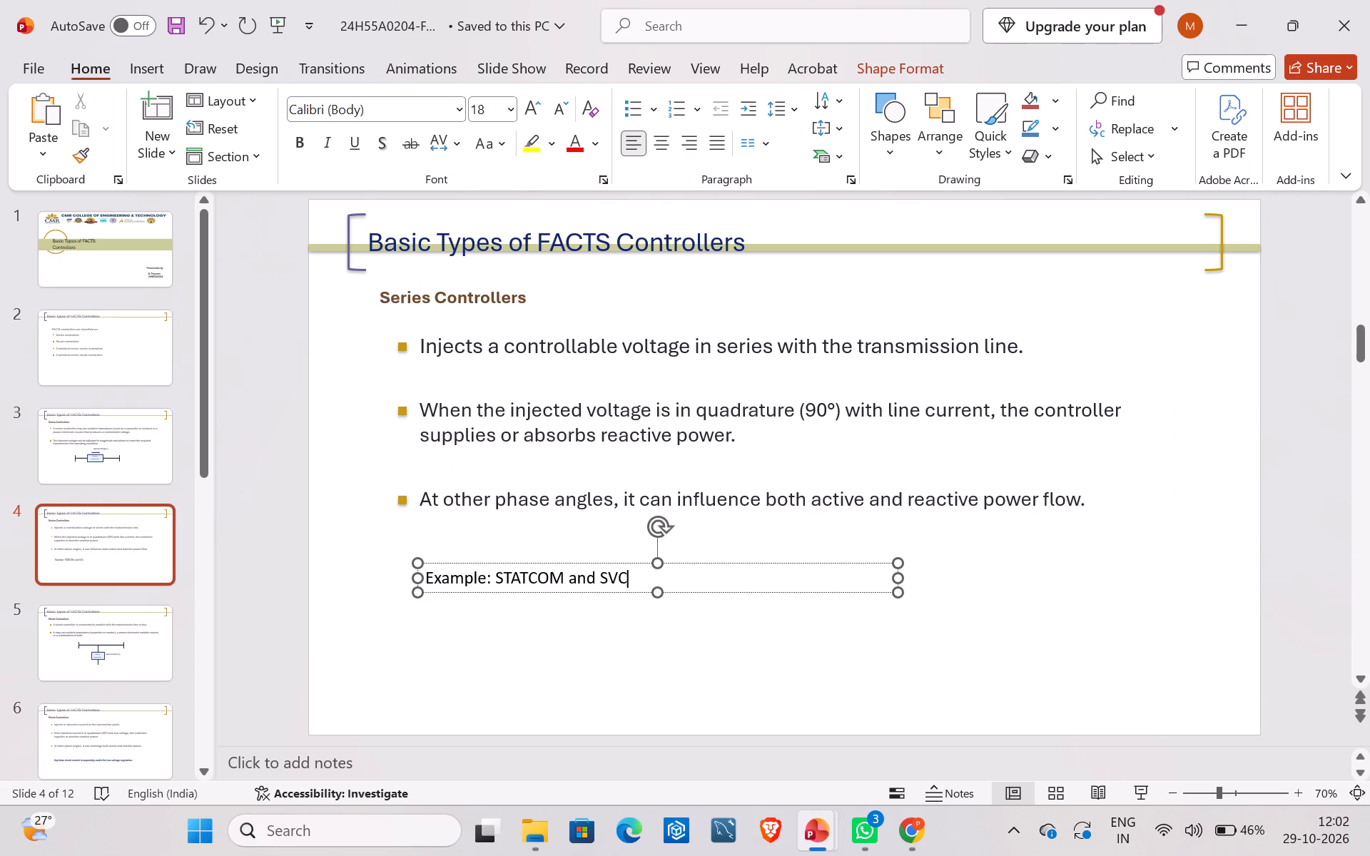
# Increase the font size of the "Example: STATCOM and SVC" text to 24.
pyautogui.hotkey('ctrl', 'a')
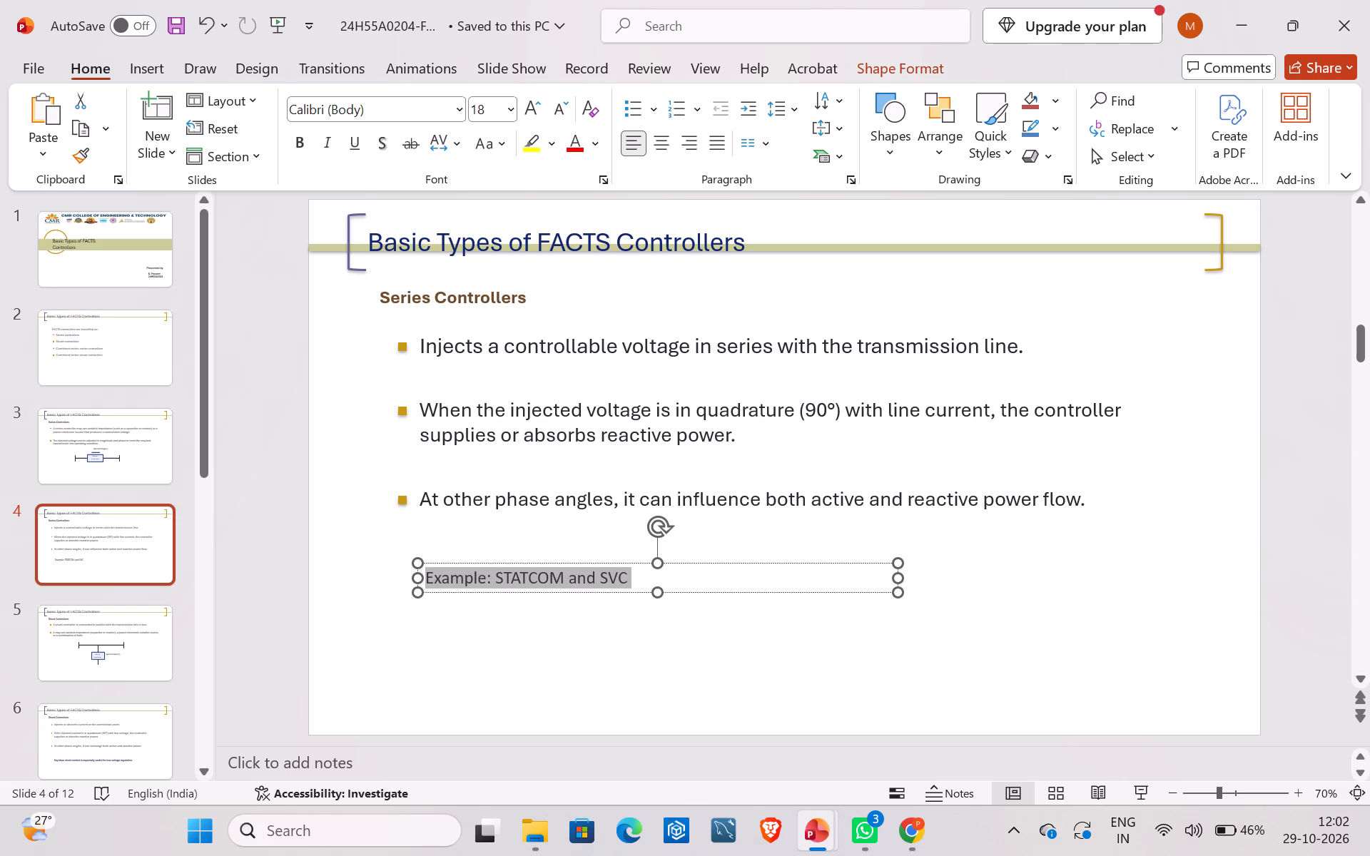
pyautogui.click(524, 108)
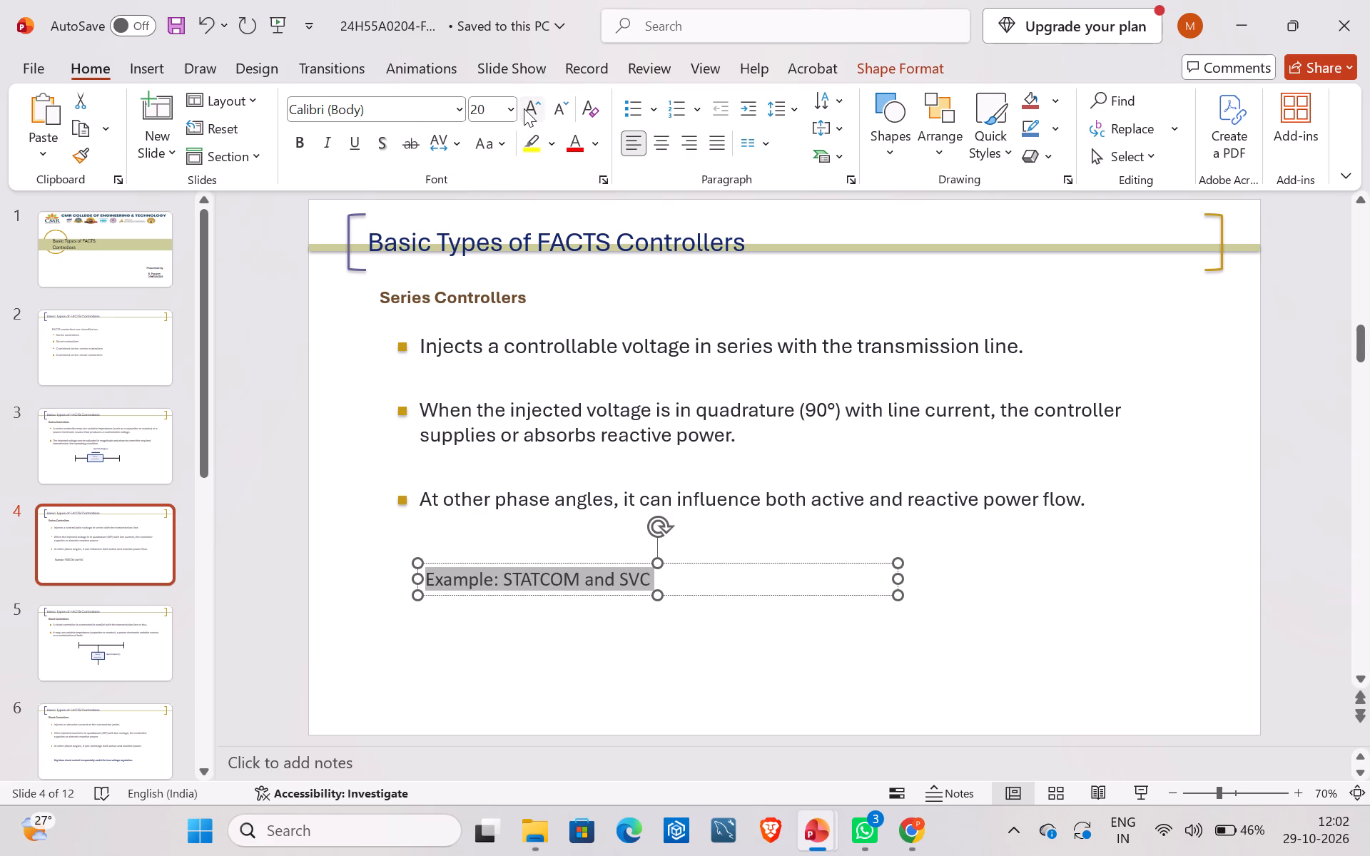
pyautogui.click(524, 108)
pyautogui.click(578, 655)
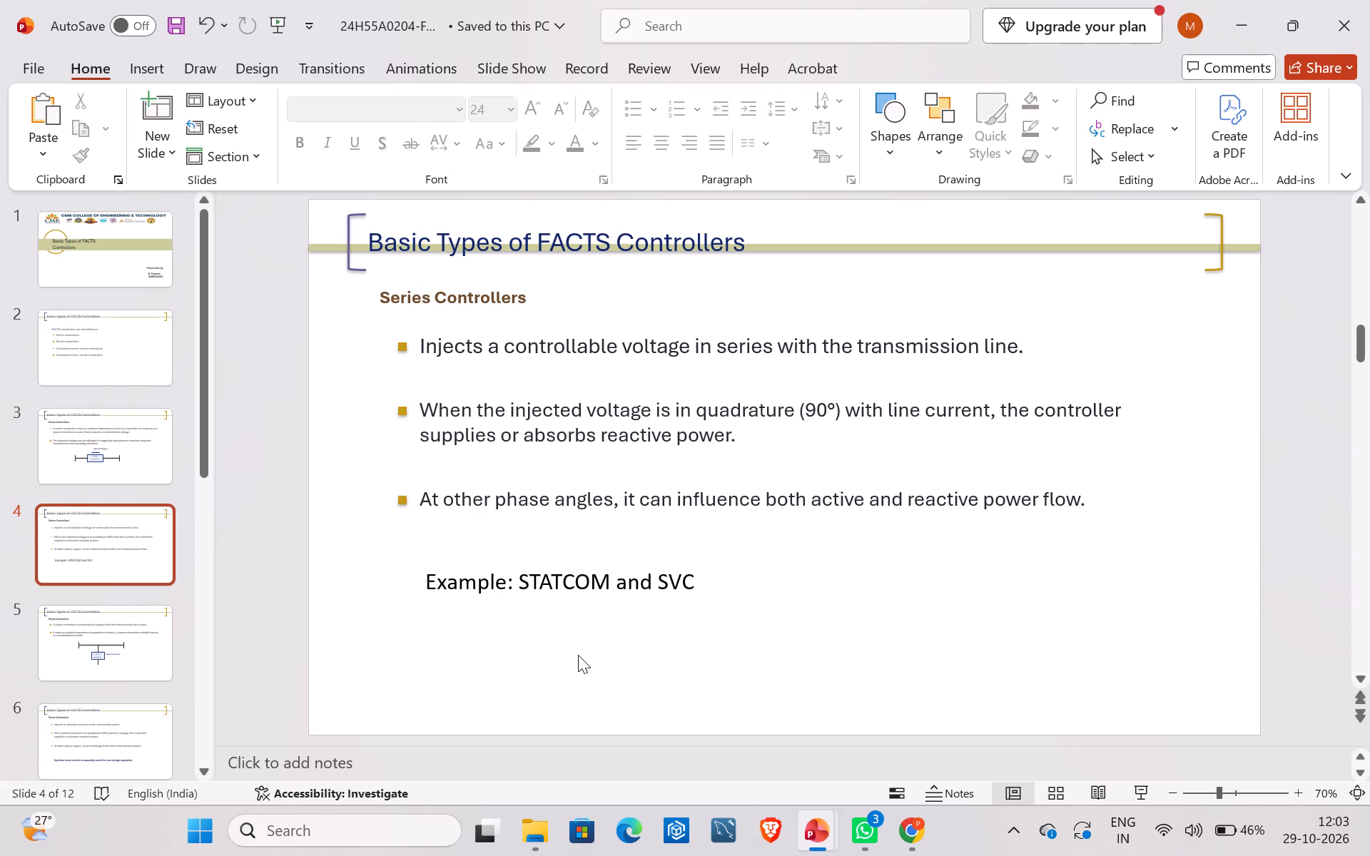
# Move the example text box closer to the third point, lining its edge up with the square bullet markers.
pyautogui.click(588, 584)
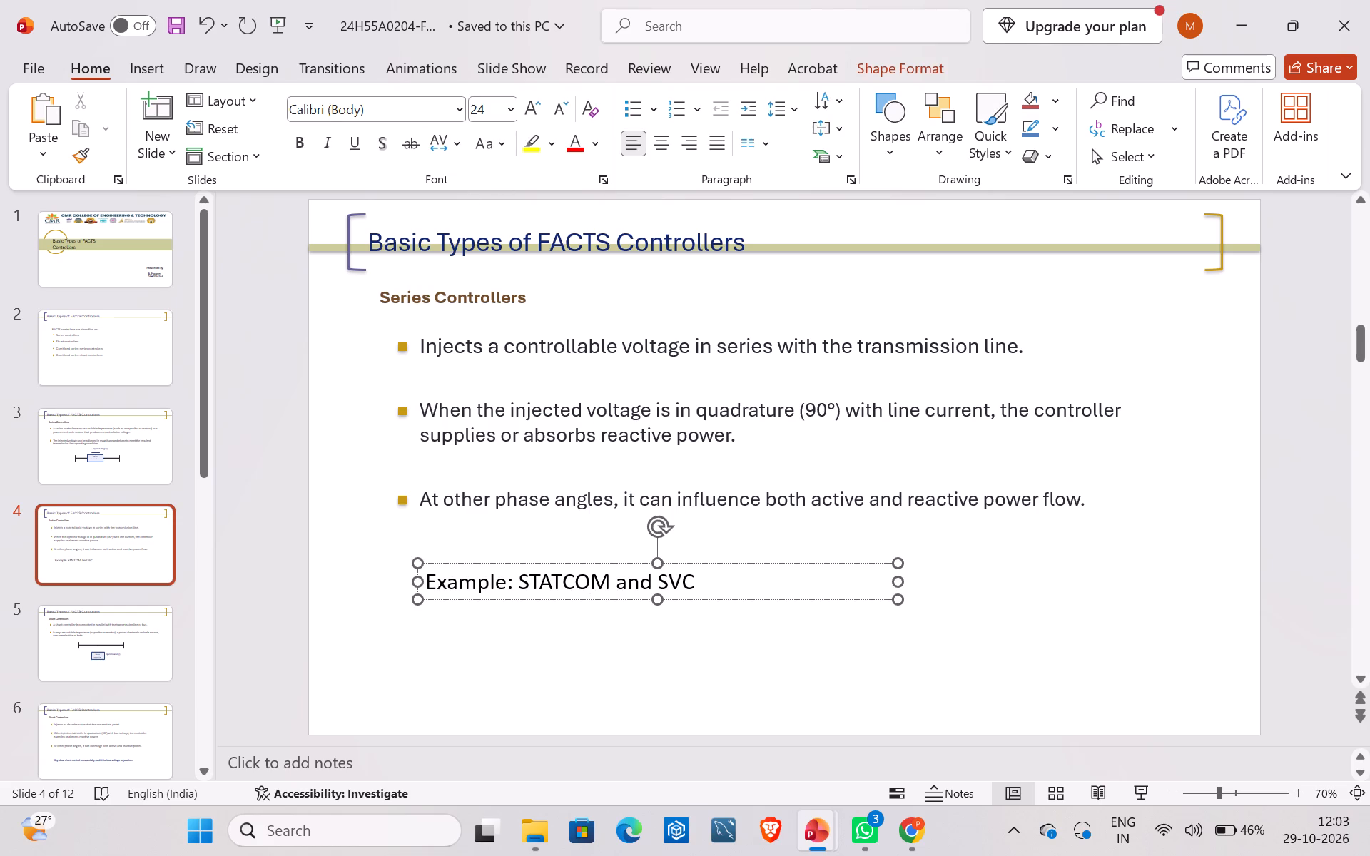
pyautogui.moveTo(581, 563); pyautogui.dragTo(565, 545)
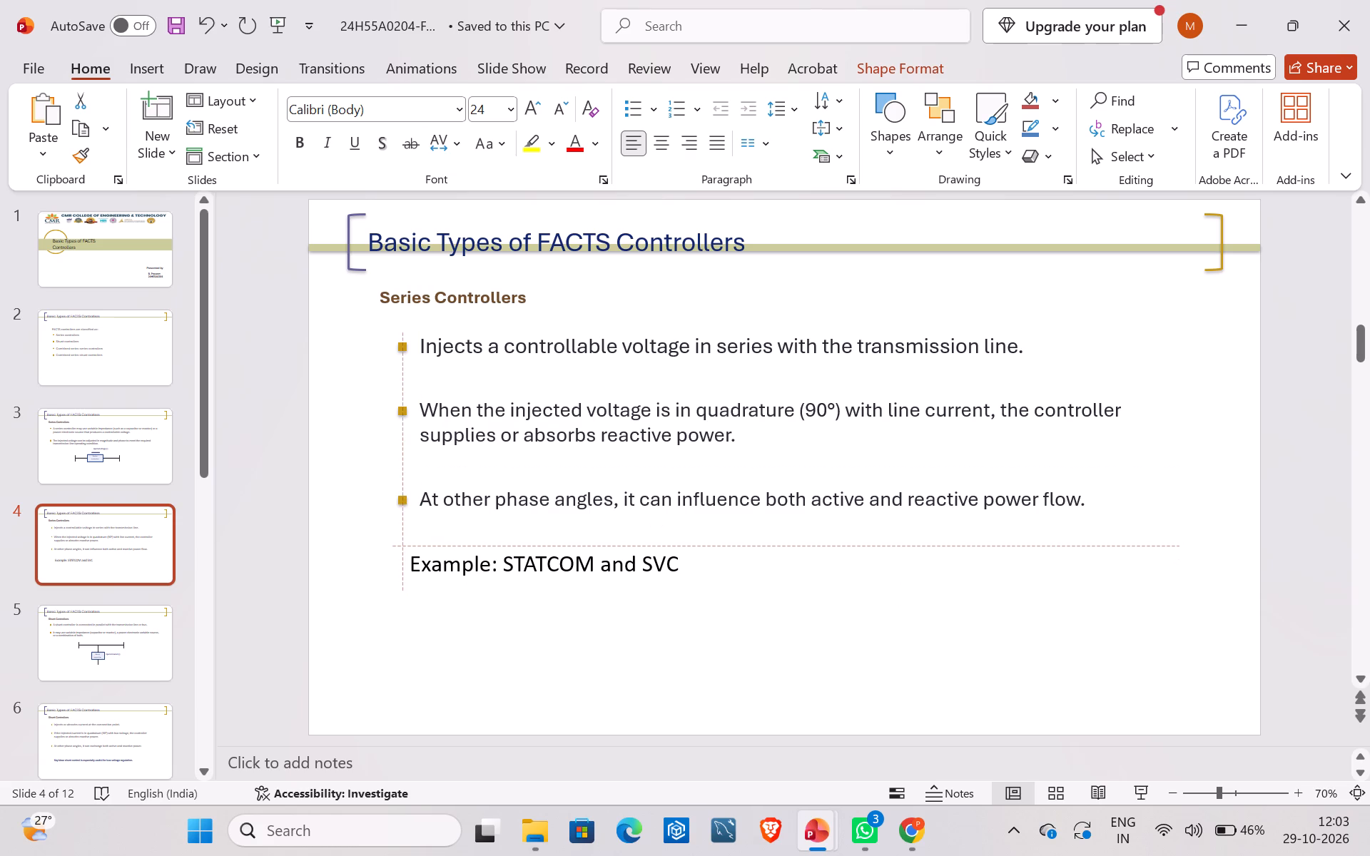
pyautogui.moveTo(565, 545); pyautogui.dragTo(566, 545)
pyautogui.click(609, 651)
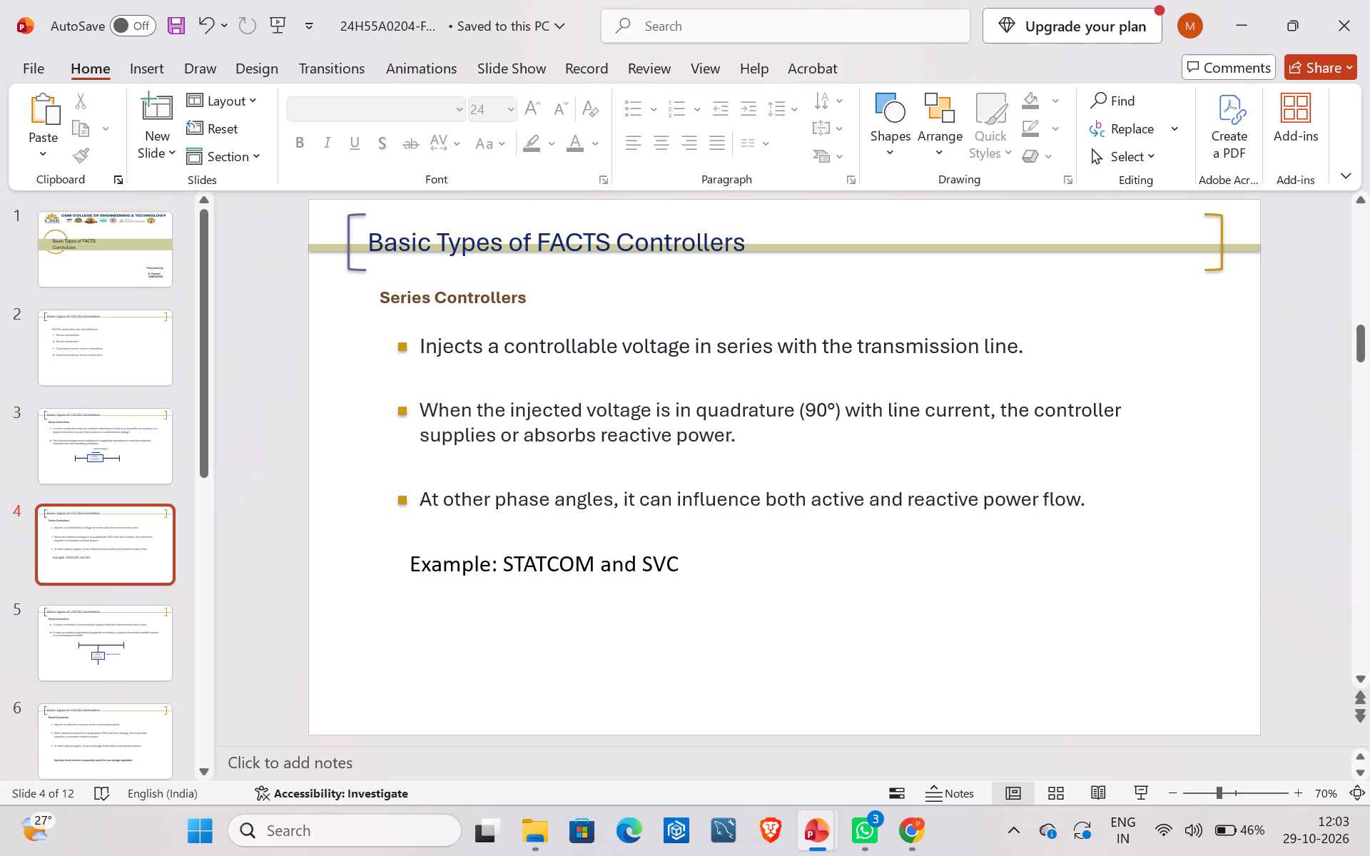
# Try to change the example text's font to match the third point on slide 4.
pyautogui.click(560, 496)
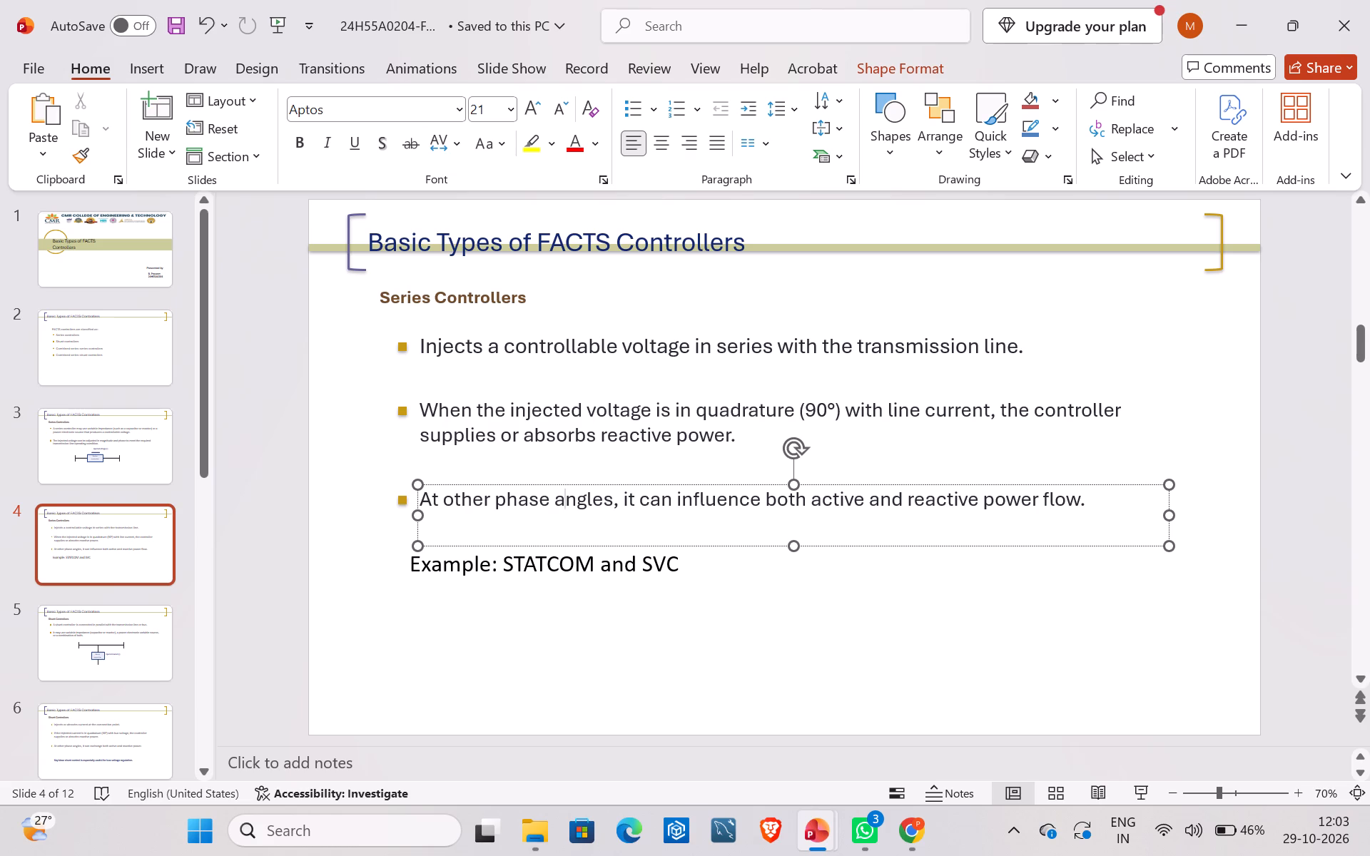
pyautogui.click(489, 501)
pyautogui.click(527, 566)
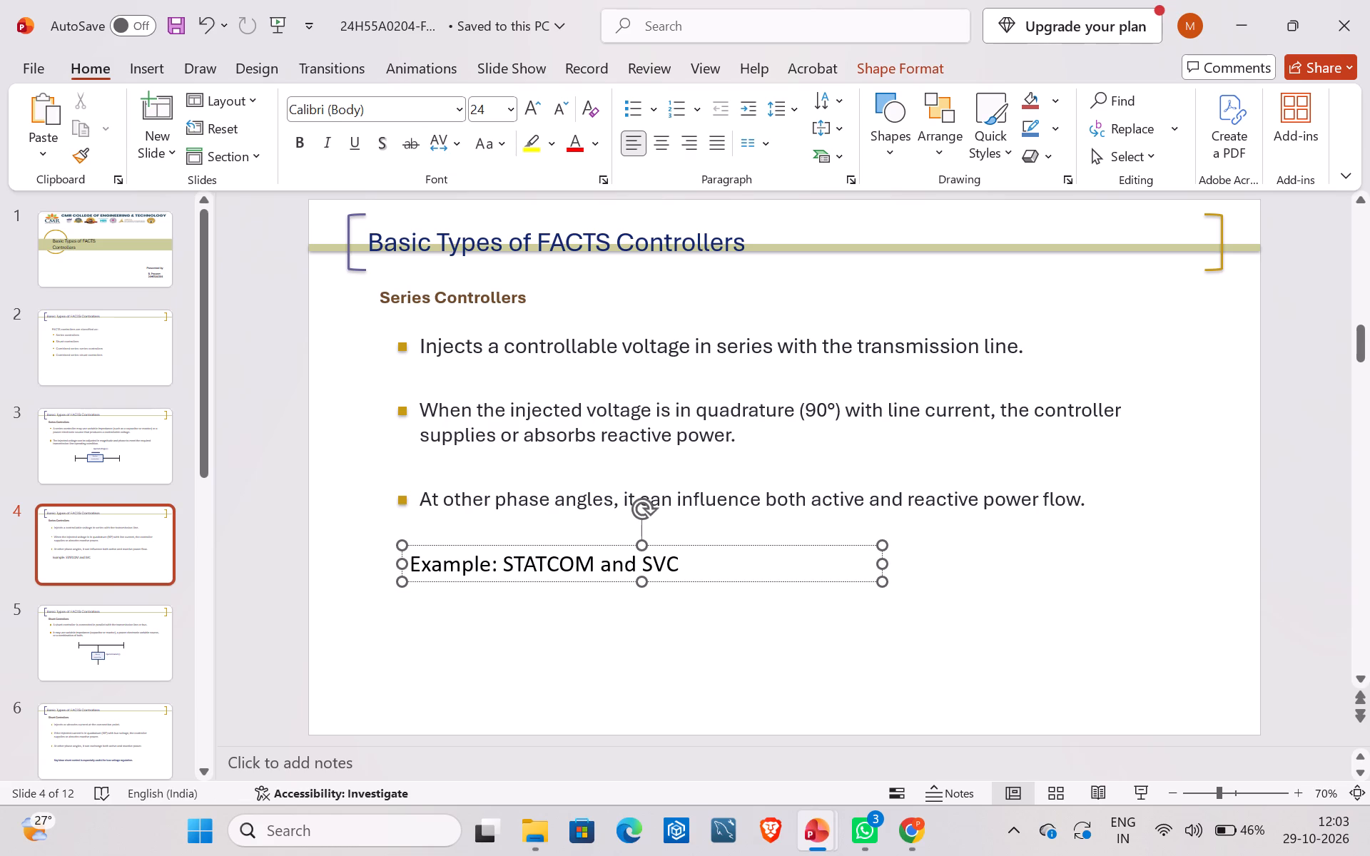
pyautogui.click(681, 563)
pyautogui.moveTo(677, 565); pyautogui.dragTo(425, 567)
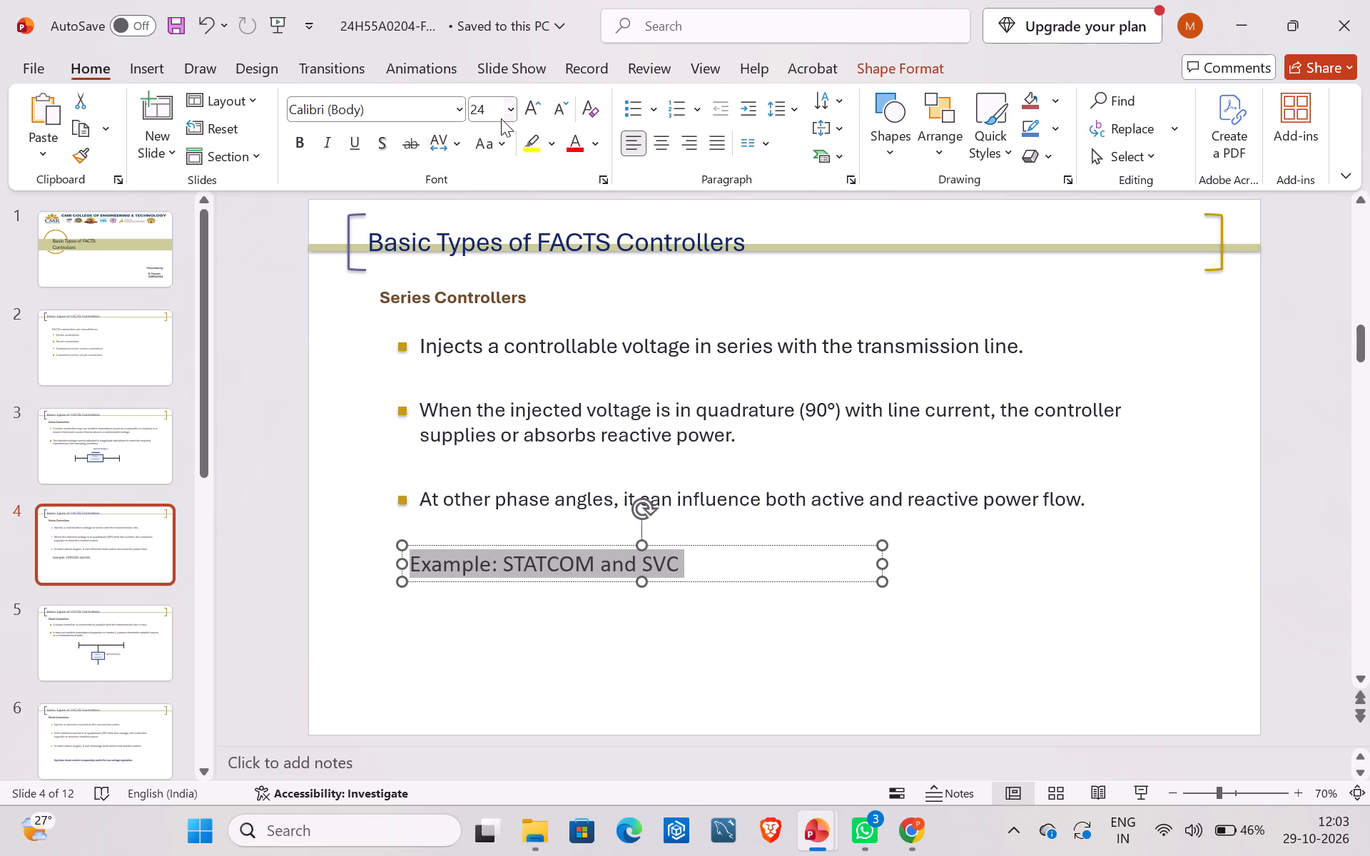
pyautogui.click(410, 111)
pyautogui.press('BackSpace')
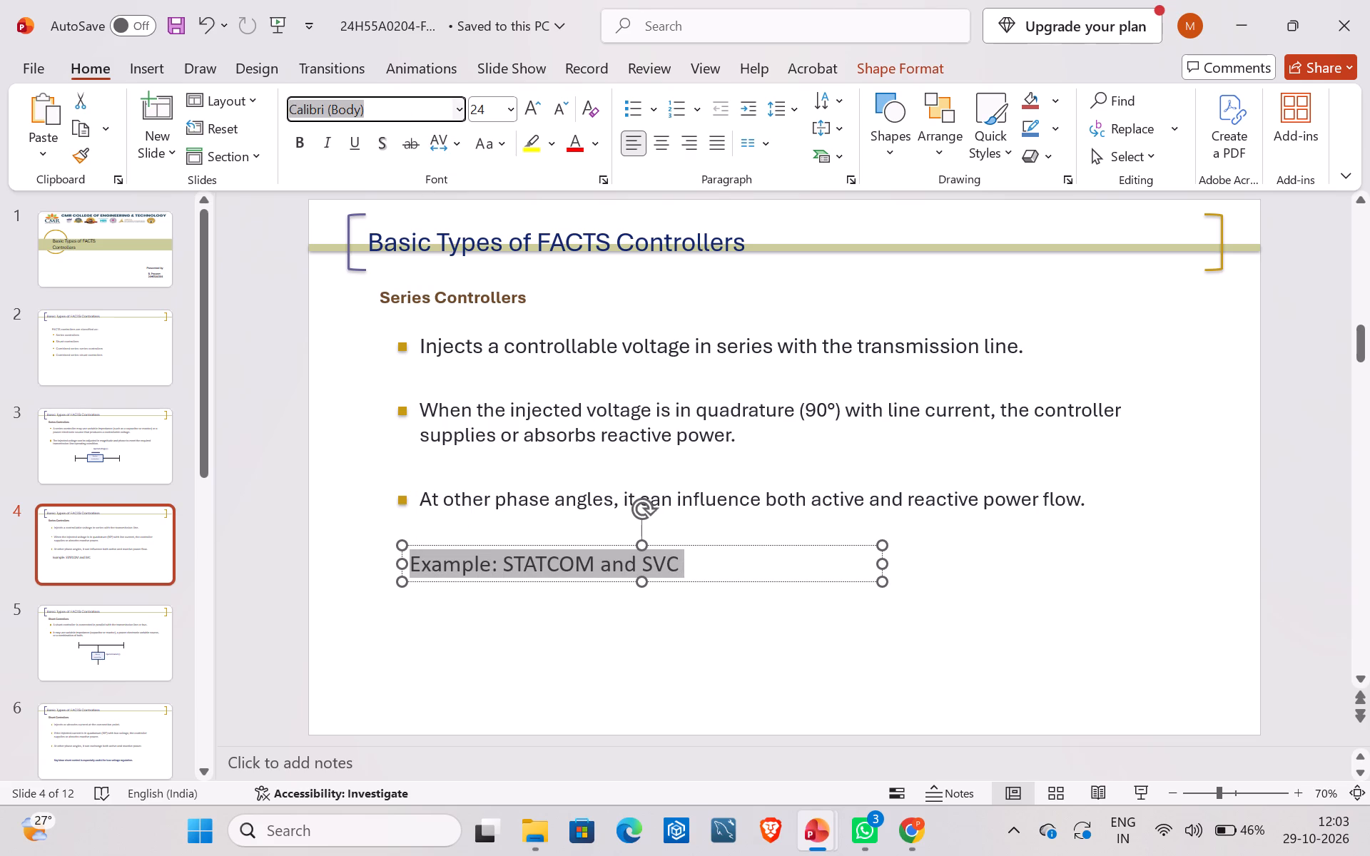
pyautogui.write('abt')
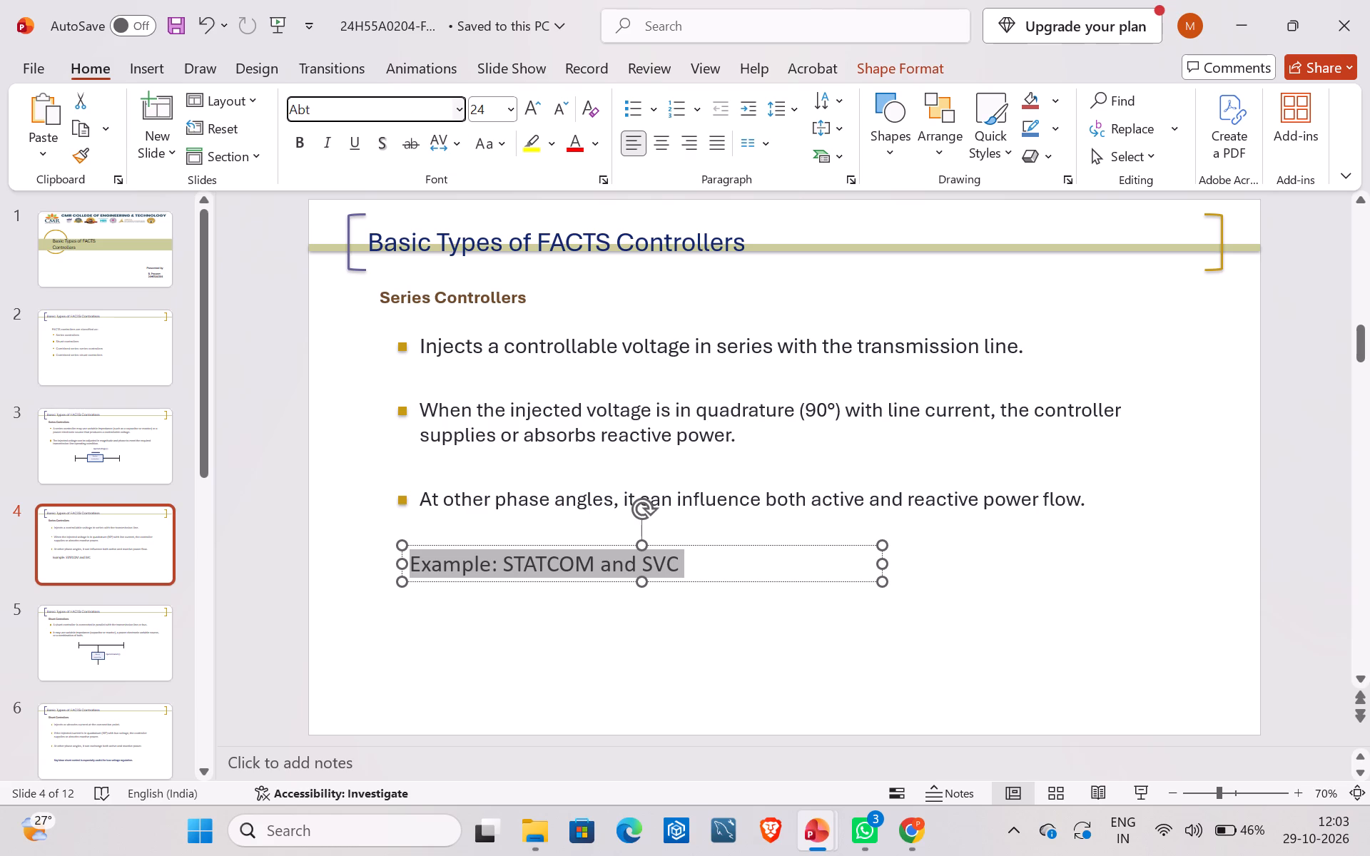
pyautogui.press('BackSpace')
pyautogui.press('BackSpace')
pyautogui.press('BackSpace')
# Set the font of the "Example: STATCOM and SVC" text to Aptos, matching the first point on the slide.
pyautogui.click(564, 349)
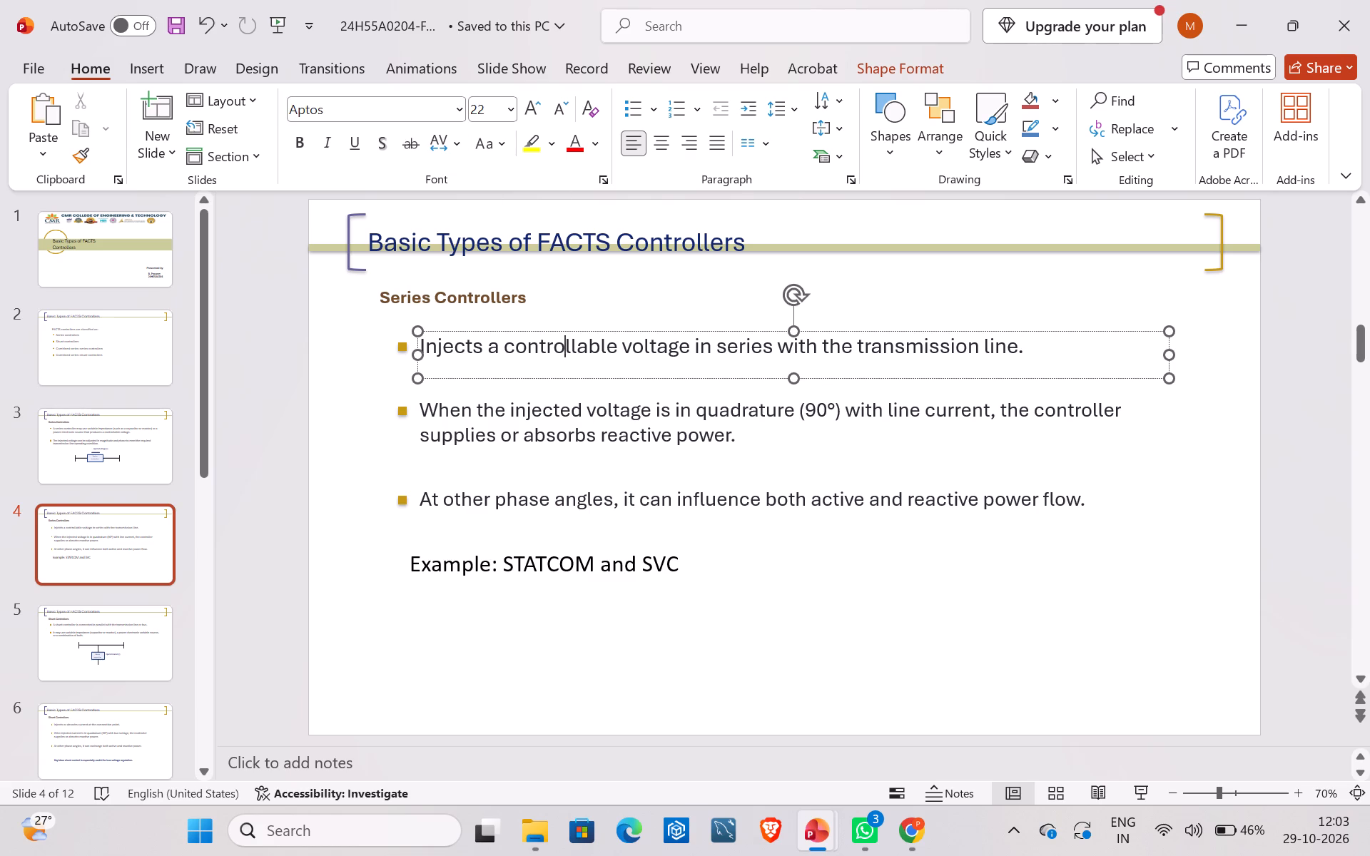
pyautogui.moveTo(685, 566); pyautogui.dragTo(676, 563)
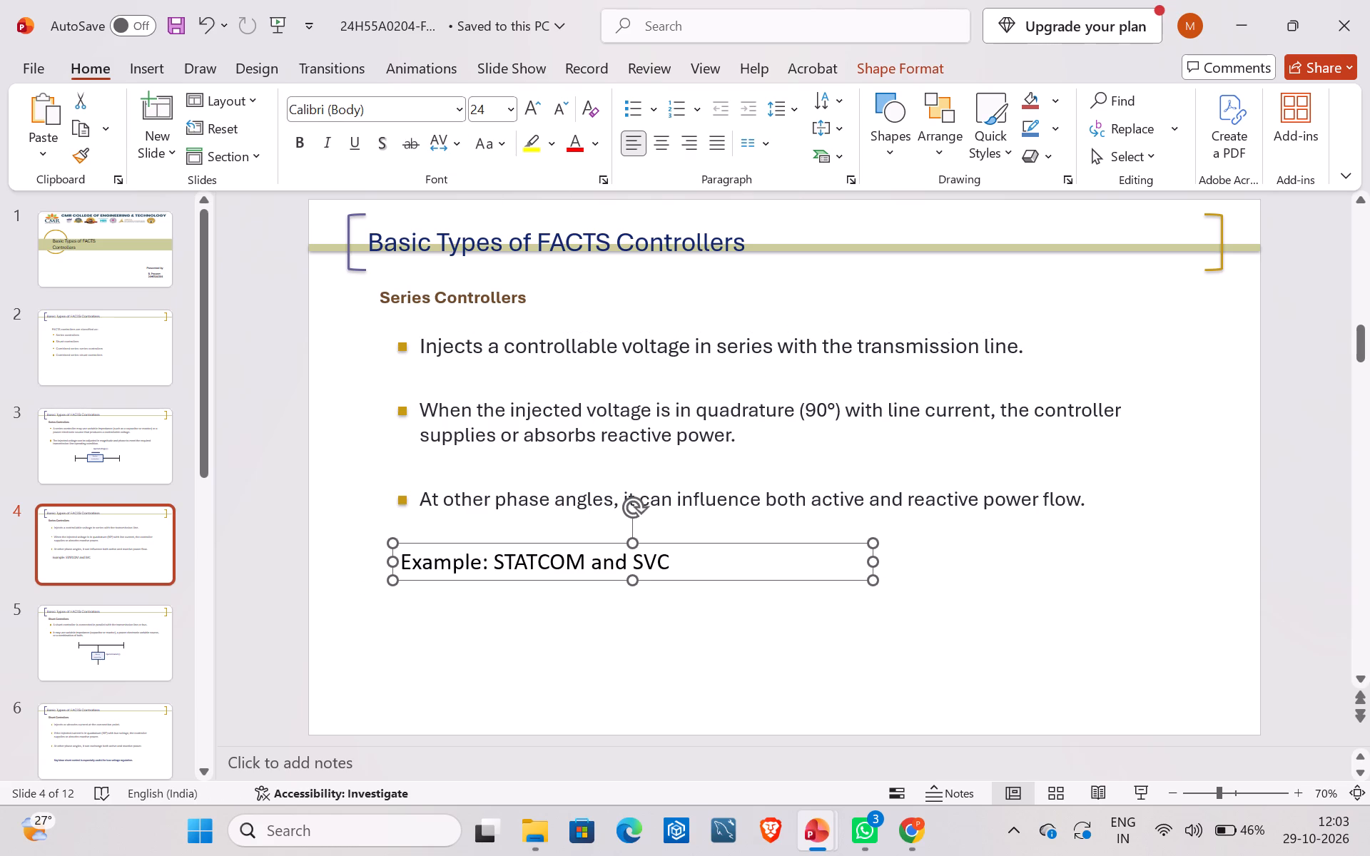
pyautogui.click(666, 563)
pyautogui.moveTo(666, 563); pyautogui.dragTo(393, 562)
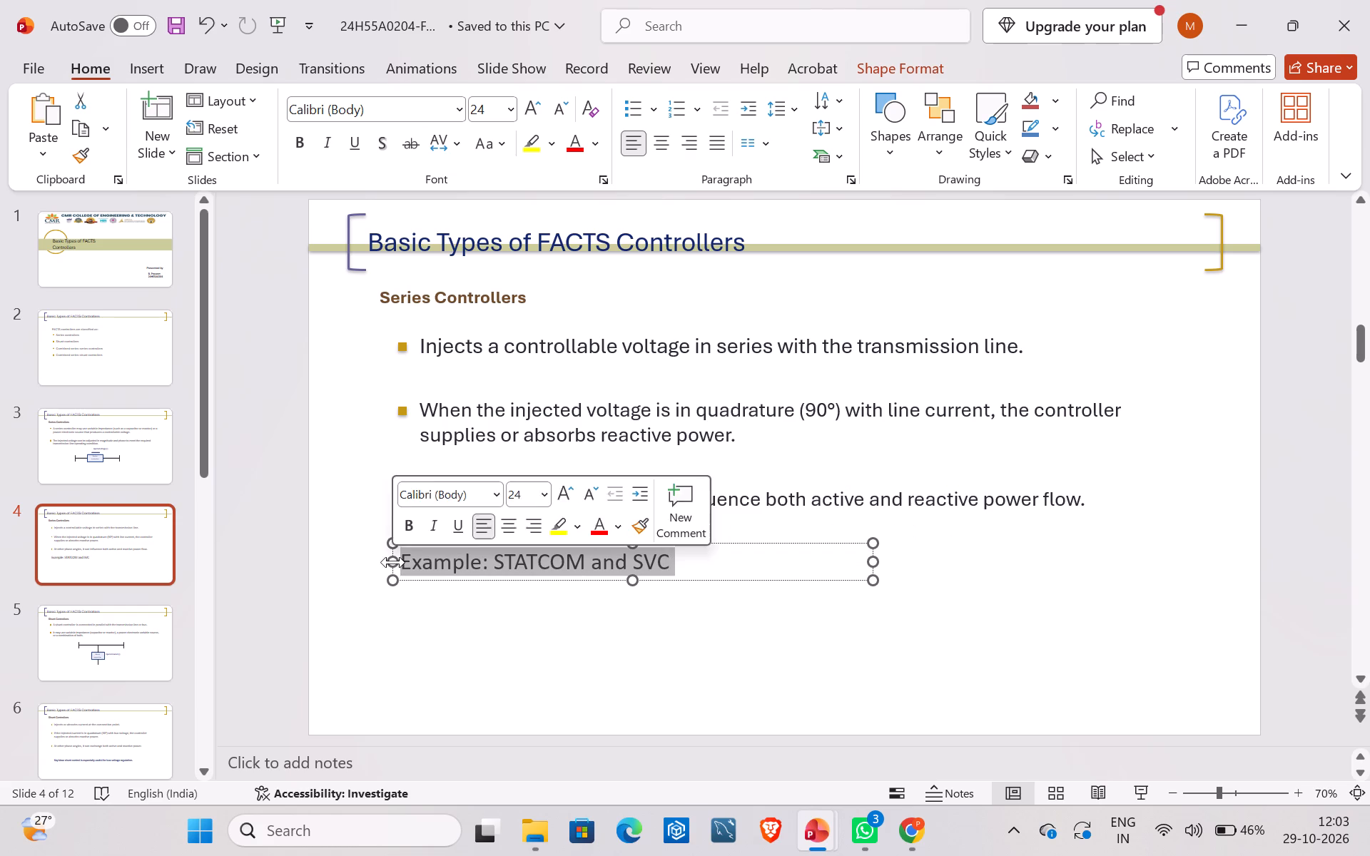
pyautogui.click(432, 111)
pyautogui.press('BackSpace')
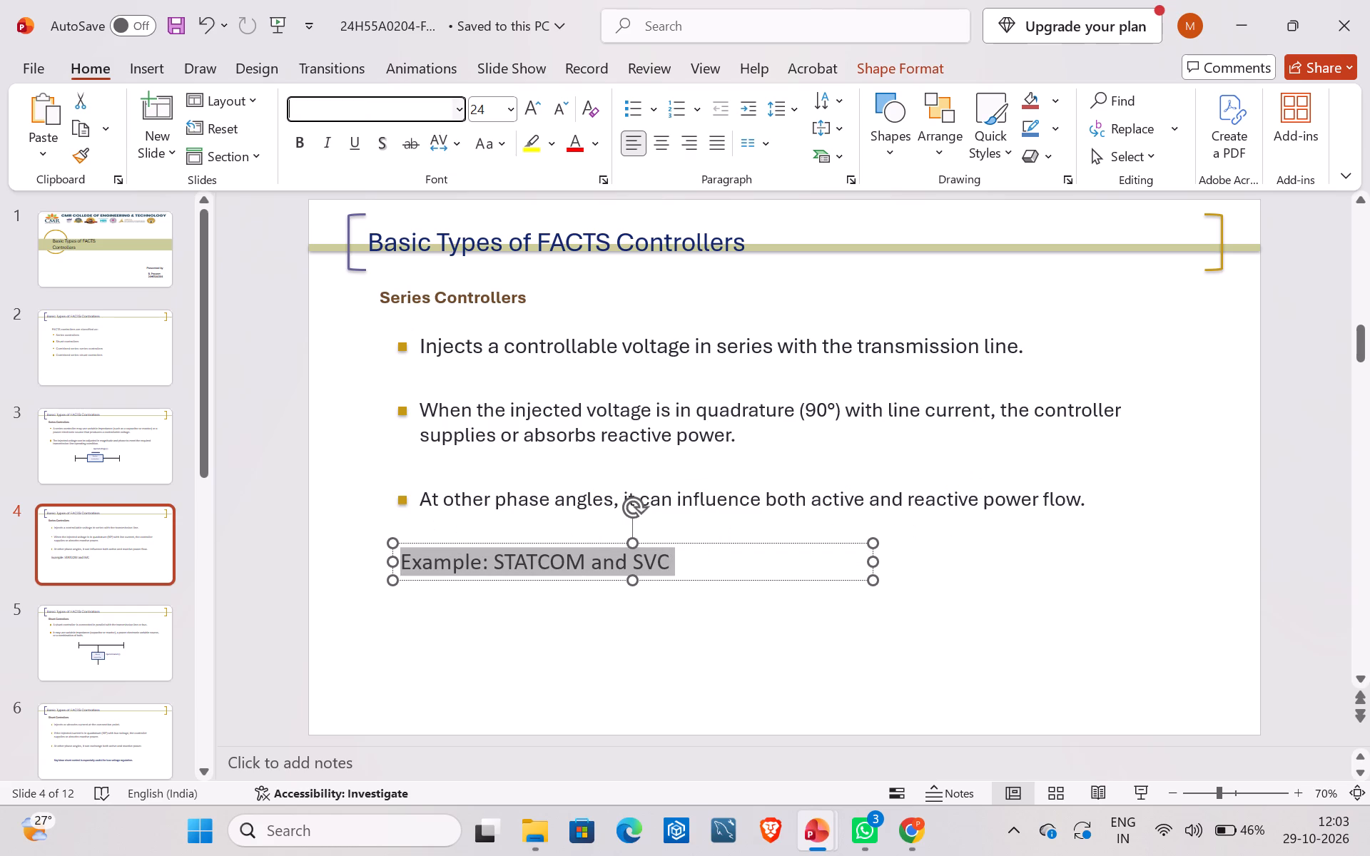
pyautogui.write('apto')
pyautogui.press('Return')
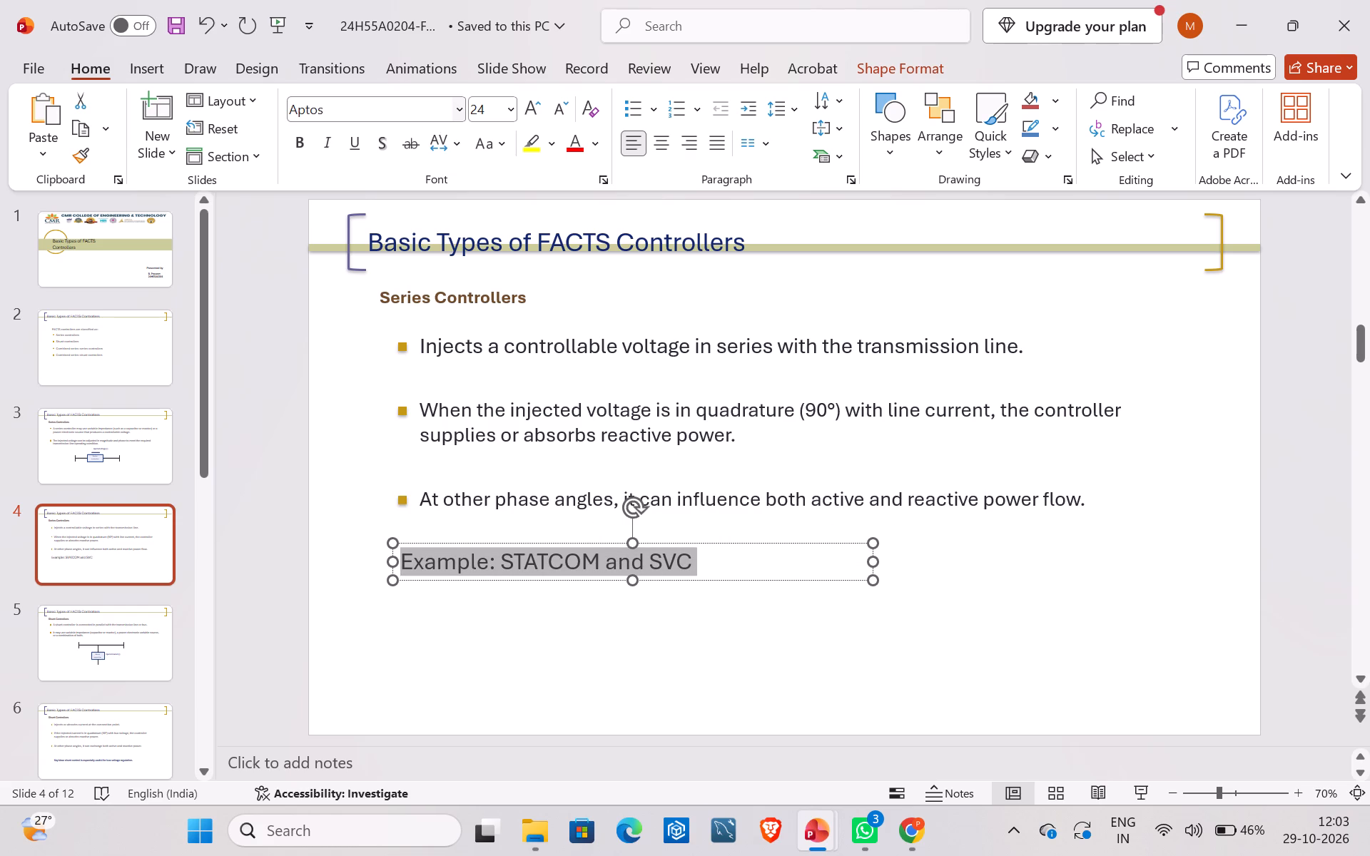
pyautogui.click(588, 649)
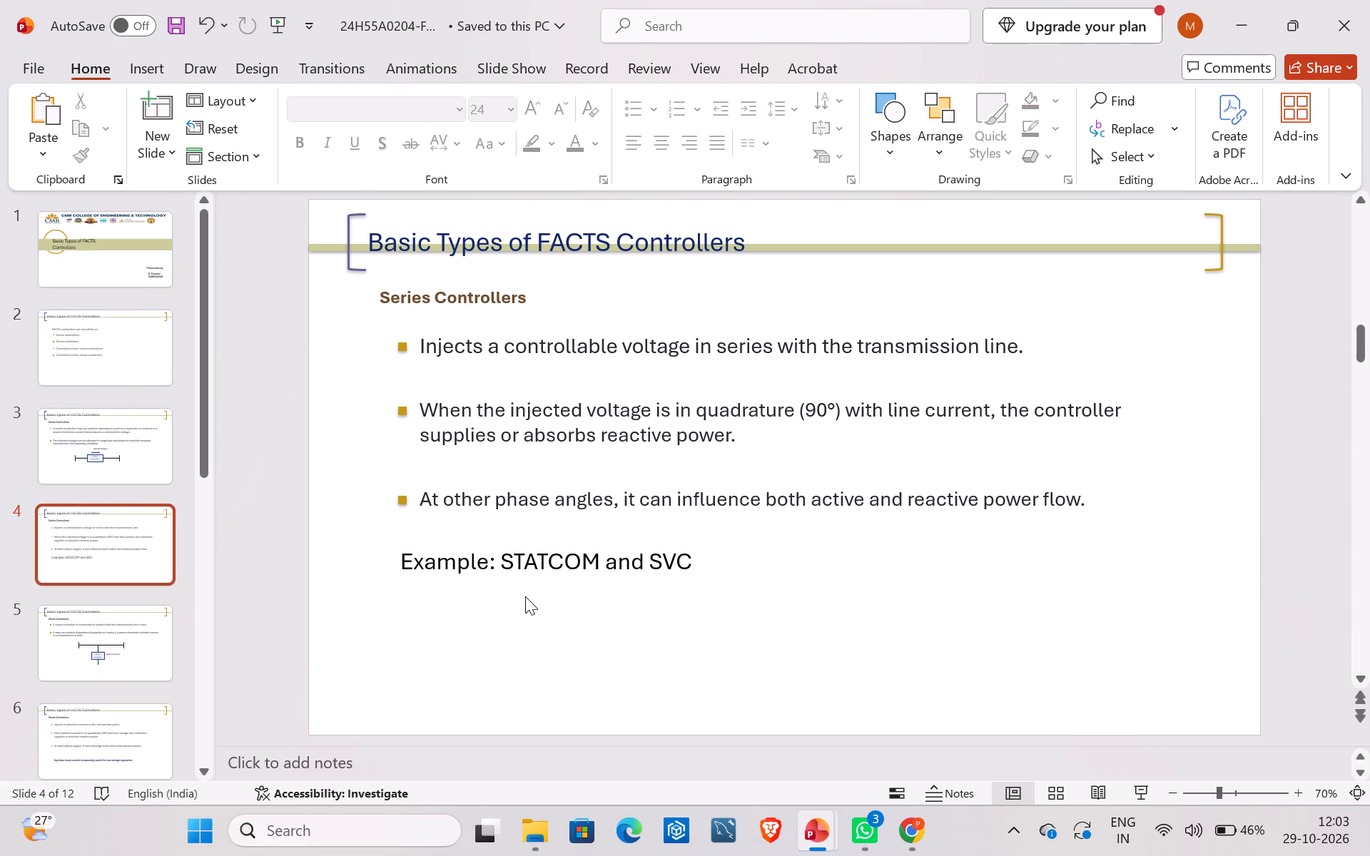
# Reposition the example text box slightly lower and further right, roughly in line with the text of the points above.
pyautogui.moveTo(524, 566); pyautogui.dragTo(380, 567)
pyautogui.click(380, 567)
pyautogui.click(400, 567)
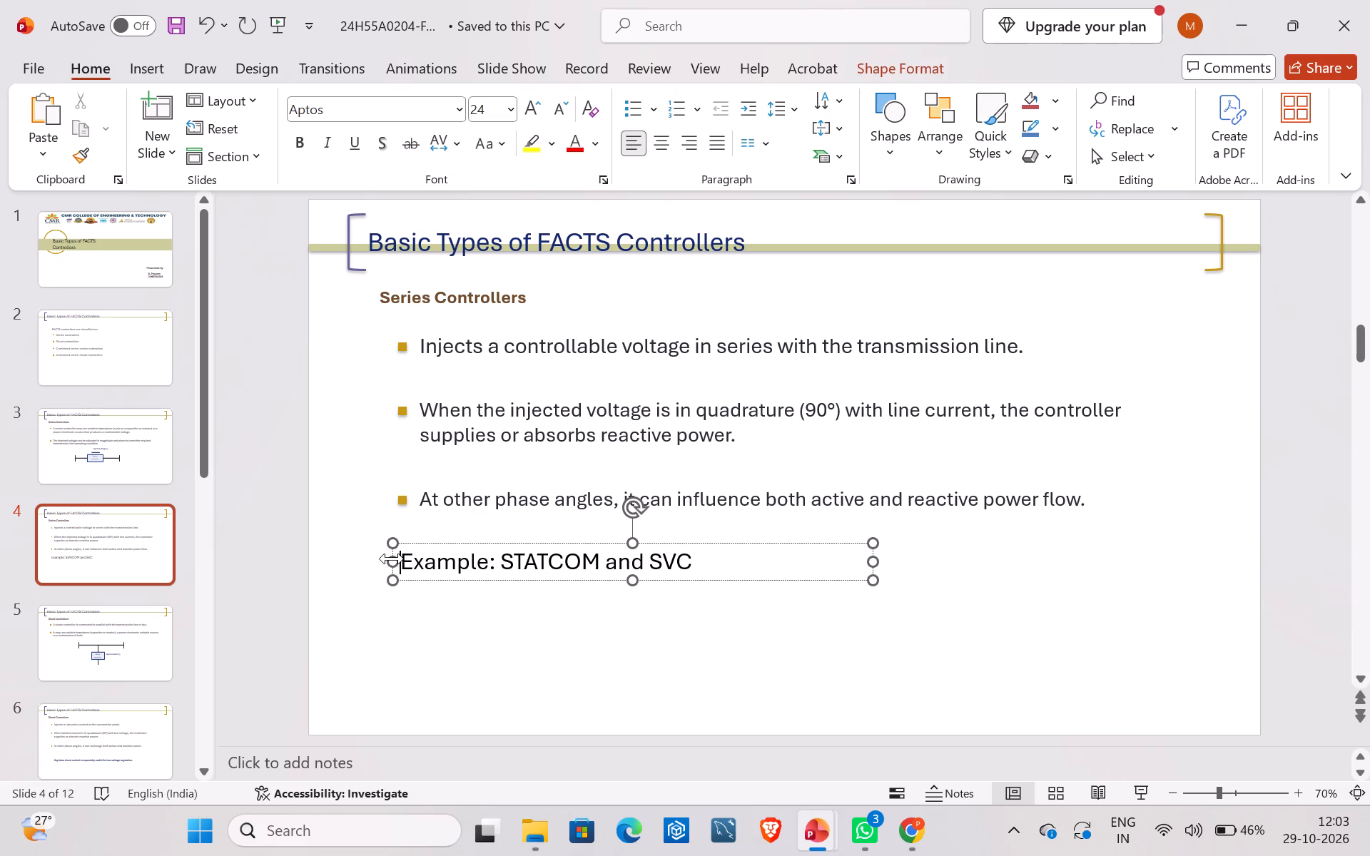
pyautogui.moveTo(791, 544); pyautogui.dragTo(806, 552)
pyautogui.click(743, 673)
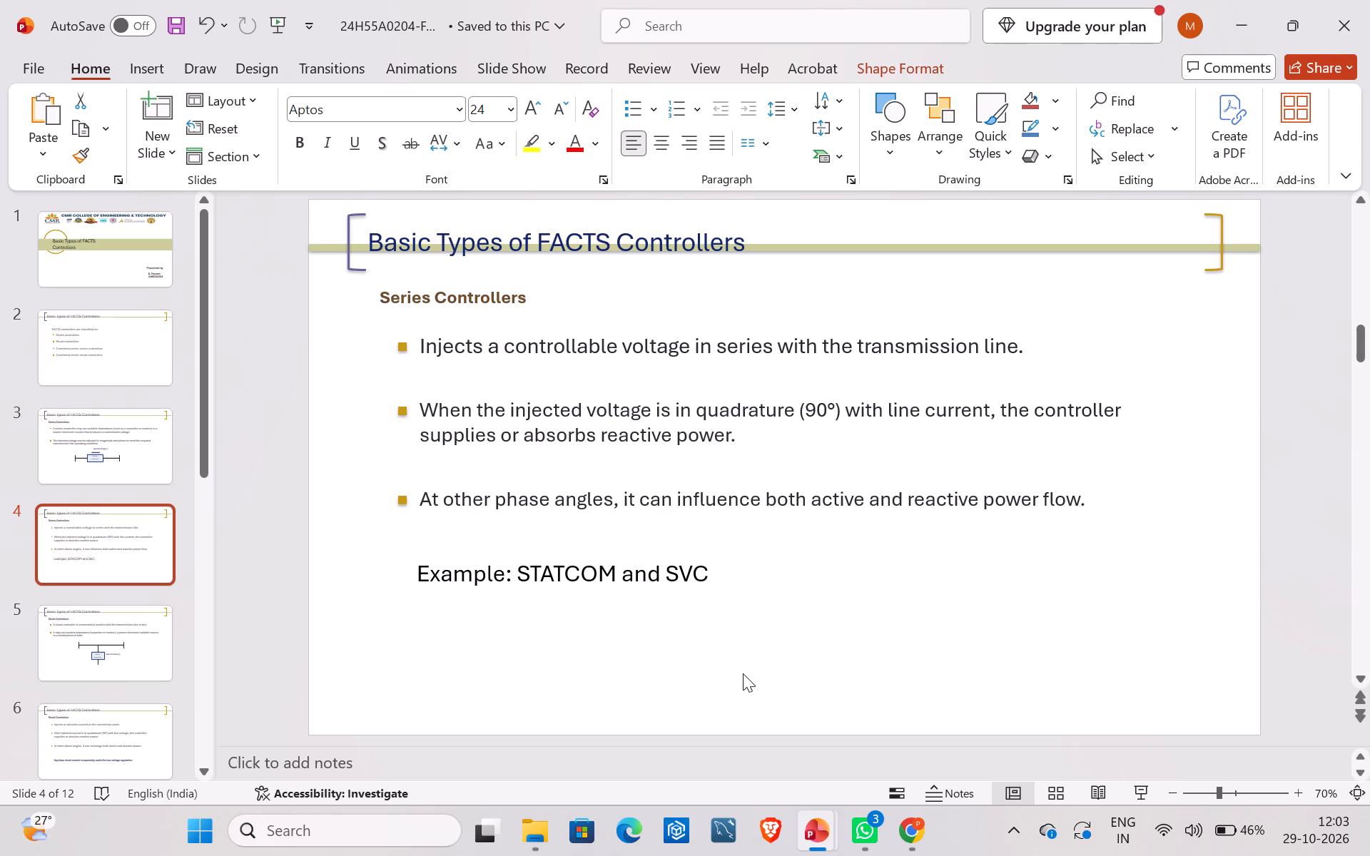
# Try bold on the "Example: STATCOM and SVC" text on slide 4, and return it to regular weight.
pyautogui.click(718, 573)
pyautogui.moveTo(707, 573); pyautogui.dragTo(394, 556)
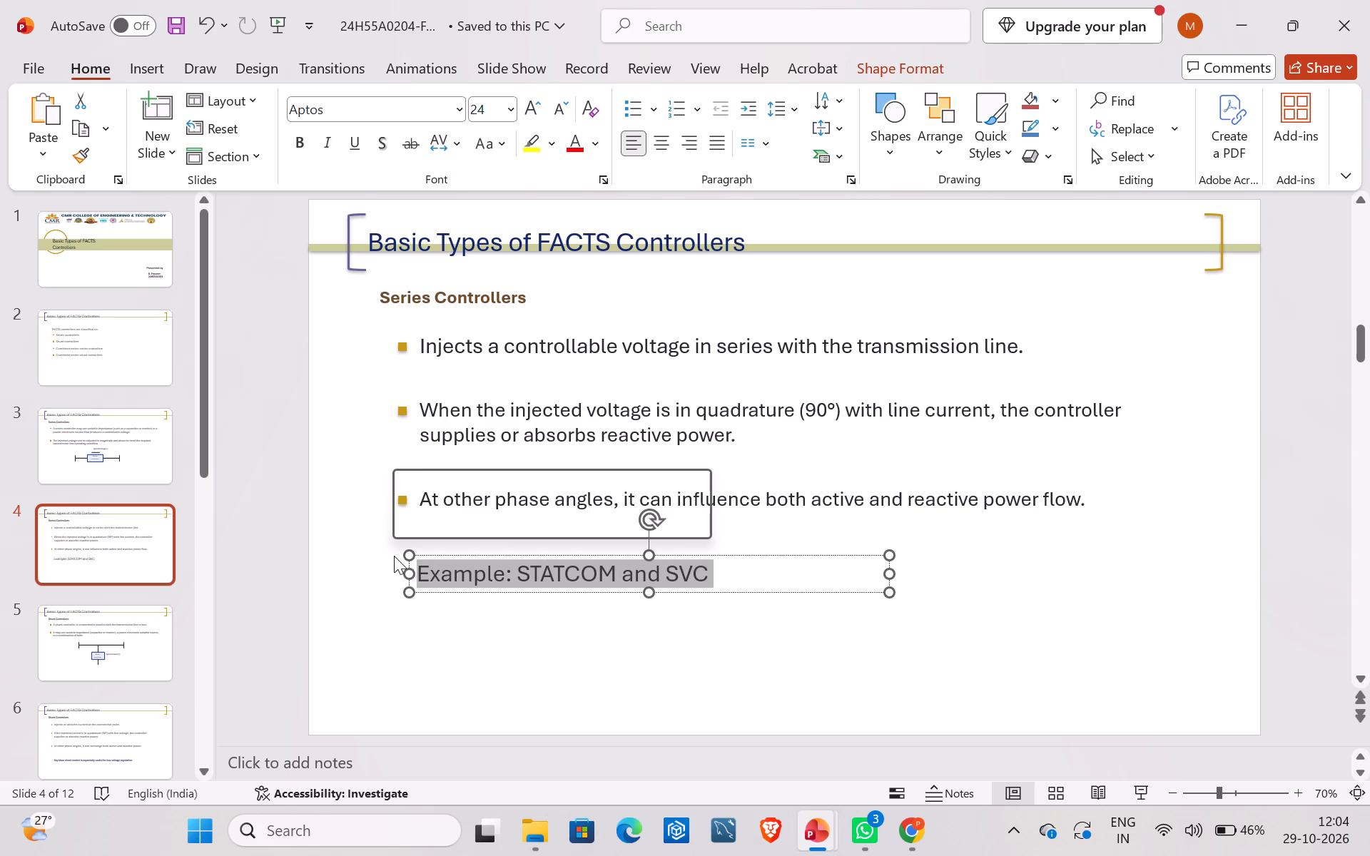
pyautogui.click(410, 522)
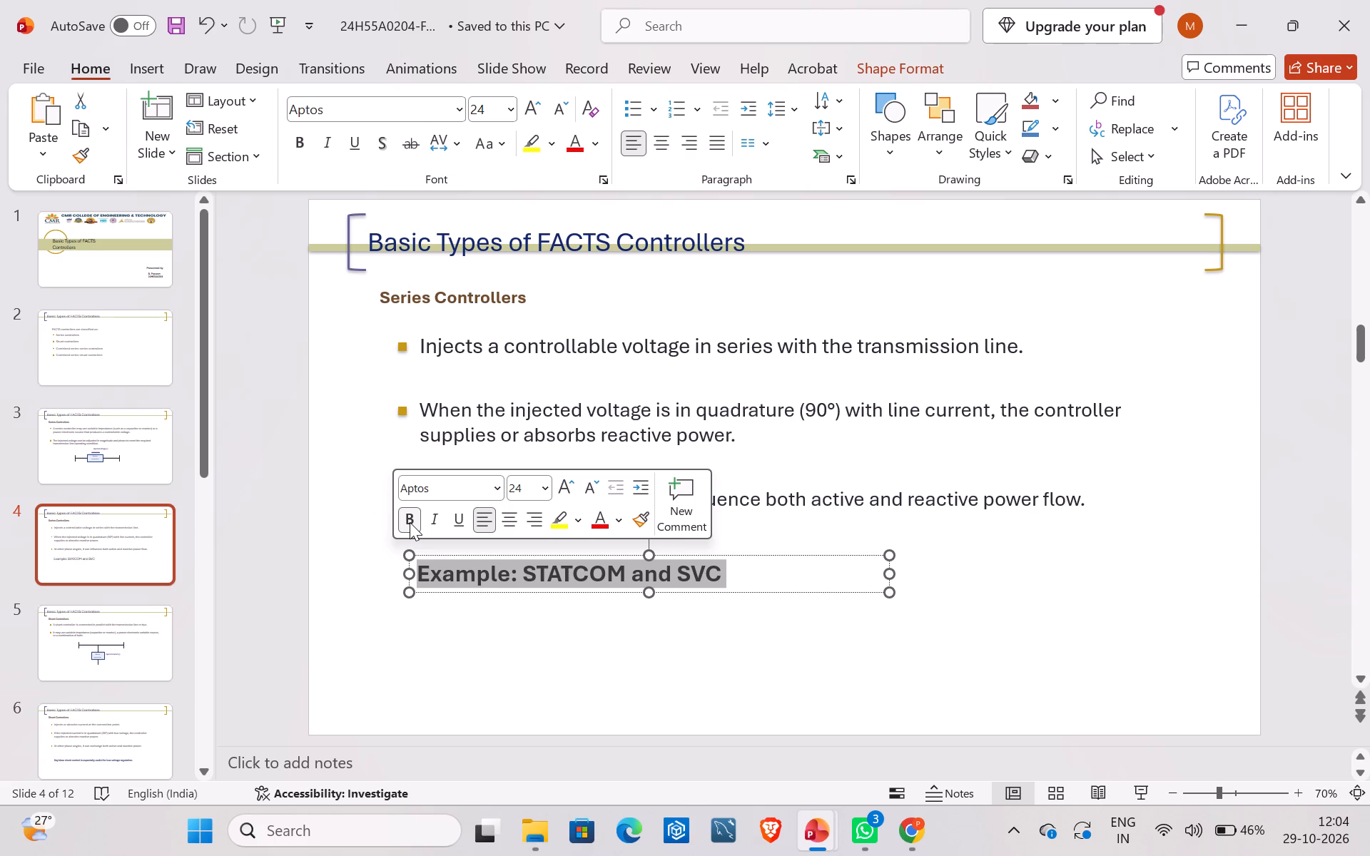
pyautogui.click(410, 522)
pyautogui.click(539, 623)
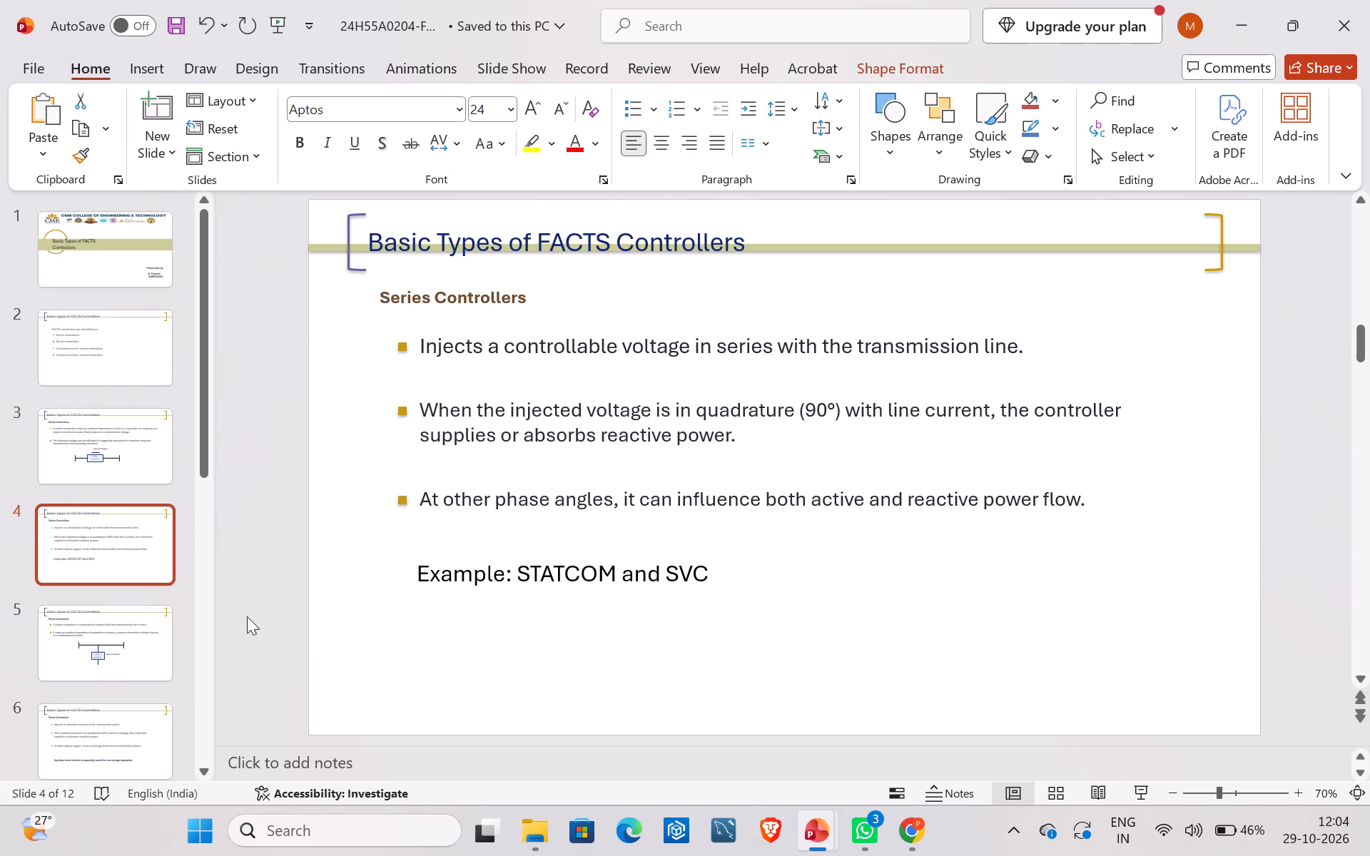
# Examine the key-idea note on slide 6 and compare it with the series controller content on slides 3 and 4.
pyautogui.scroll(-2, 121, 598)
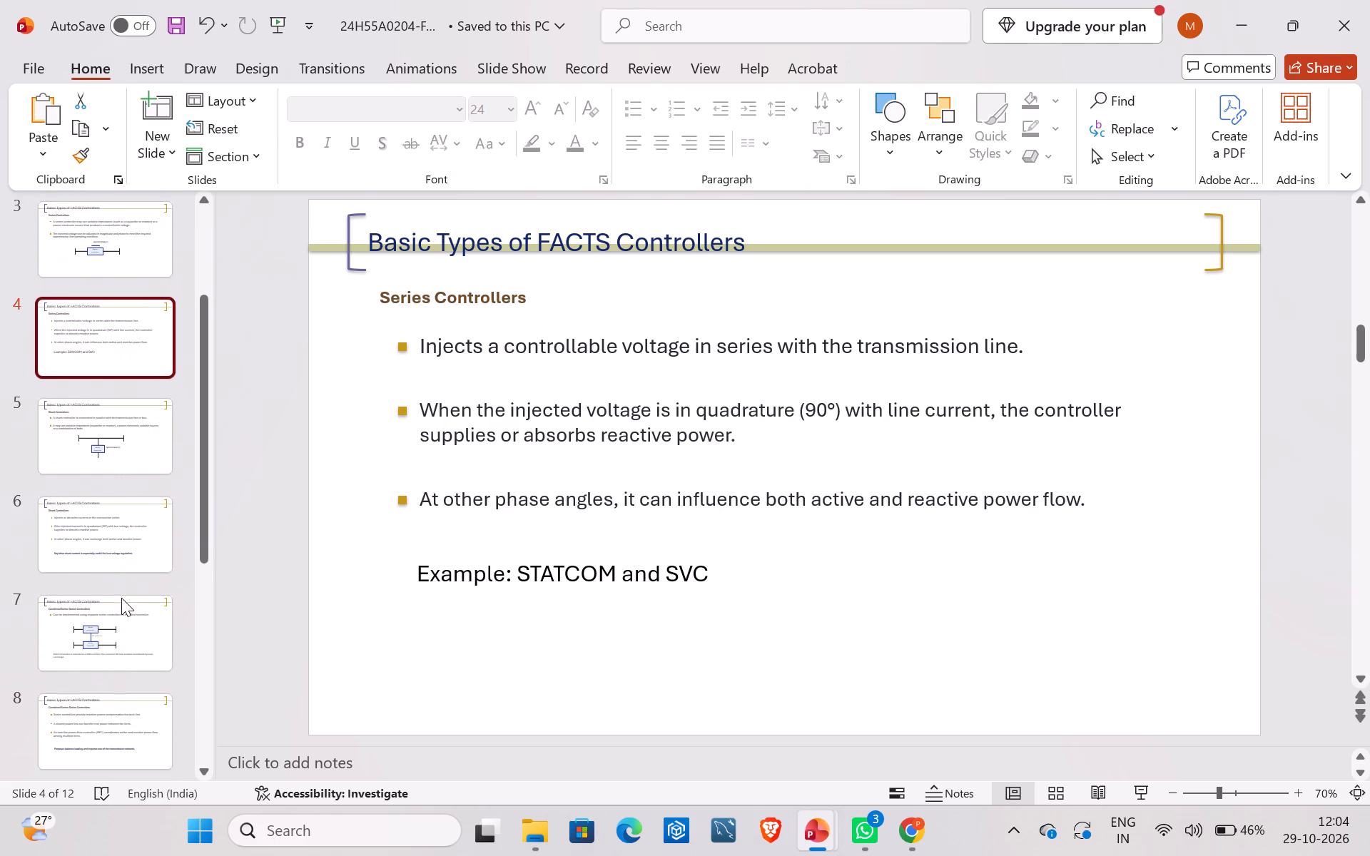
pyautogui.click(111, 526)
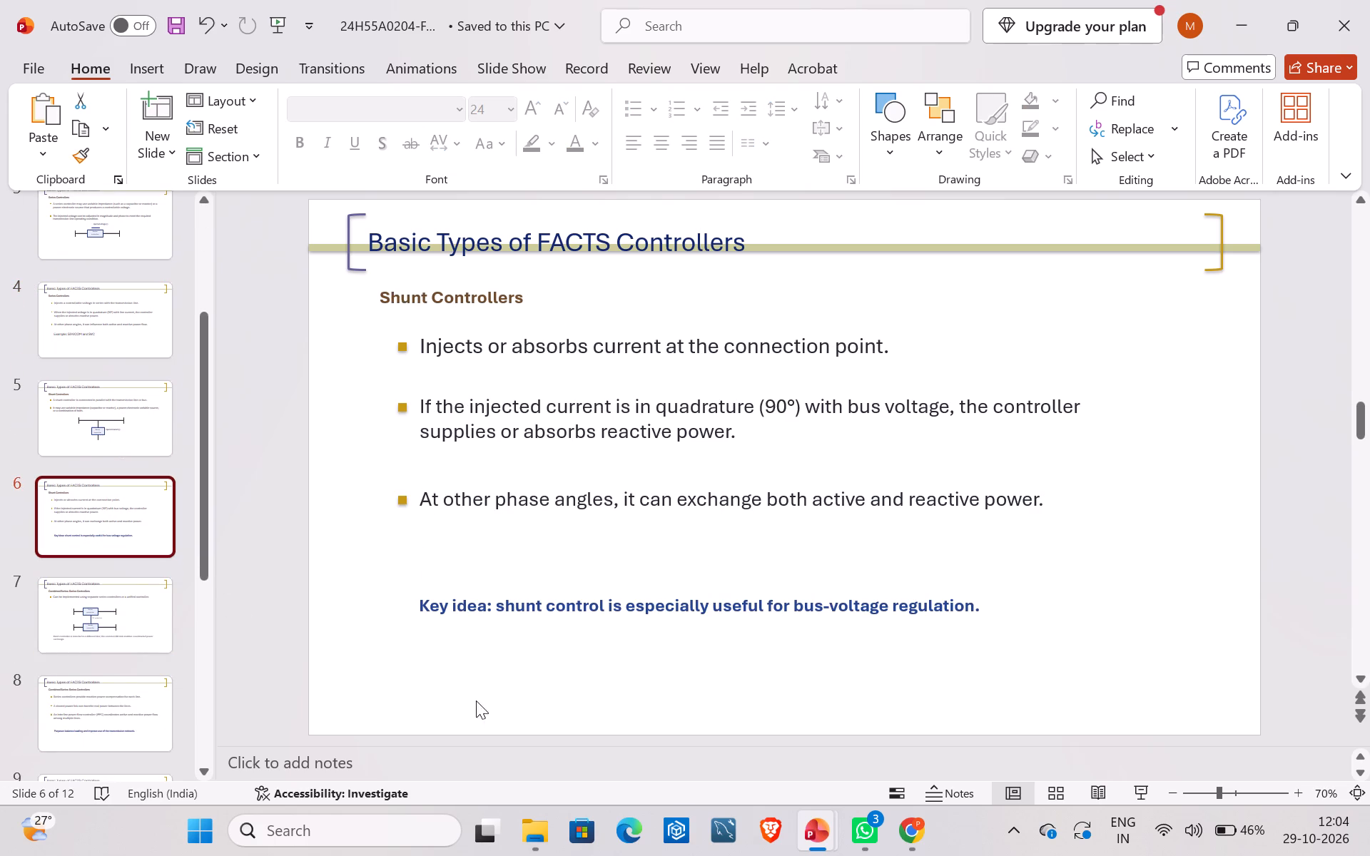
pyautogui.click(442, 606)
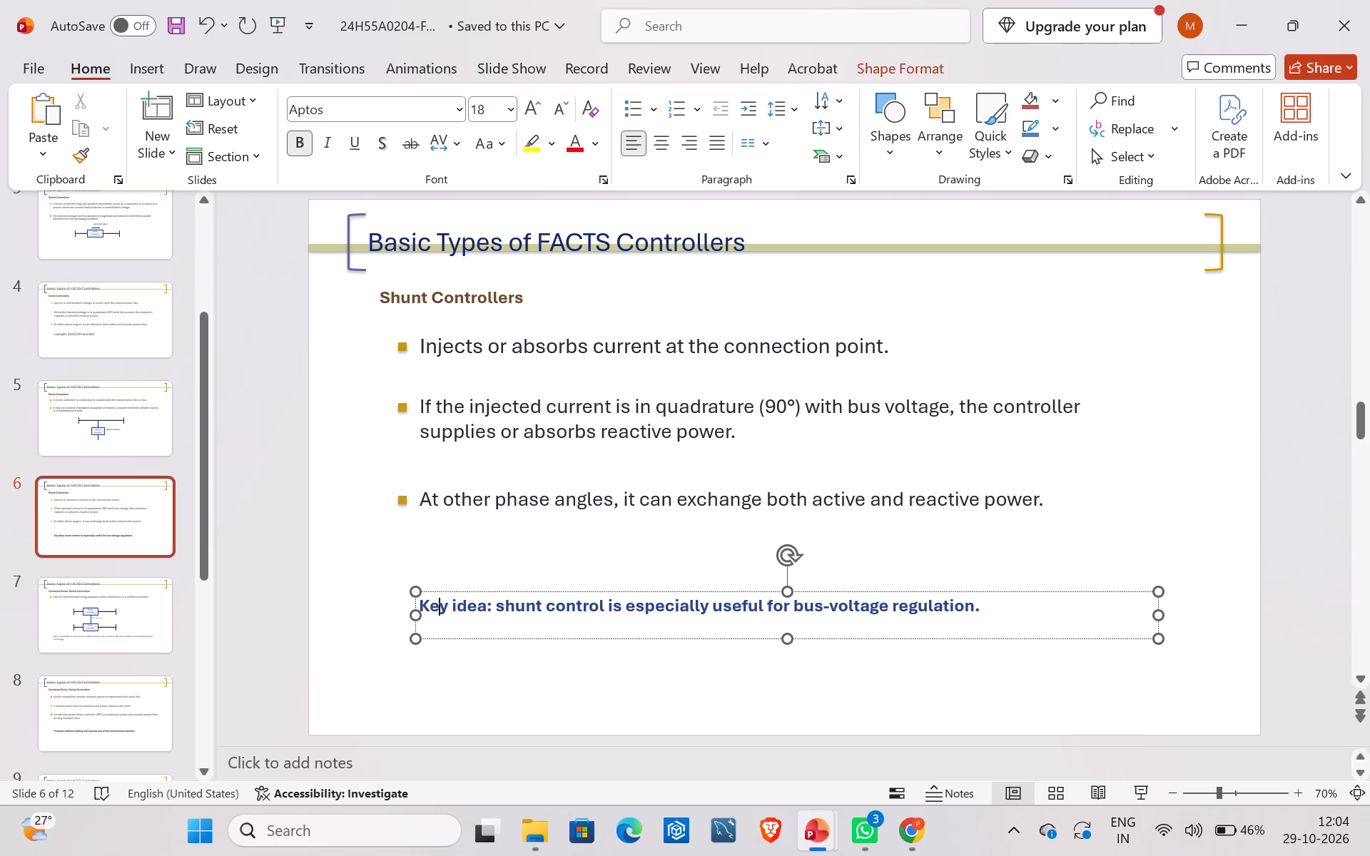
pyautogui.click(499, 591)
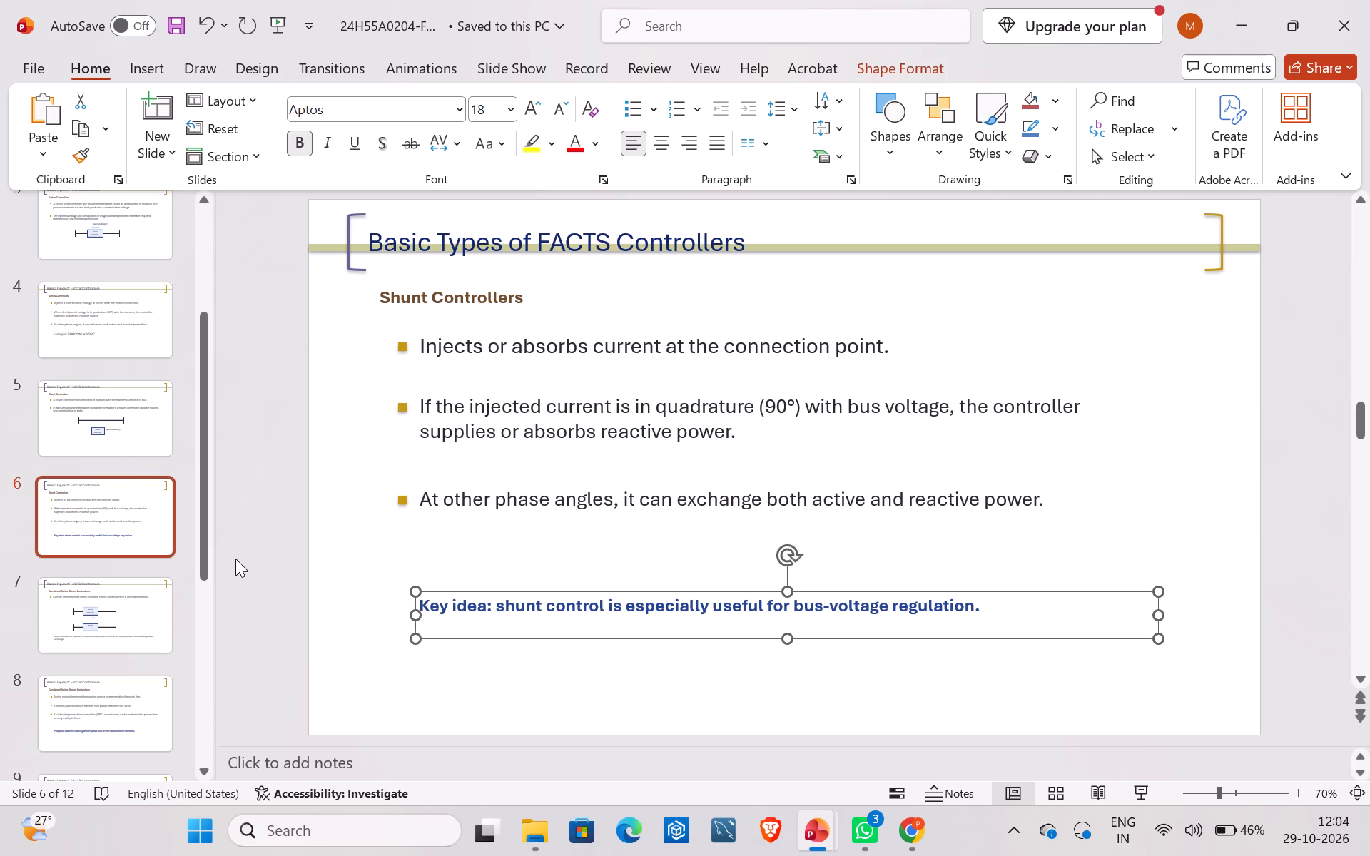
pyautogui.scroll(1, 93, 341)
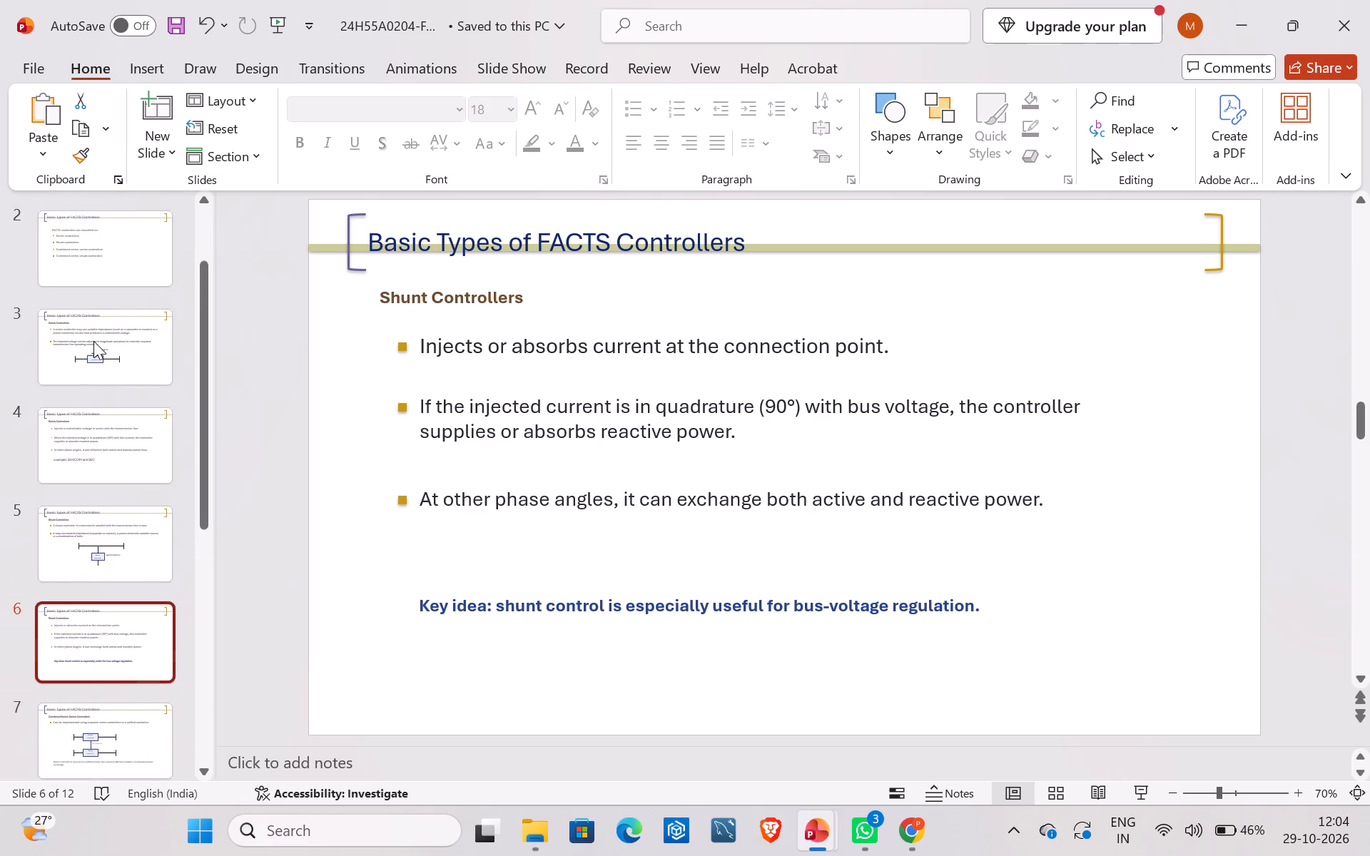
pyautogui.click(93, 341)
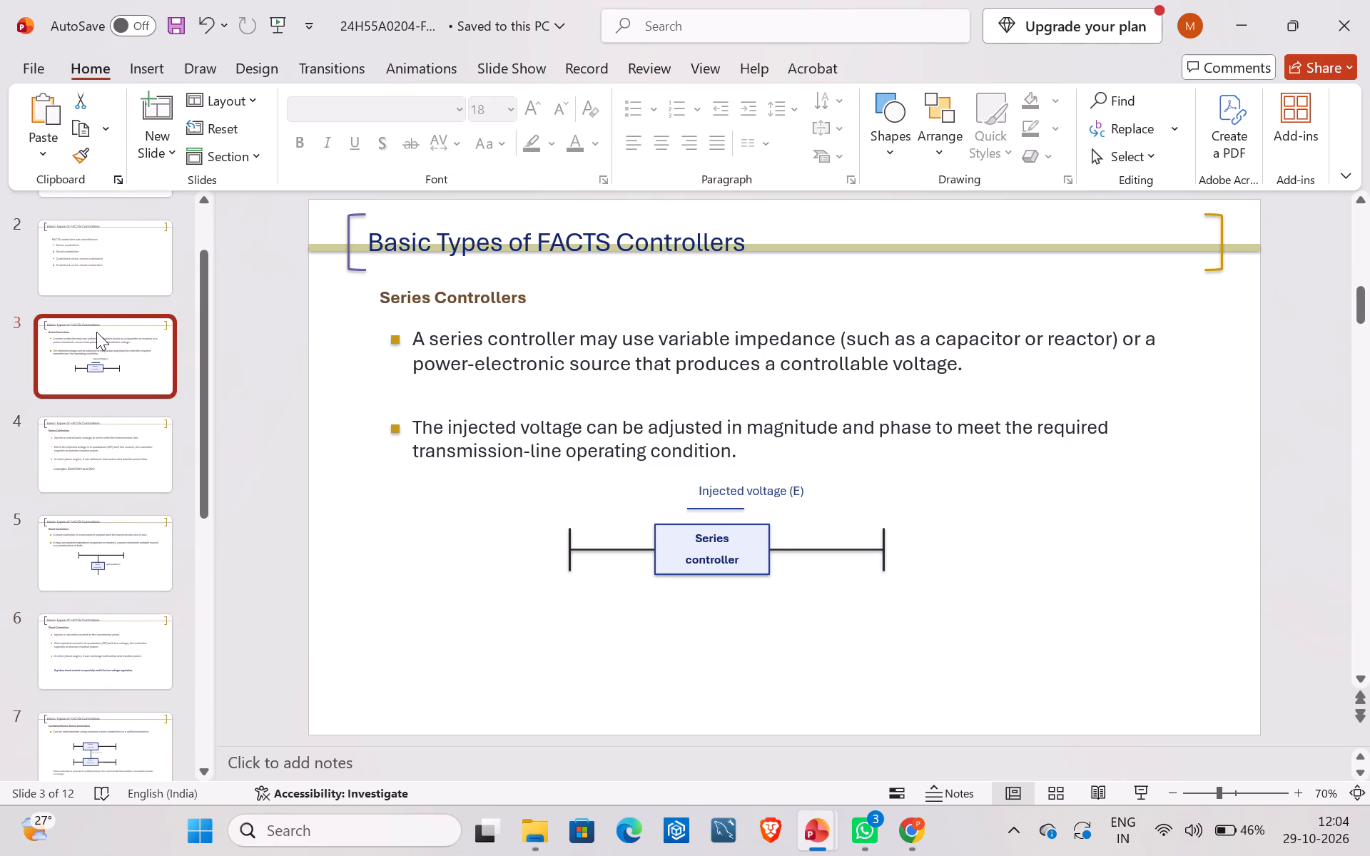
pyautogui.scroll(1, 99, 331)
pyautogui.click(119, 424)
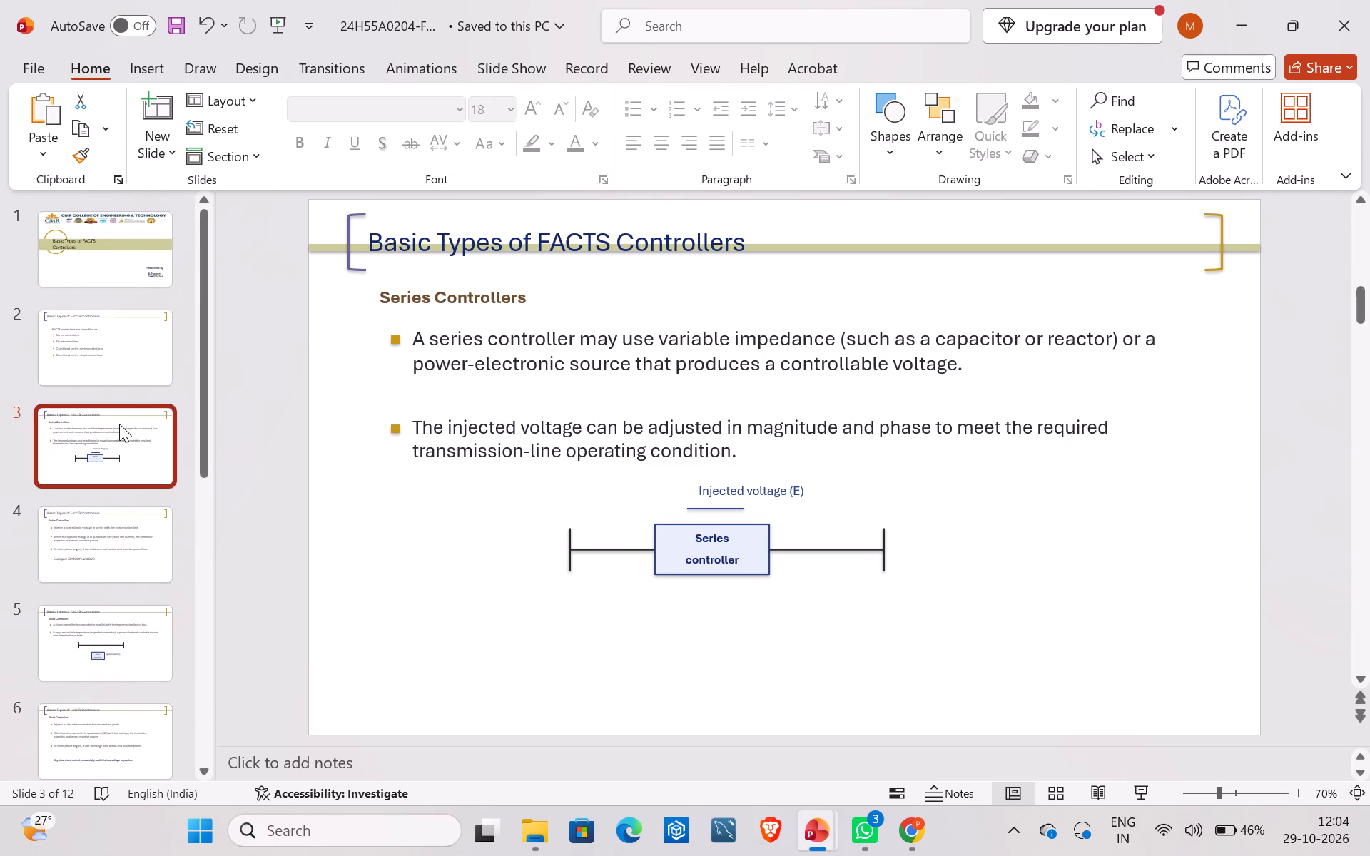
pyautogui.click(129, 448)
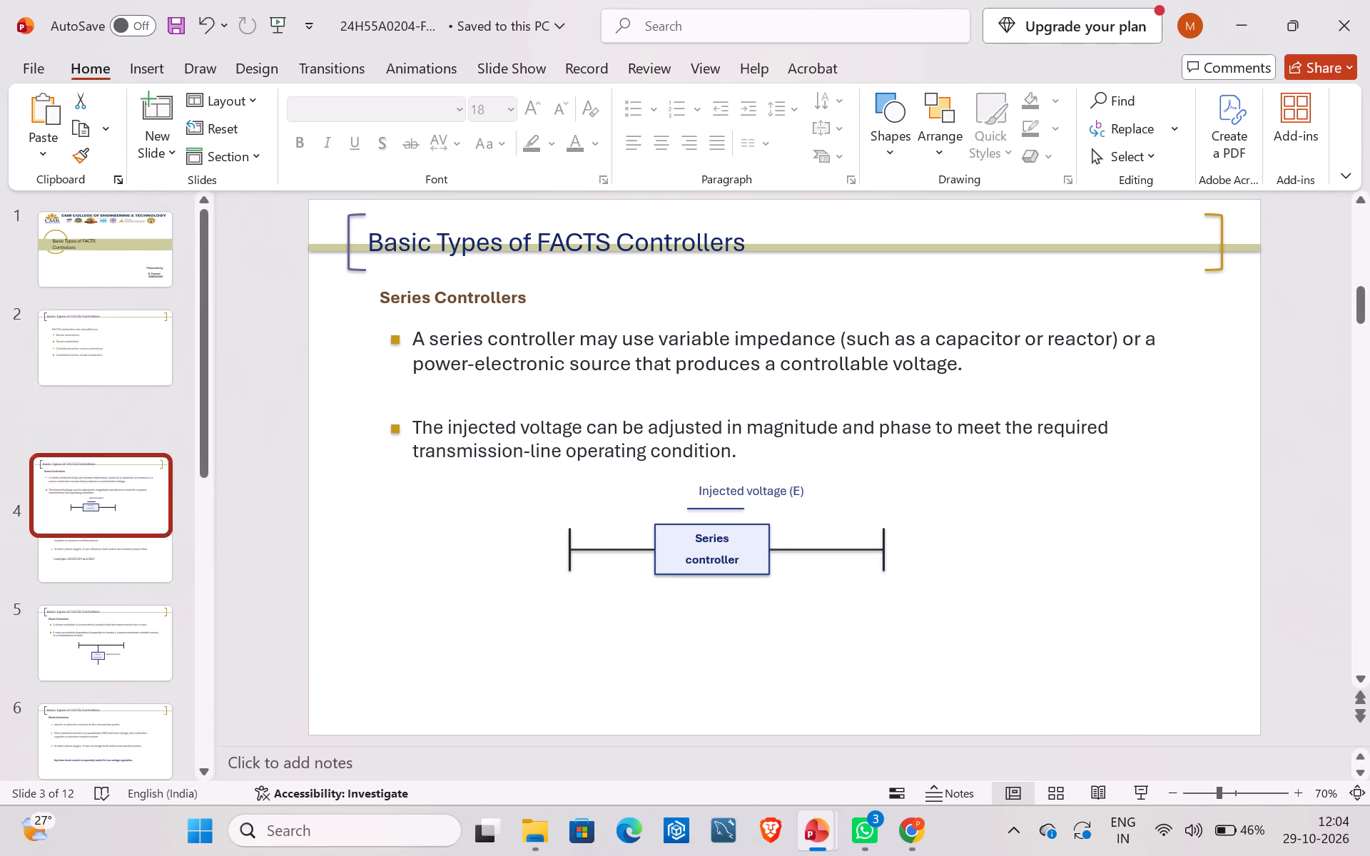
pyautogui.click(117, 545)
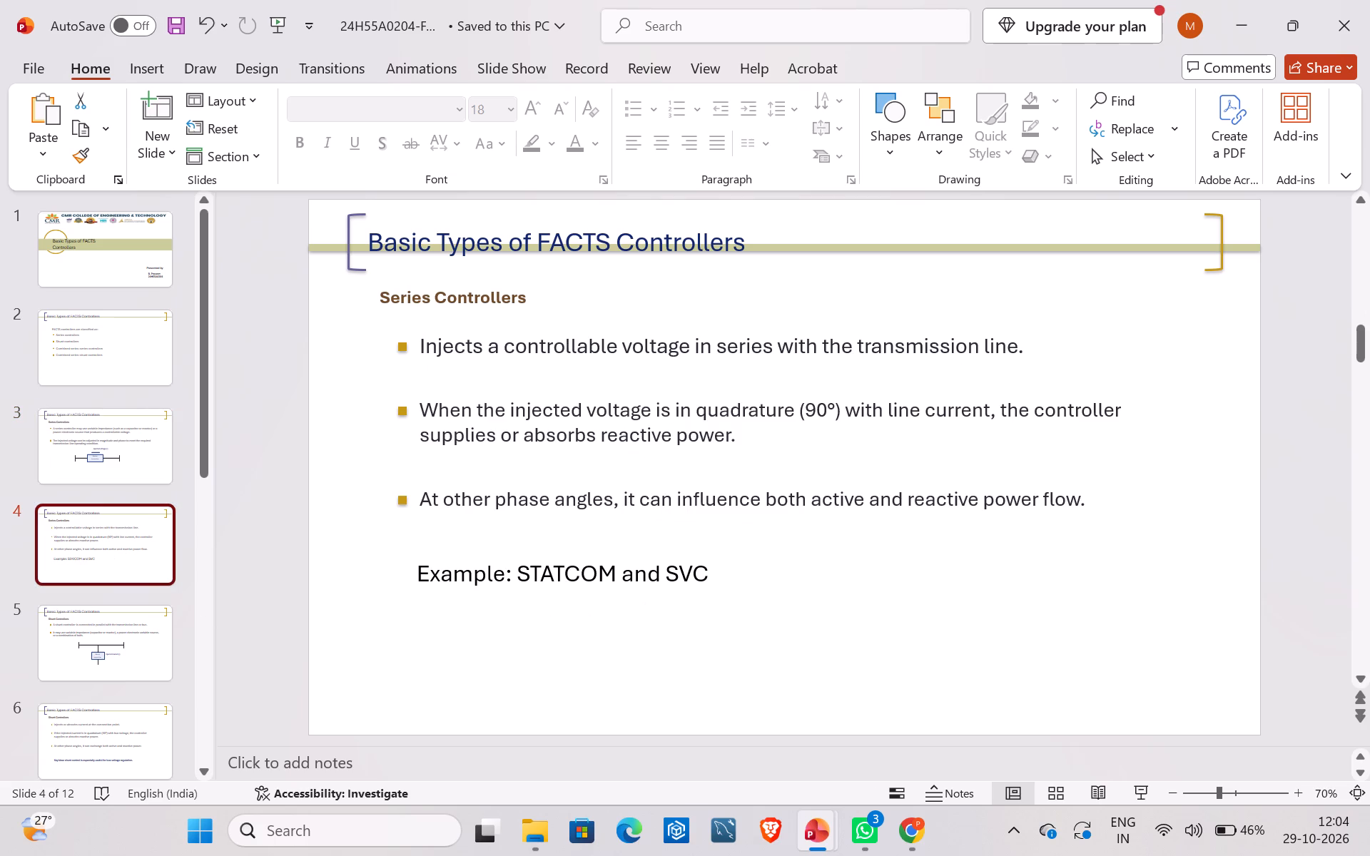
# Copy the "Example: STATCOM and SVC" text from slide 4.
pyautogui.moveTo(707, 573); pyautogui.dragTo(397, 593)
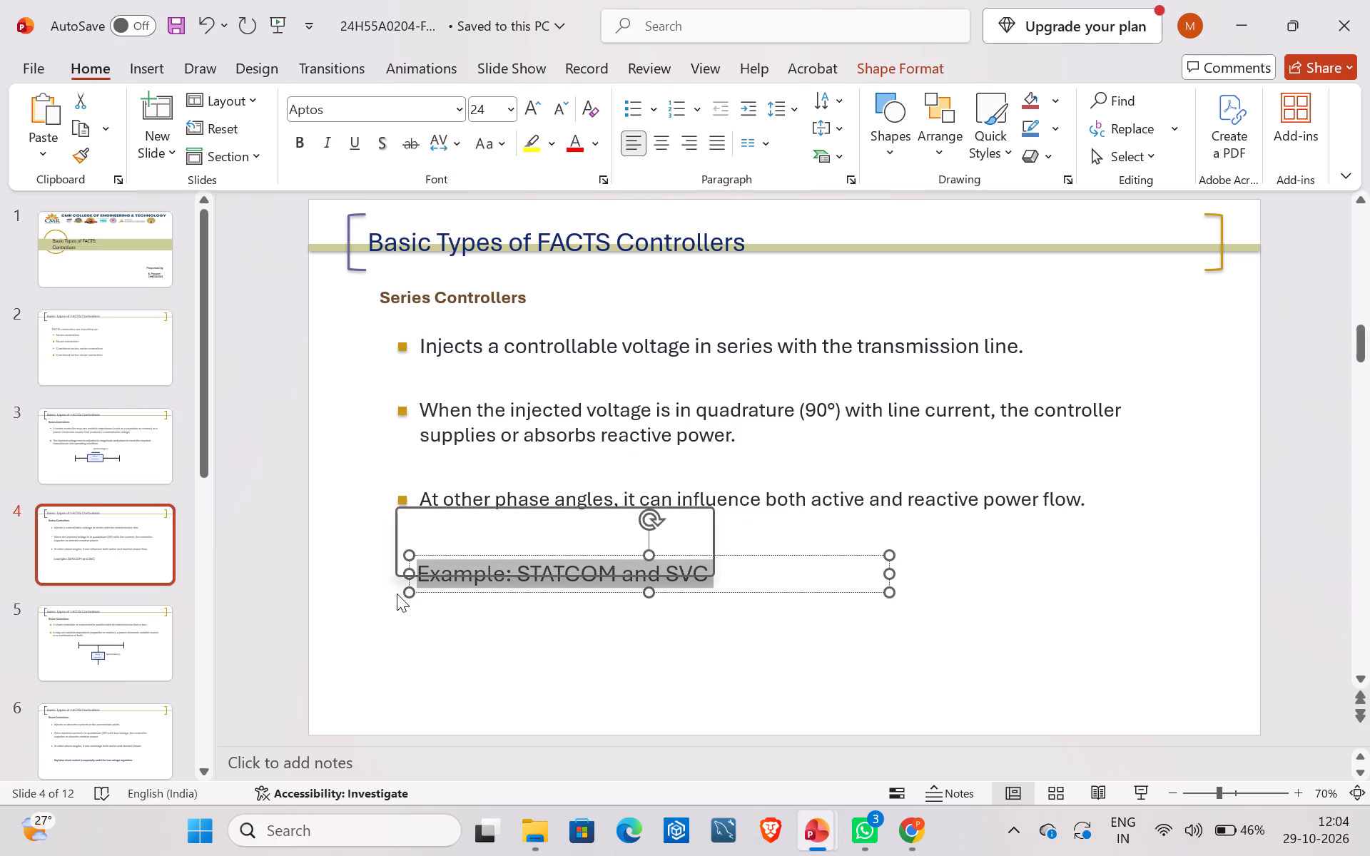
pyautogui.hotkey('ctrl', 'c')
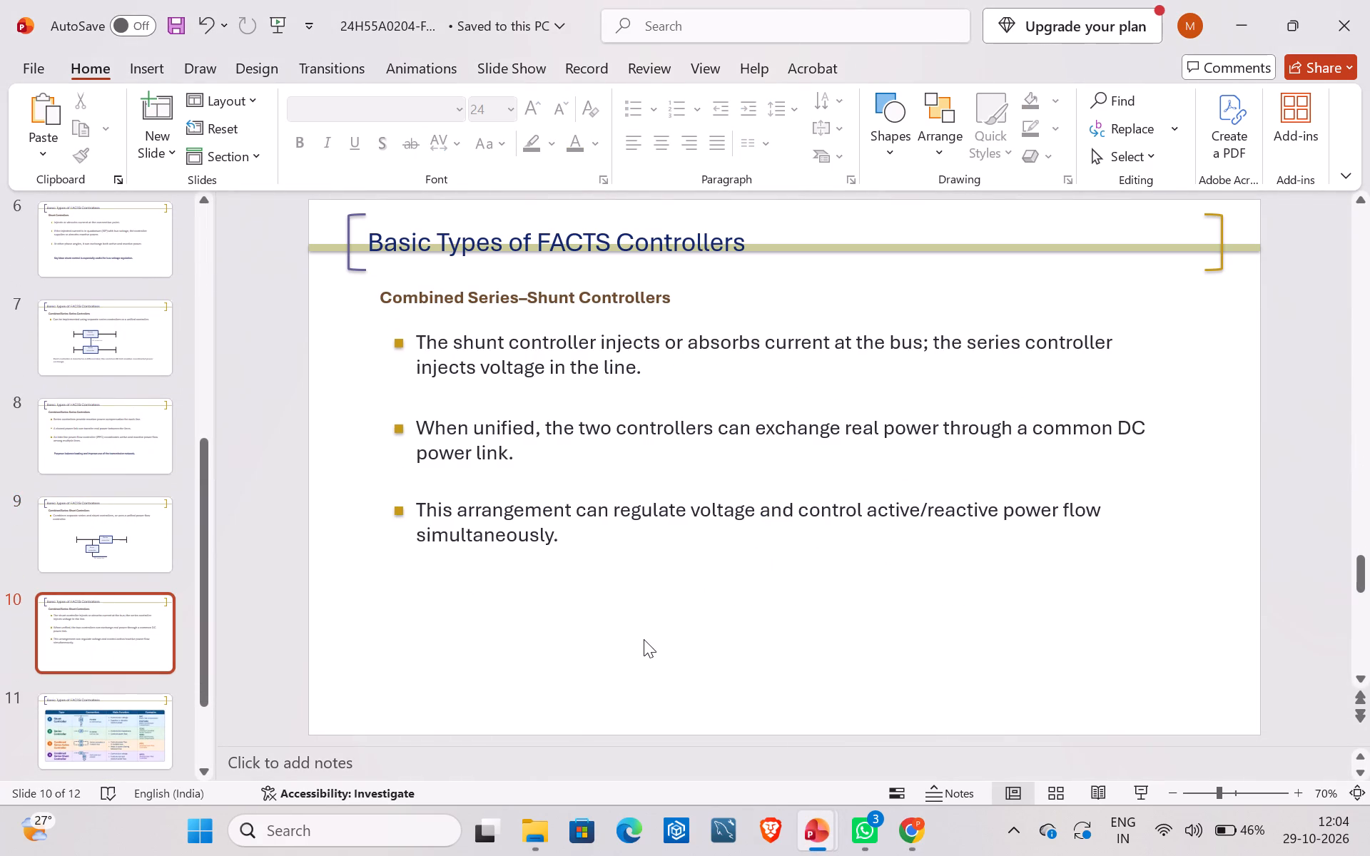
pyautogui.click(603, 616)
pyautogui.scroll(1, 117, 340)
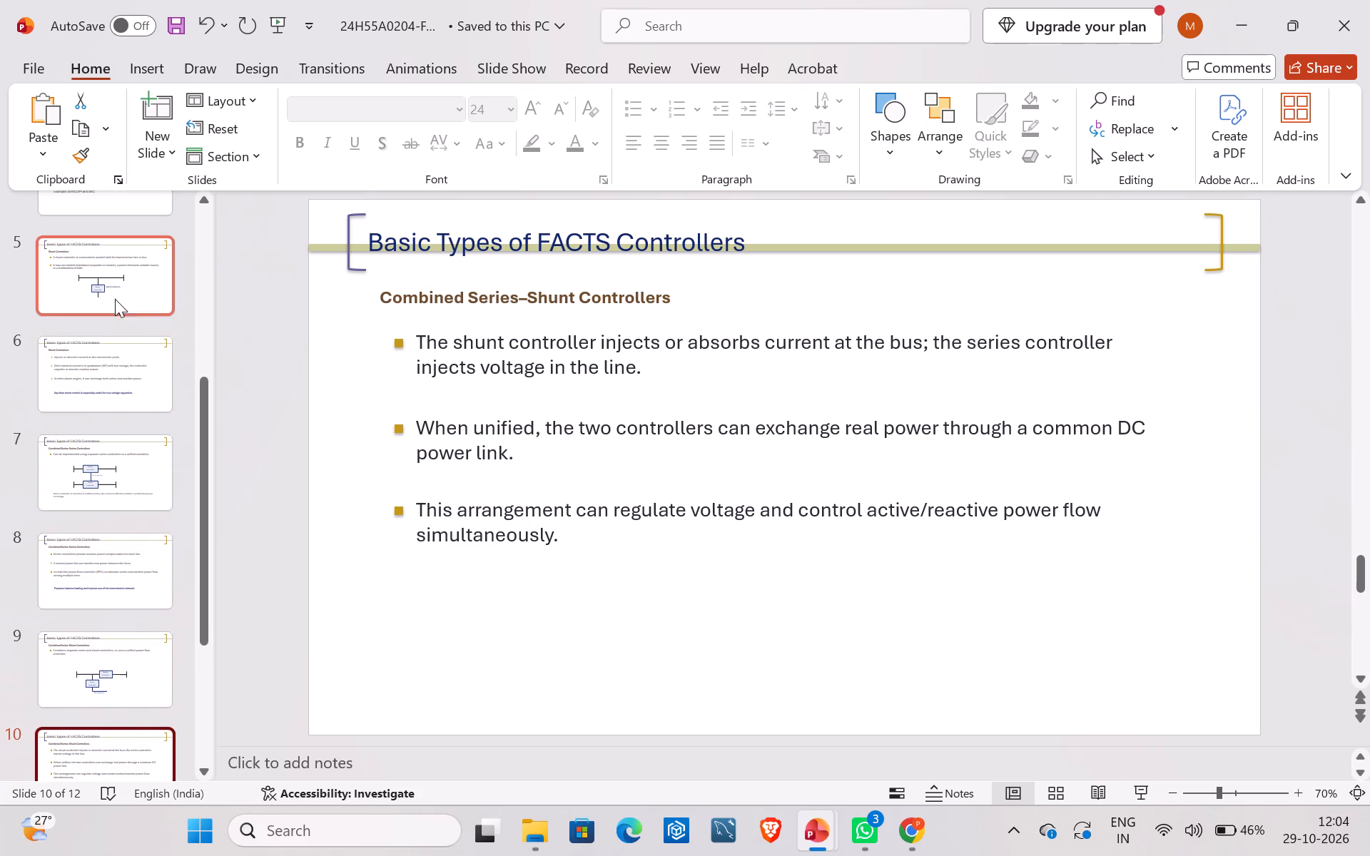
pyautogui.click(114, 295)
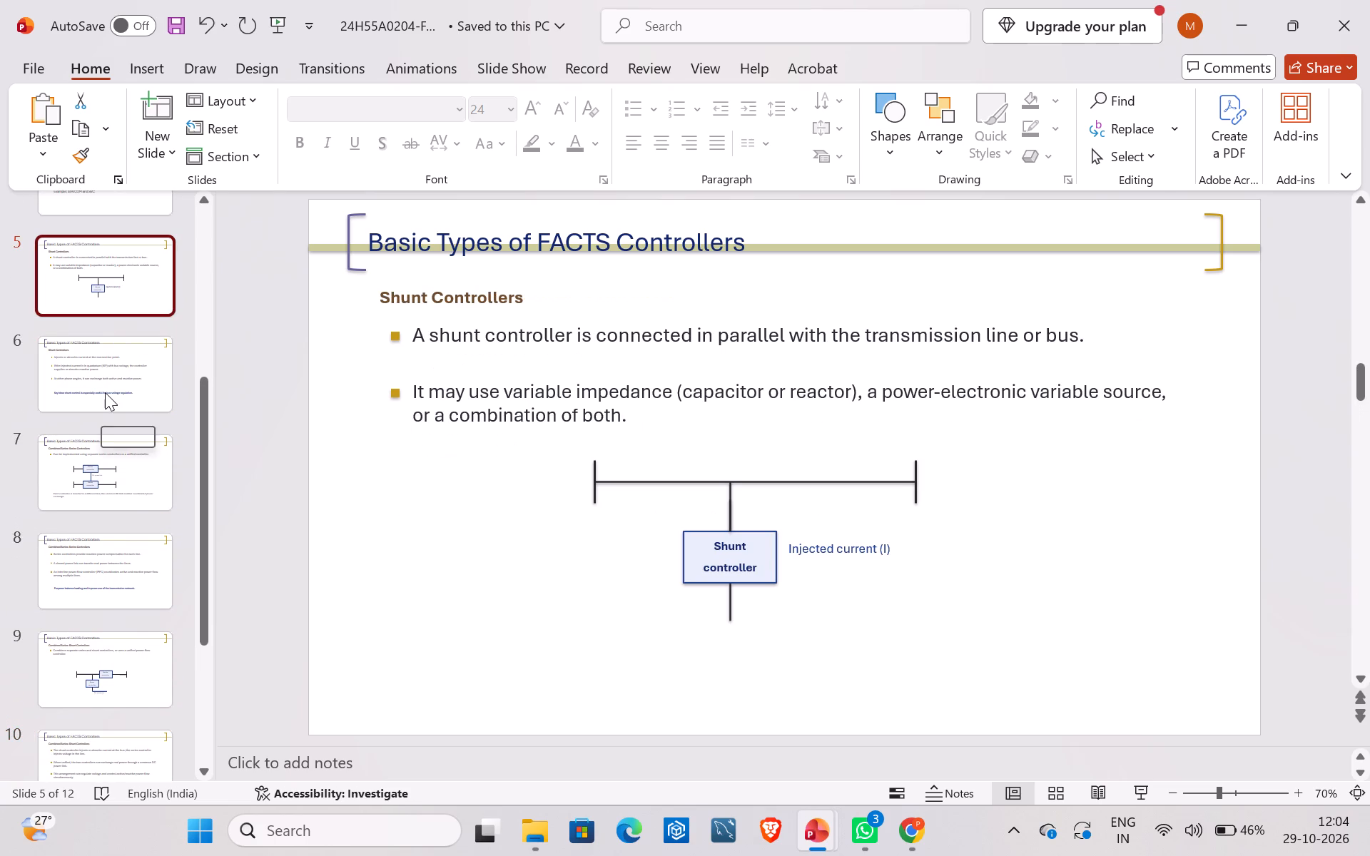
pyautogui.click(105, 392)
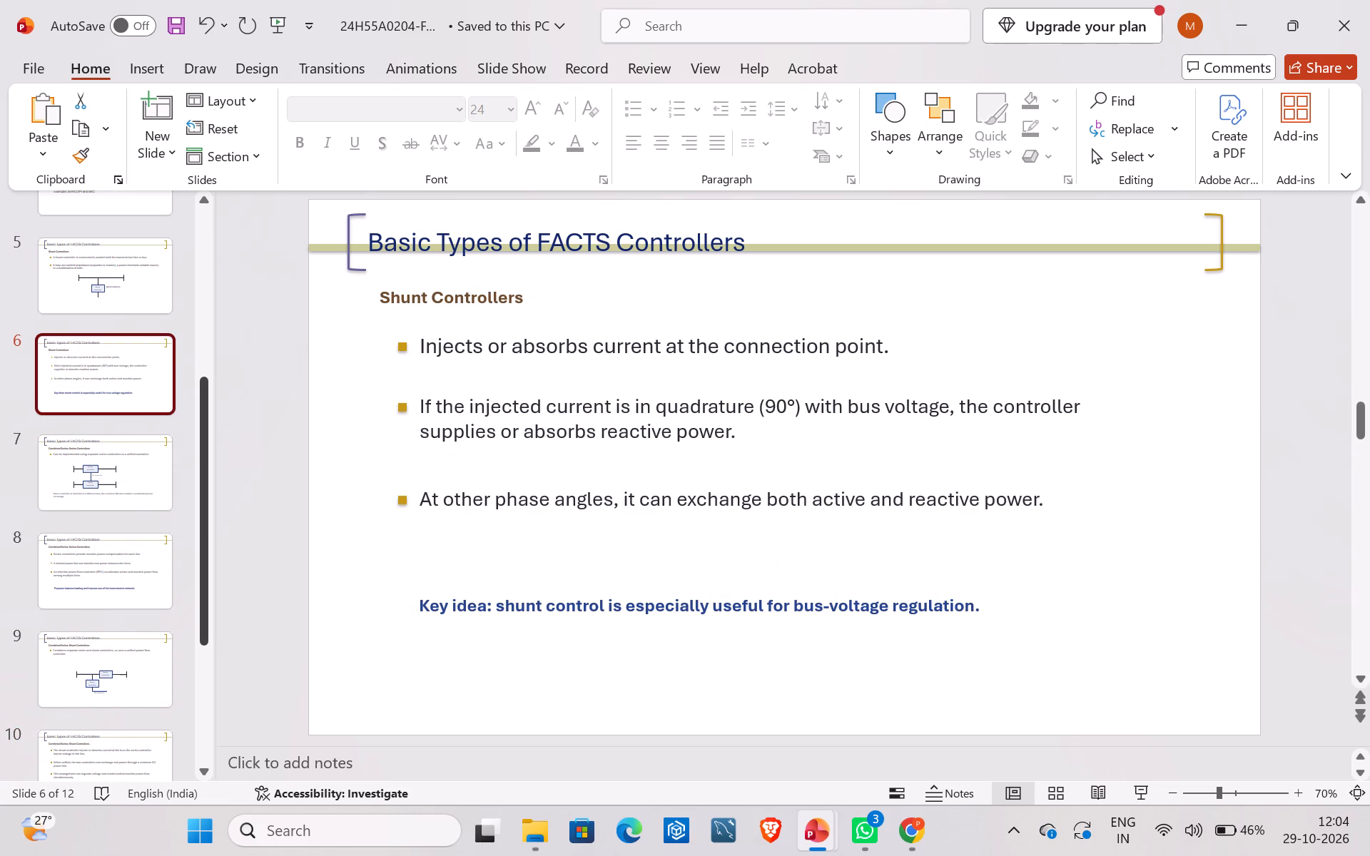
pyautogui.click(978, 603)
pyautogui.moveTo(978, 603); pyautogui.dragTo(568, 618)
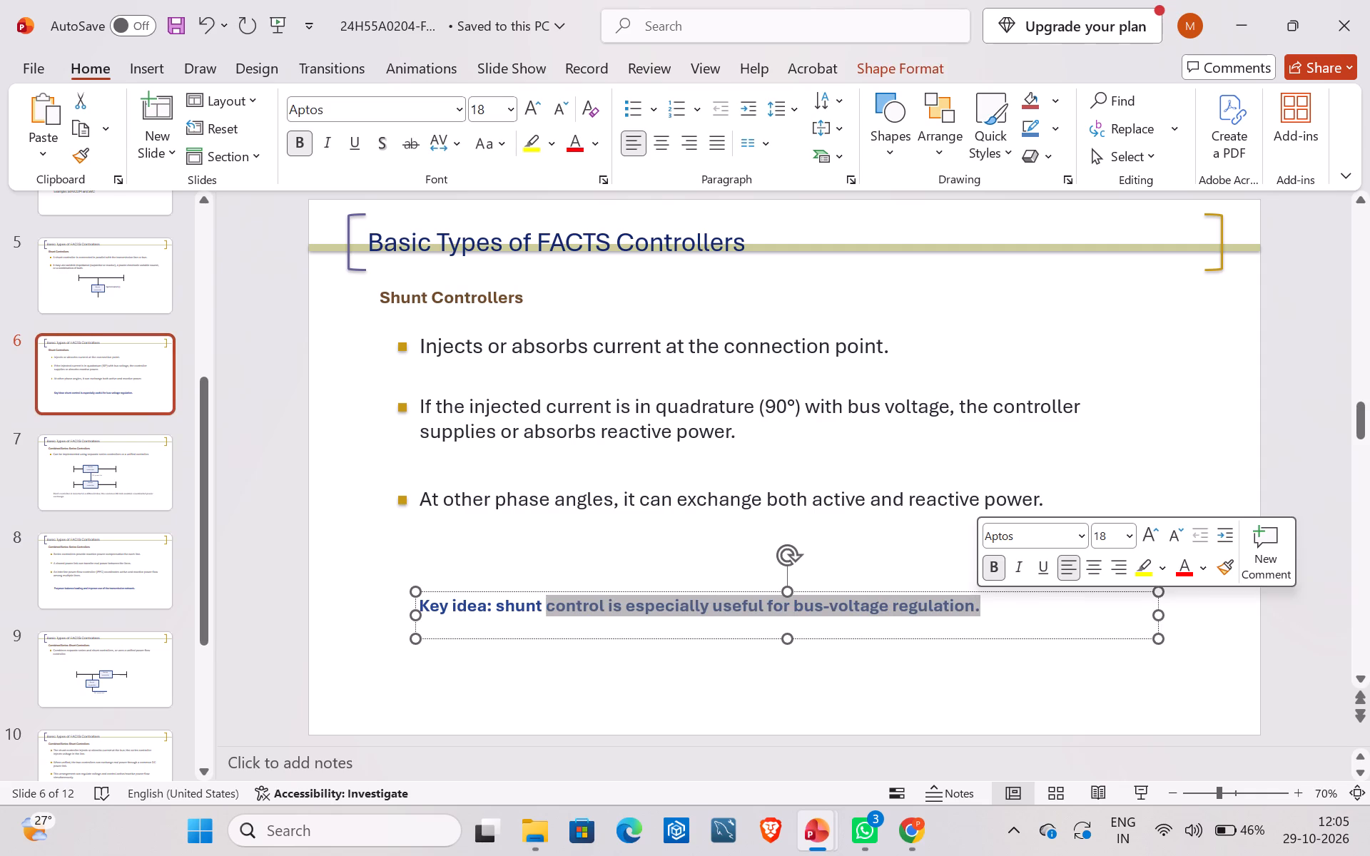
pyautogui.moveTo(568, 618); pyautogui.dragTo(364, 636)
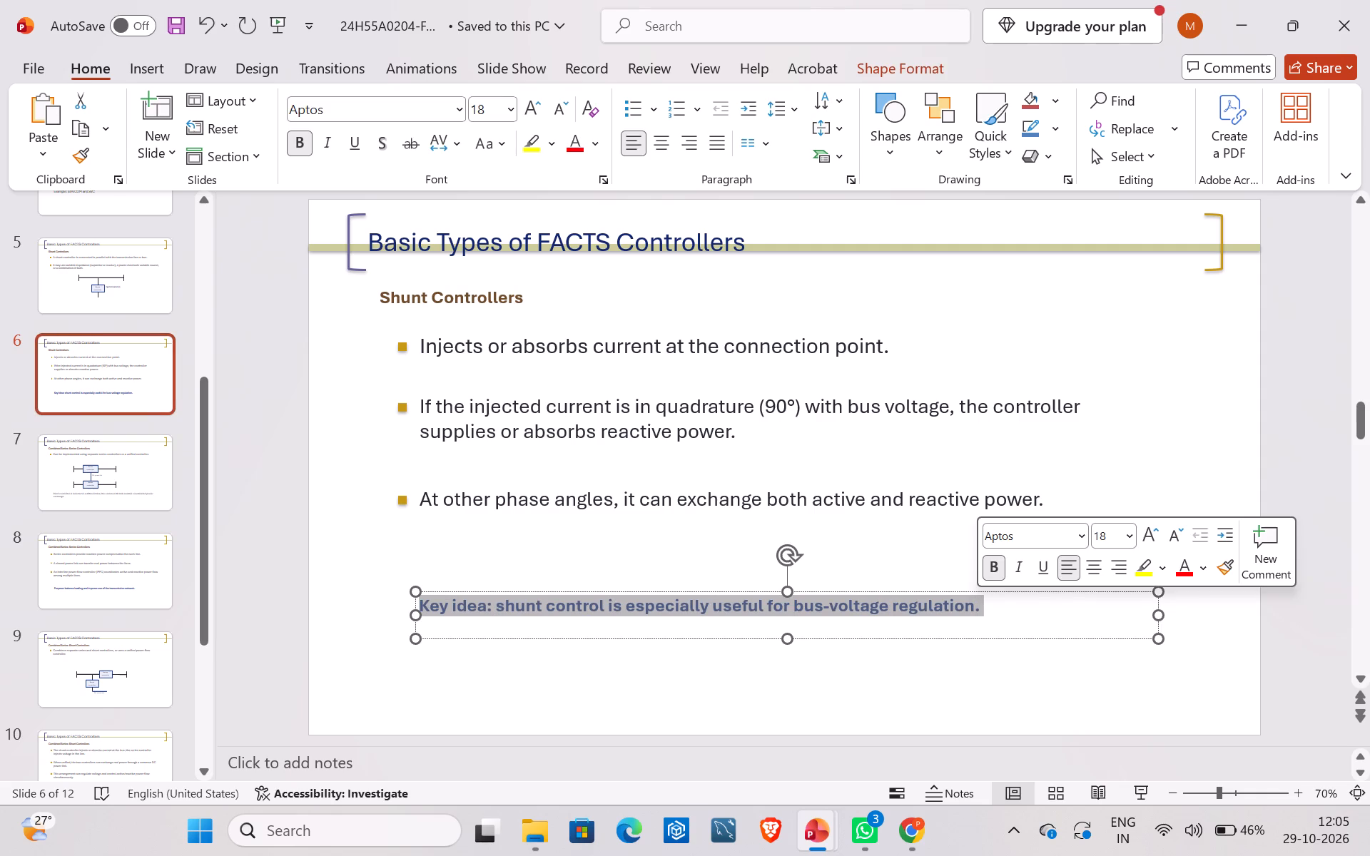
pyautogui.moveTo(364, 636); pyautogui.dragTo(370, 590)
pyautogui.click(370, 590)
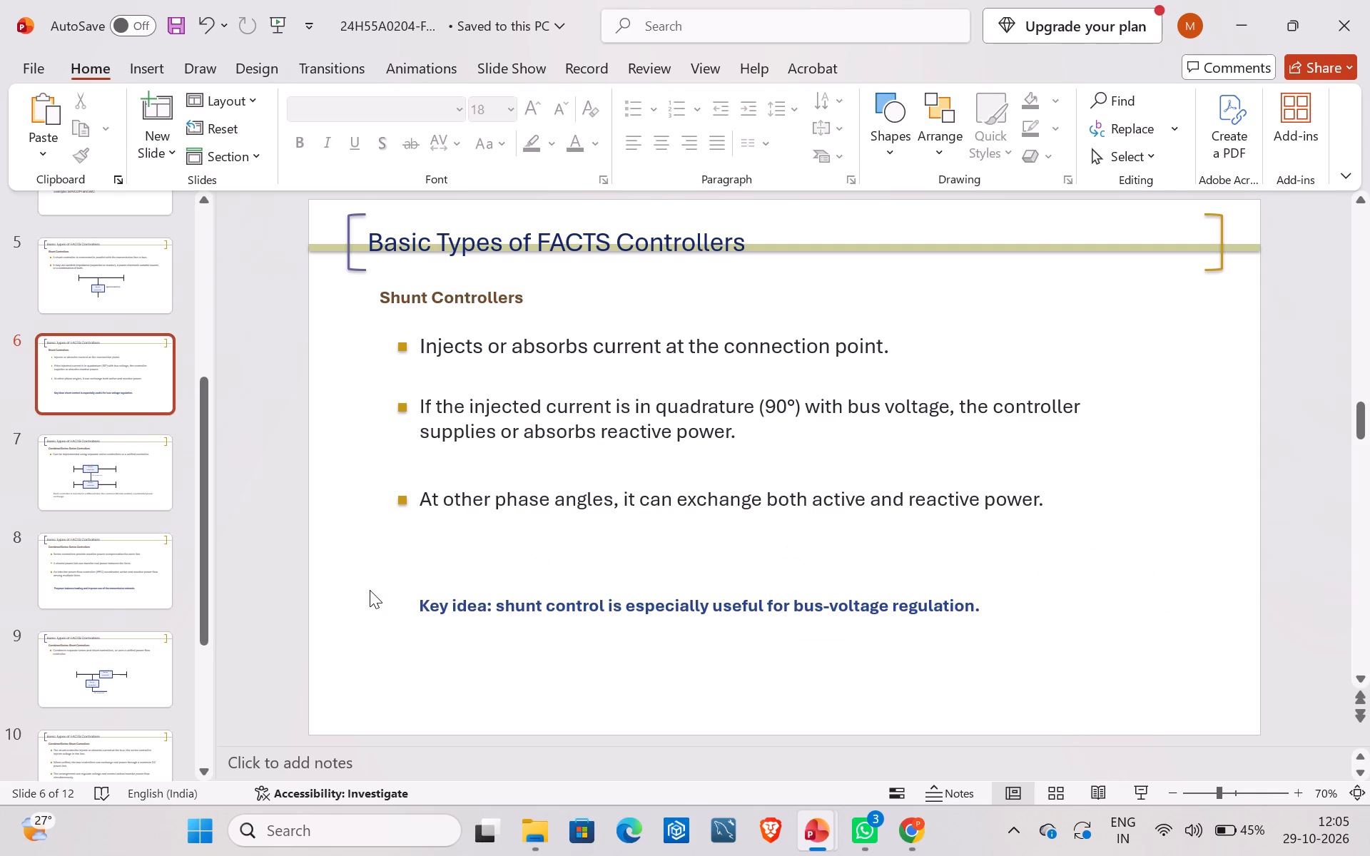
# Undo all the slide 4 edits that replaced the series control key-idea note with the example text box.
pyautogui.scroll(1, 129, 429)
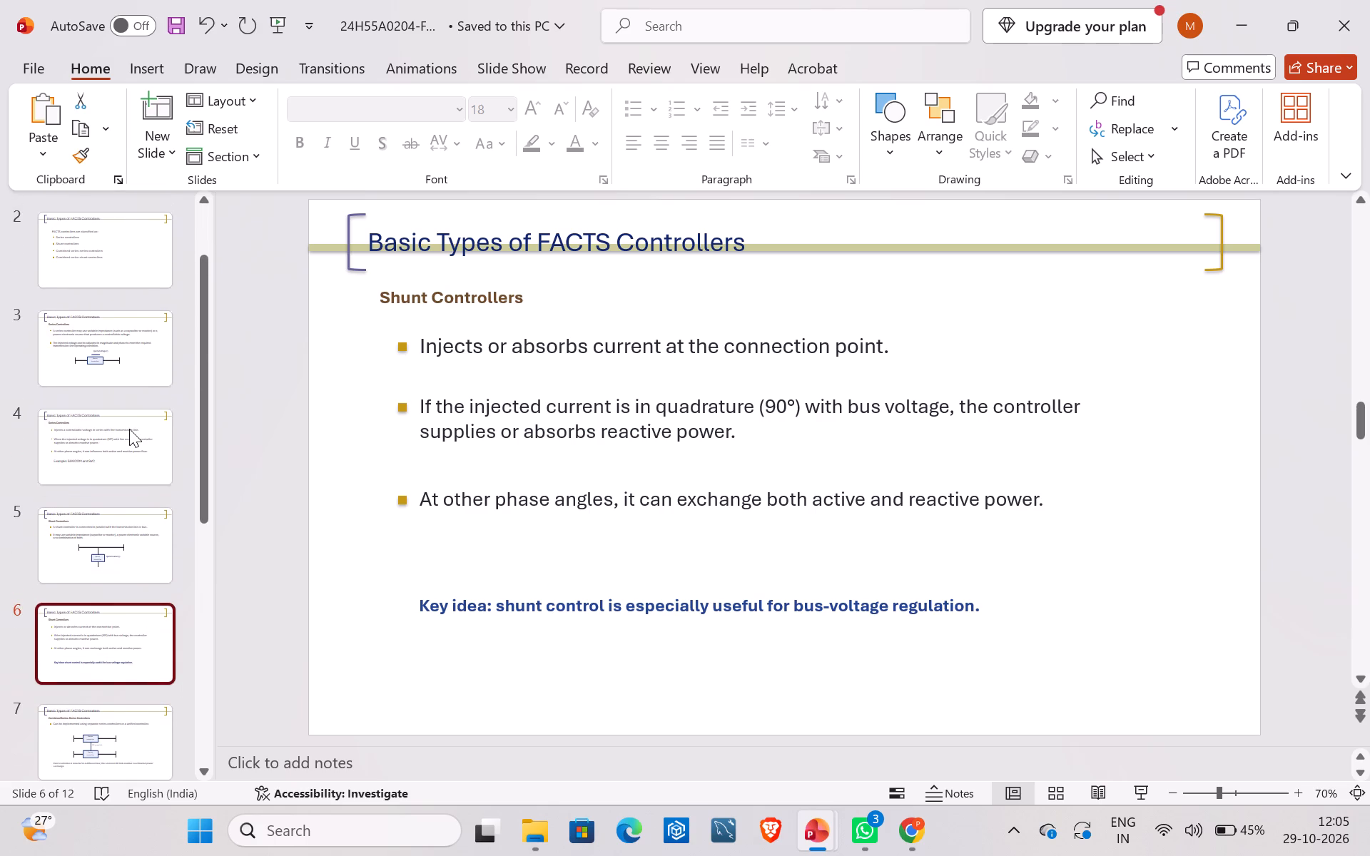
pyautogui.scroll(1, 129, 429)
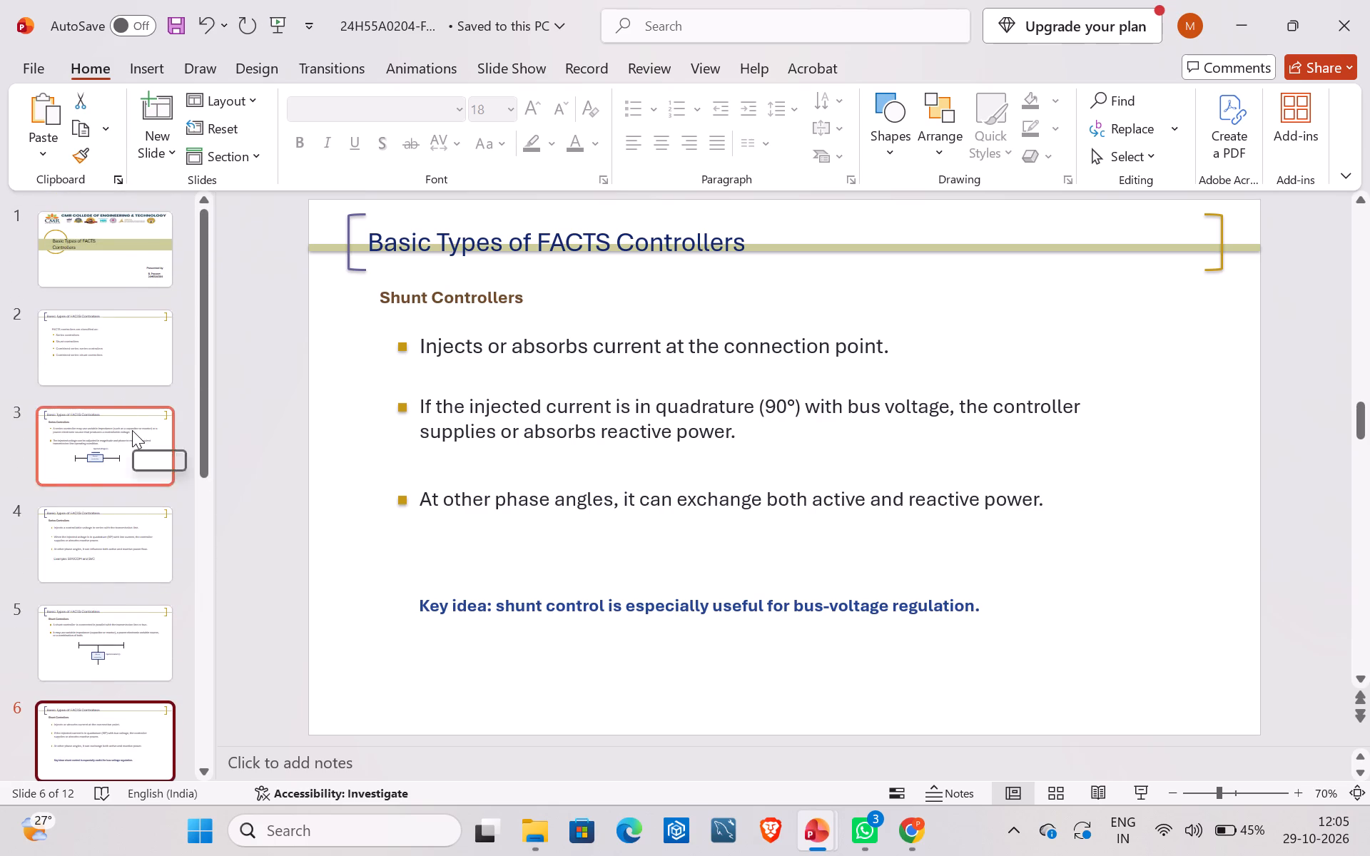
pyautogui.click(132, 430)
pyautogui.click(136, 537)
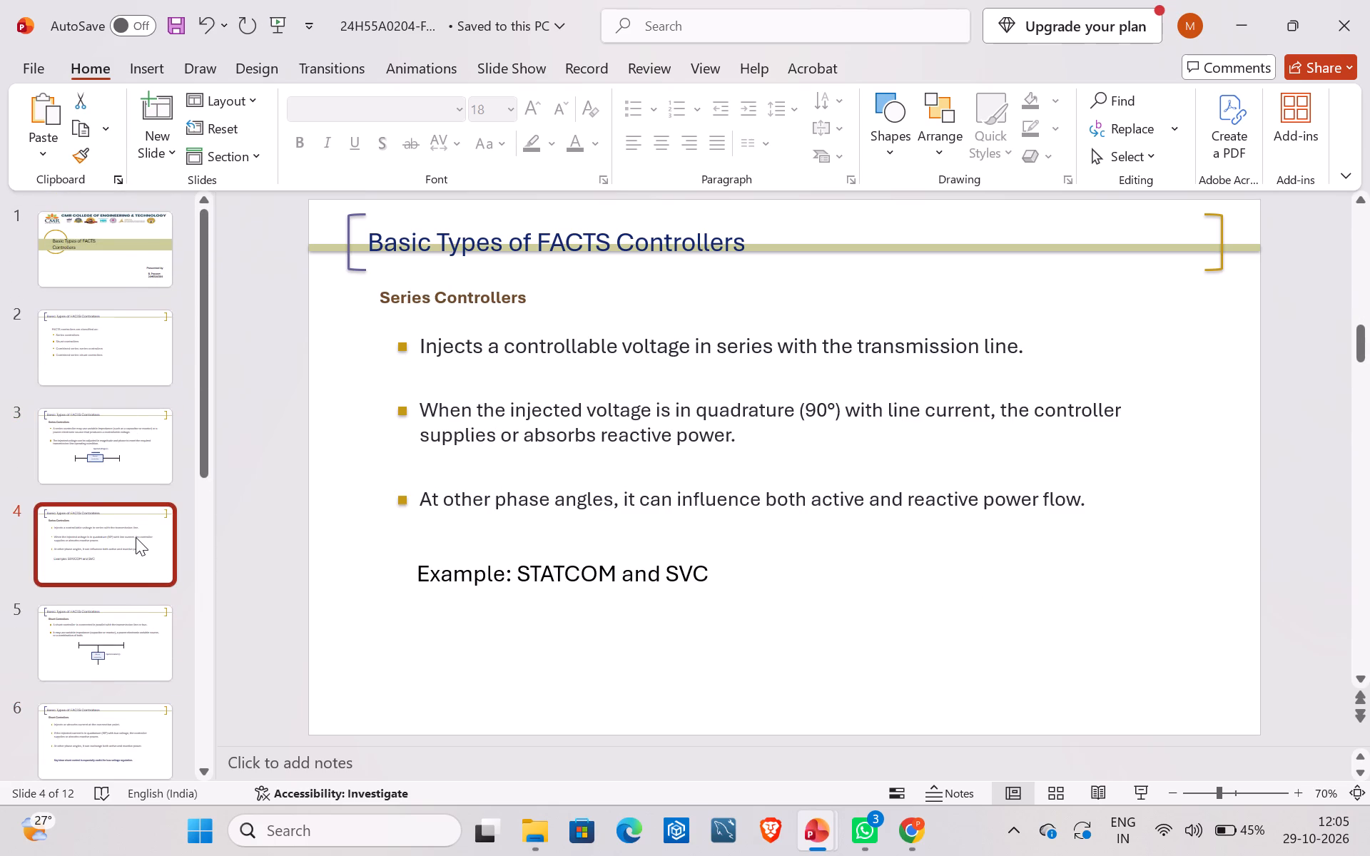
pyautogui.hotkey('ctrl', 'z')
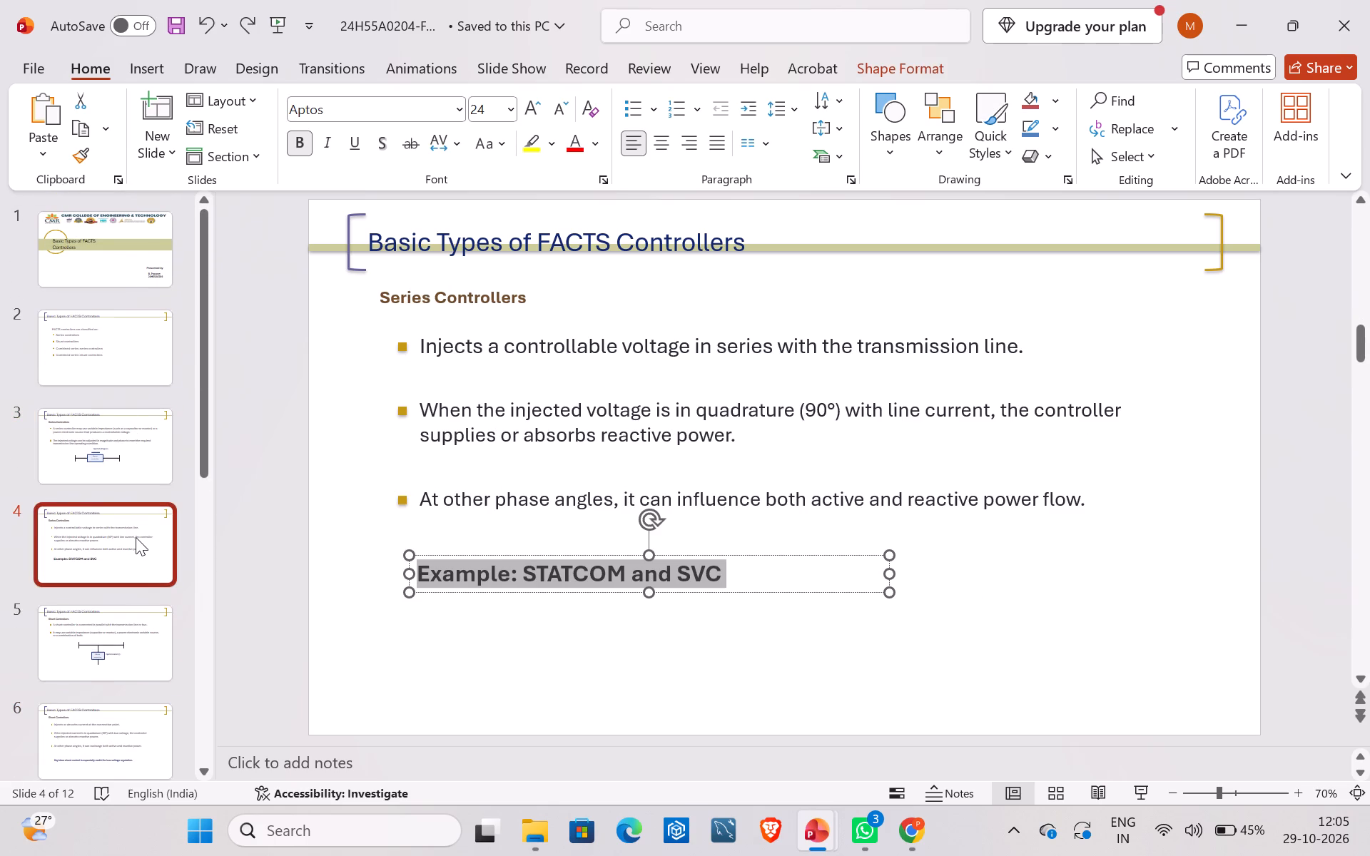
pyautogui.hotkey('ctrl', 'z')
pyautogui.hotkey('ctrl', 'z')
pyautogui.hotkey('ctrl', 'z')
pyautogui.hotkey('ctrl', 'z')
pyautogui.hotkey('ctrl', 'z')
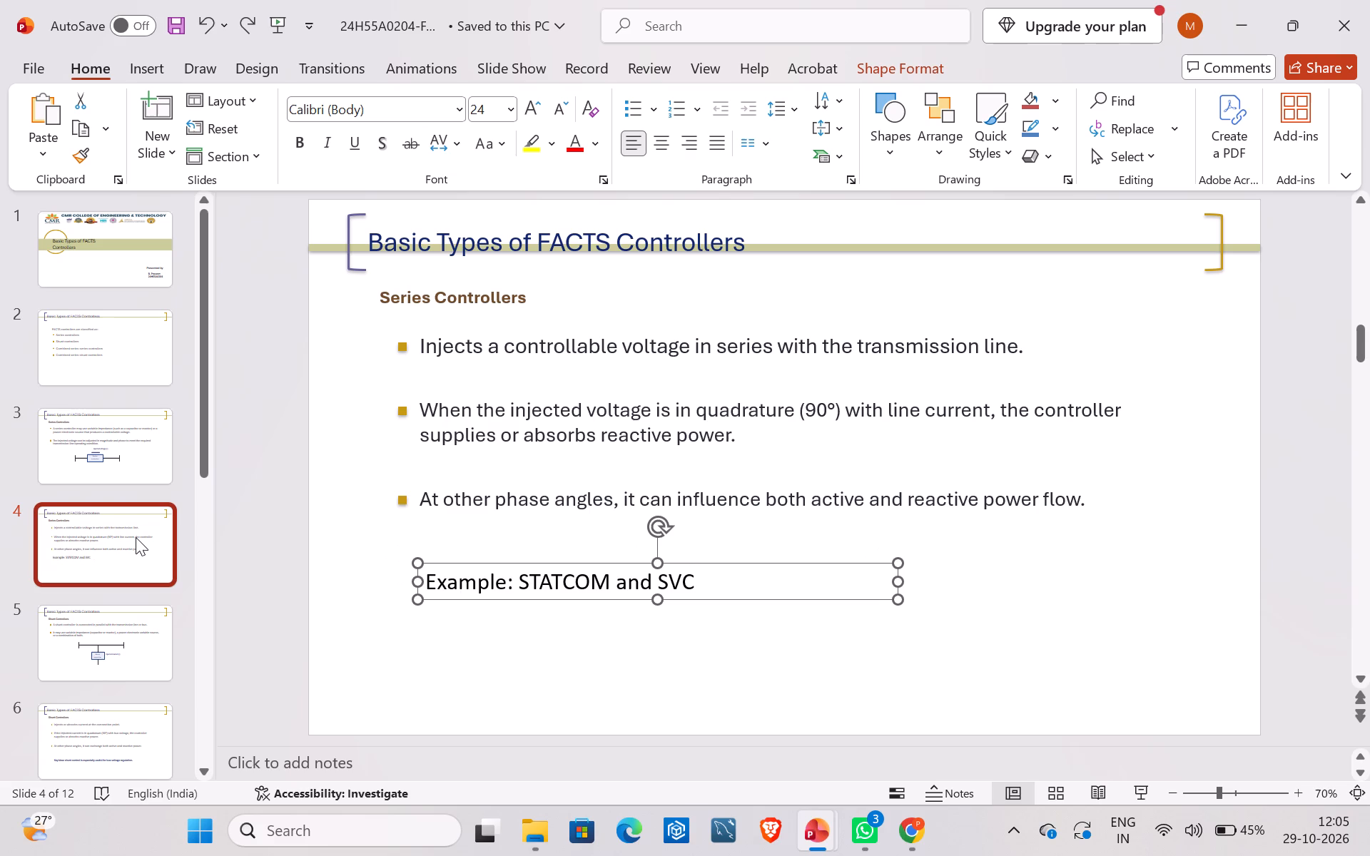
pyautogui.hotkey('ctrl', 'z')
pyautogui.hotkey('ctrl', 'z')
pyautogui.hotkey('ctrl', 'z')
pyautogui.hotkey('ctrl', 'z')
pyautogui.hotkey('ctrl', 'z')
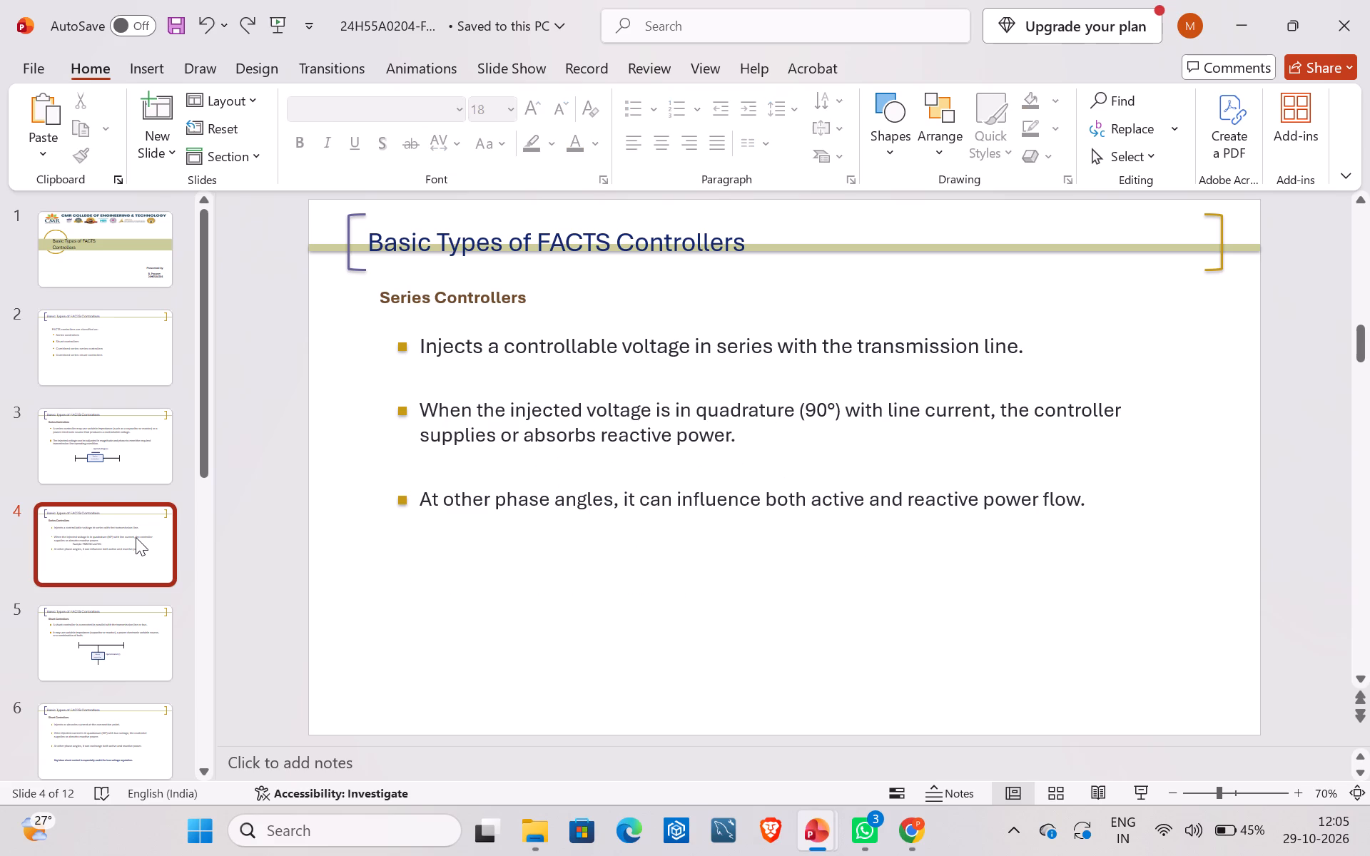
pyautogui.hotkey('ctrl', 'z')
pyautogui.hotkey('ctrl', 'z')
pyautogui.hotkey('ctrl', 'z')
pyautogui.hotkey('ctrl', 'z')
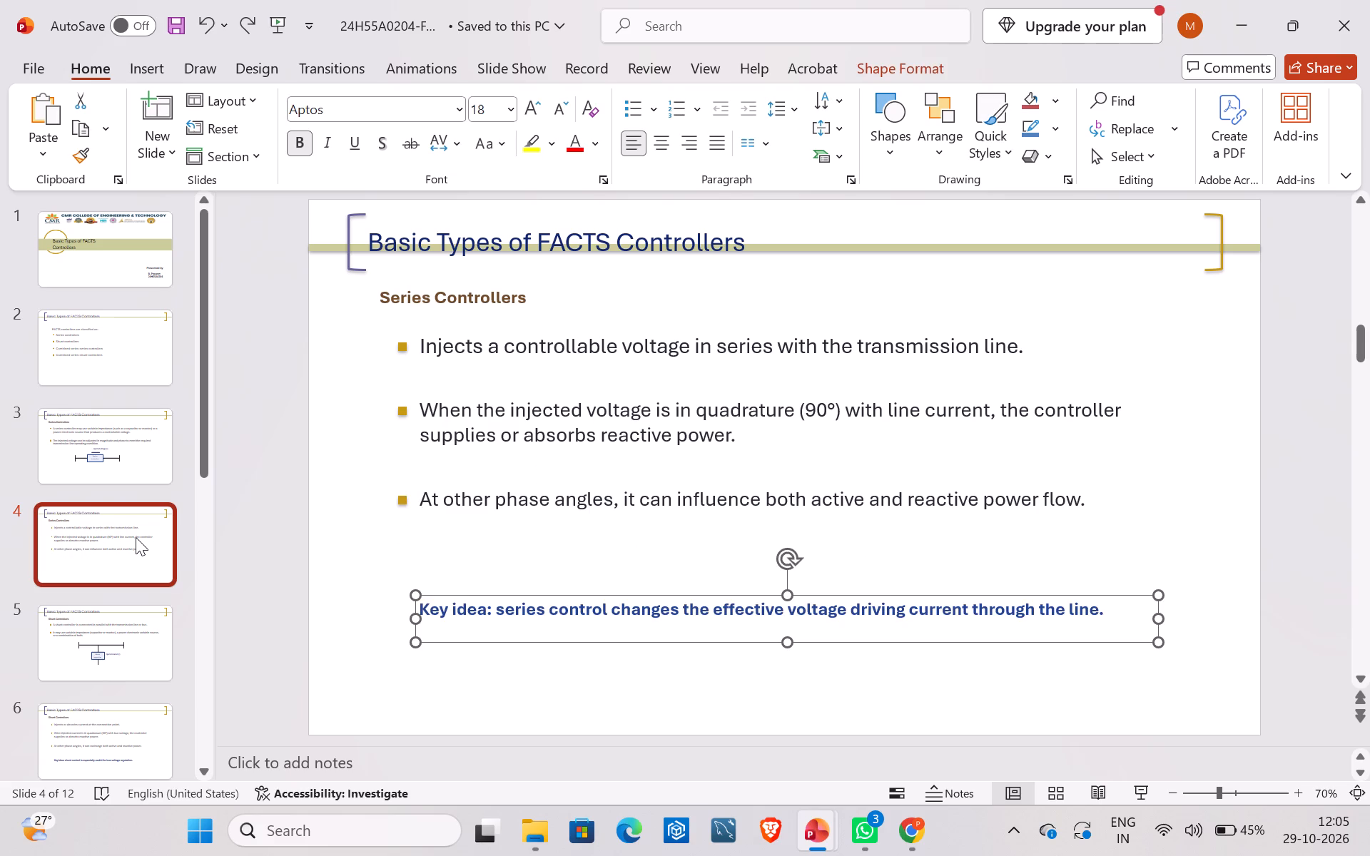
pyautogui.click(353, 425)
# Save the presentation.
pyautogui.hotkey('ctrl', 's')
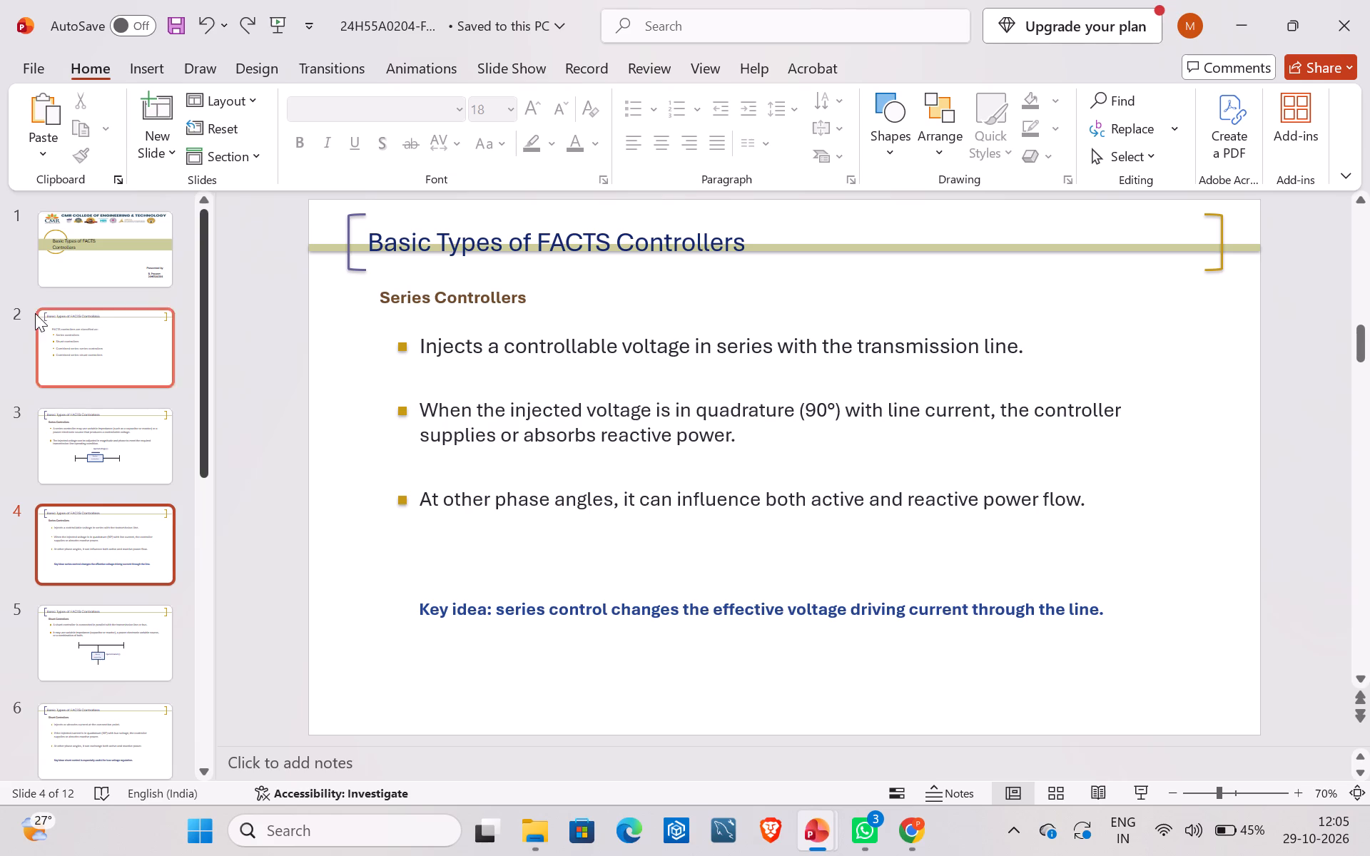
# Review the title slide, the controller classification on slide 2 and the summary comparison table on slide 11.
pyautogui.click(71, 269)
pyautogui.scroll(1, 71, 269)
pyautogui.scroll(-5, 71, 269)
pyautogui.scroll(9, 71, 269)
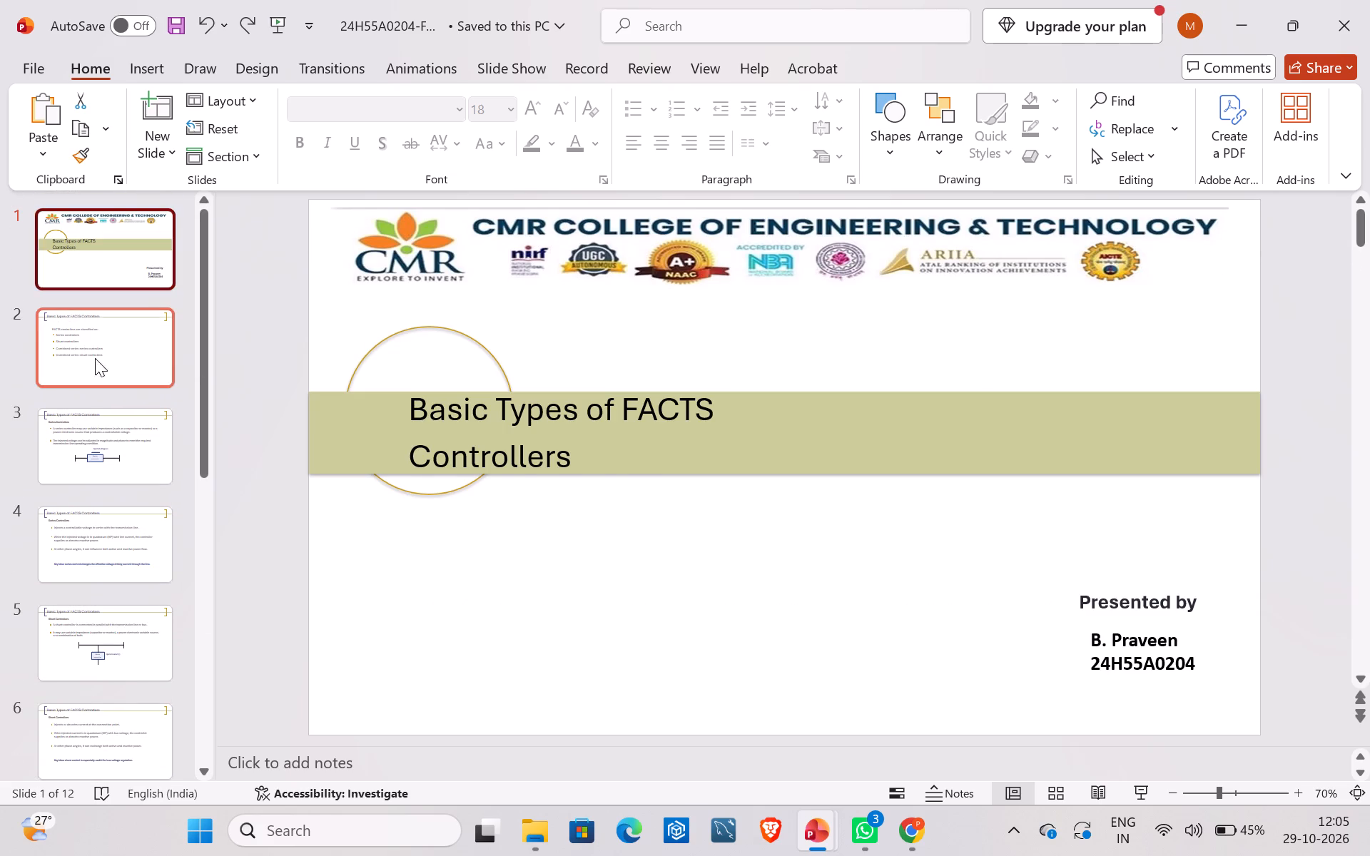
pyautogui.click(97, 362)
pyautogui.scroll(-5, 97, 362)
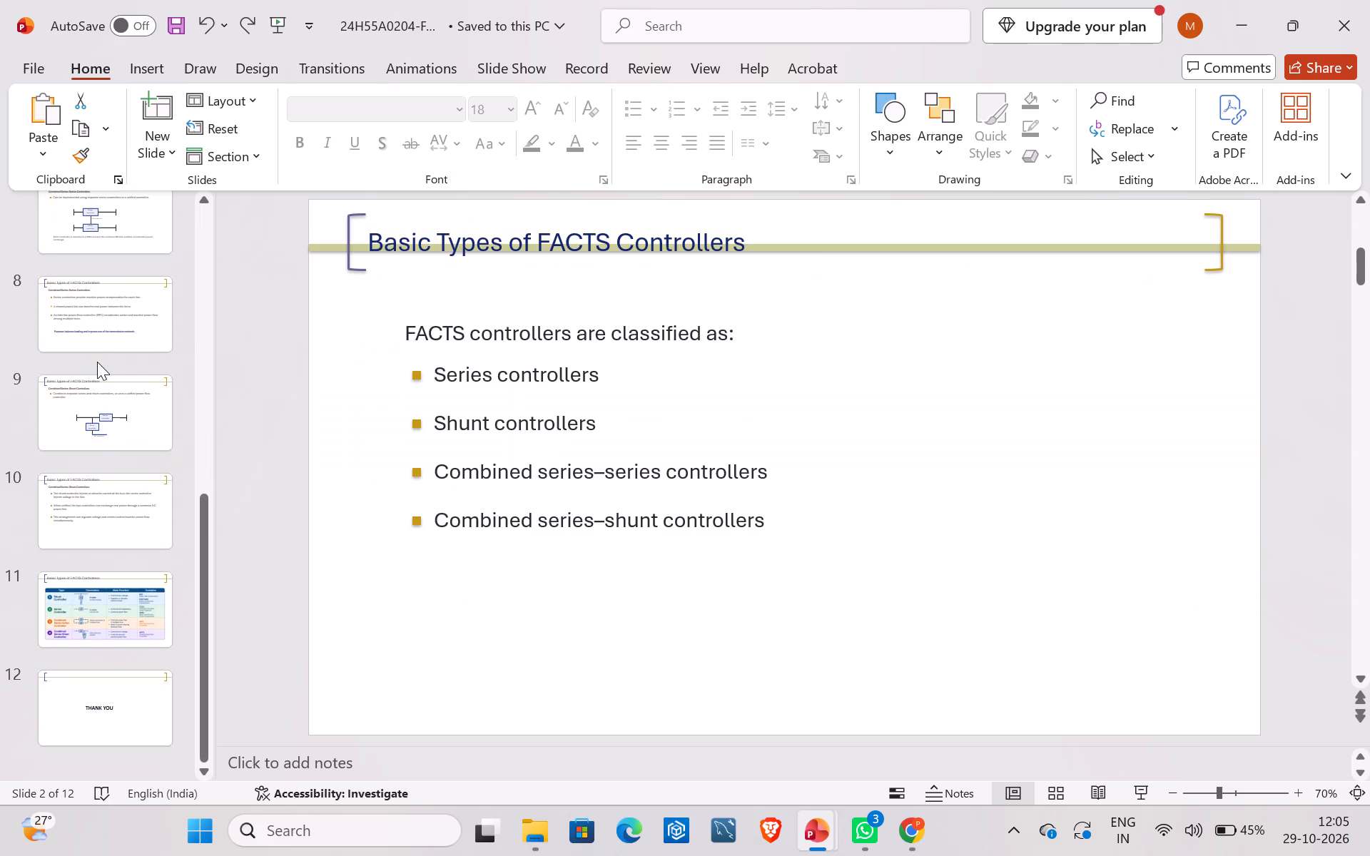
pyautogui.click(123, 620)
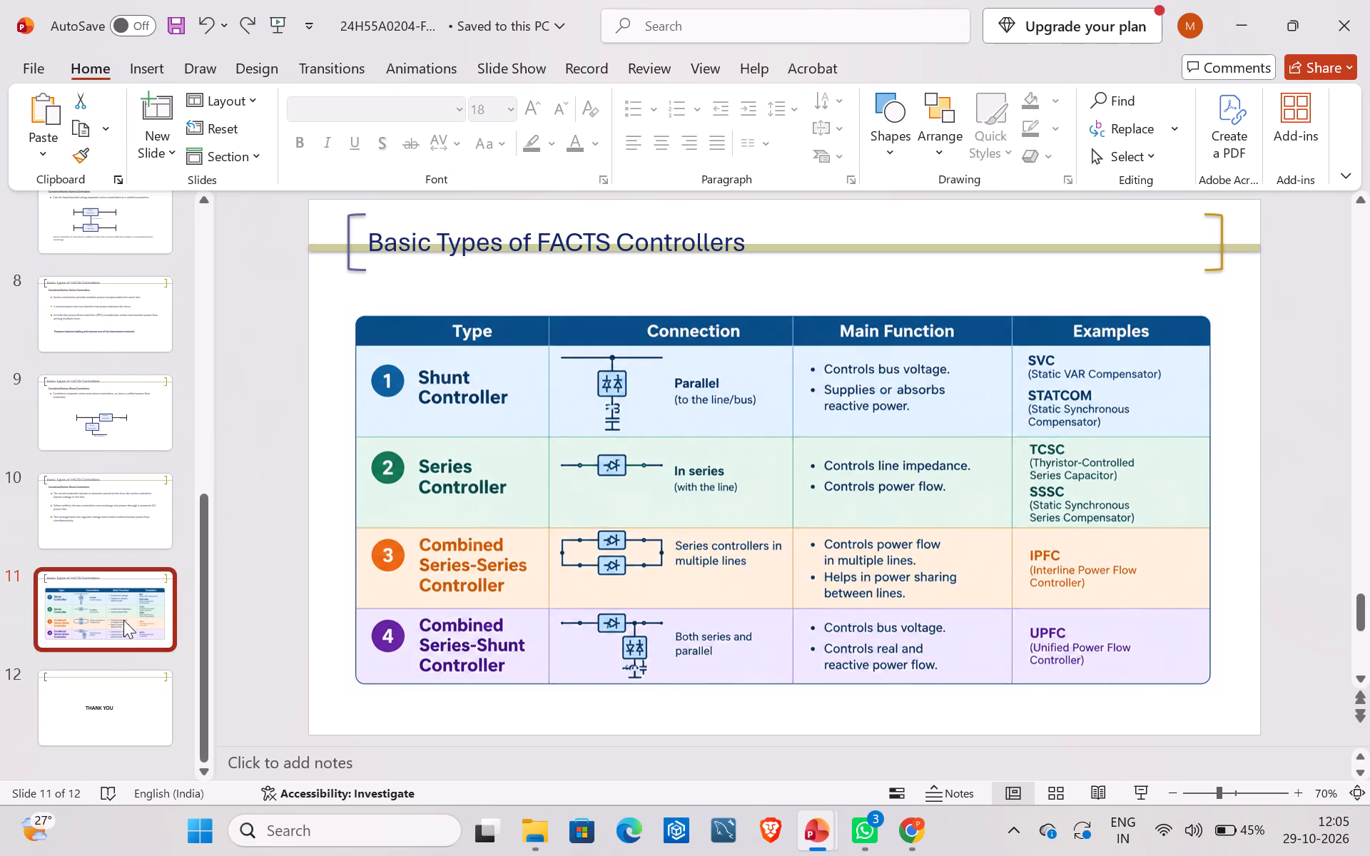
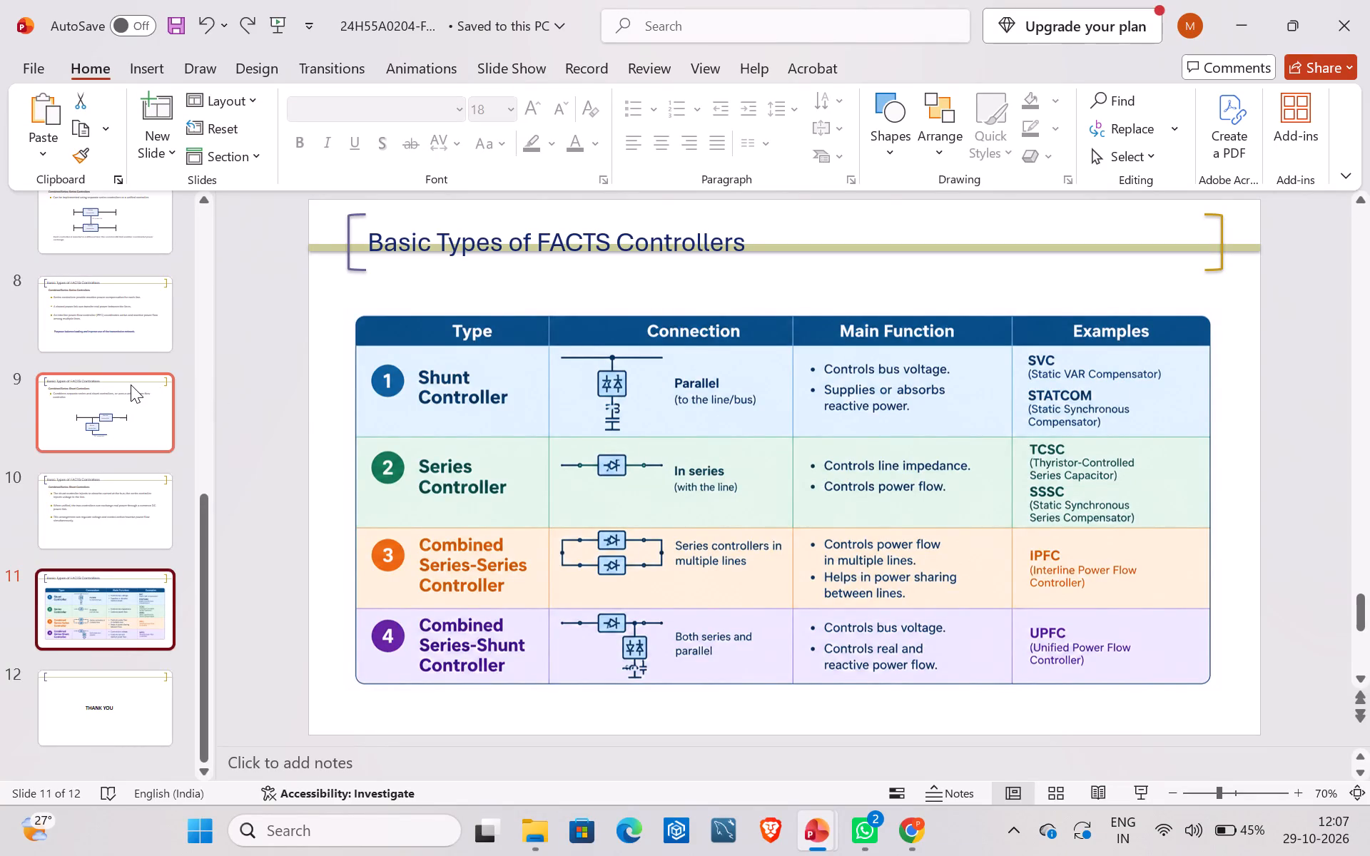
# Review the FACTS controller classification list on slide 2 and the series controllers text and diagram on slide 3.
pyautogui.scroll(4, 131, 384)
pyautogui.click(122, 342)
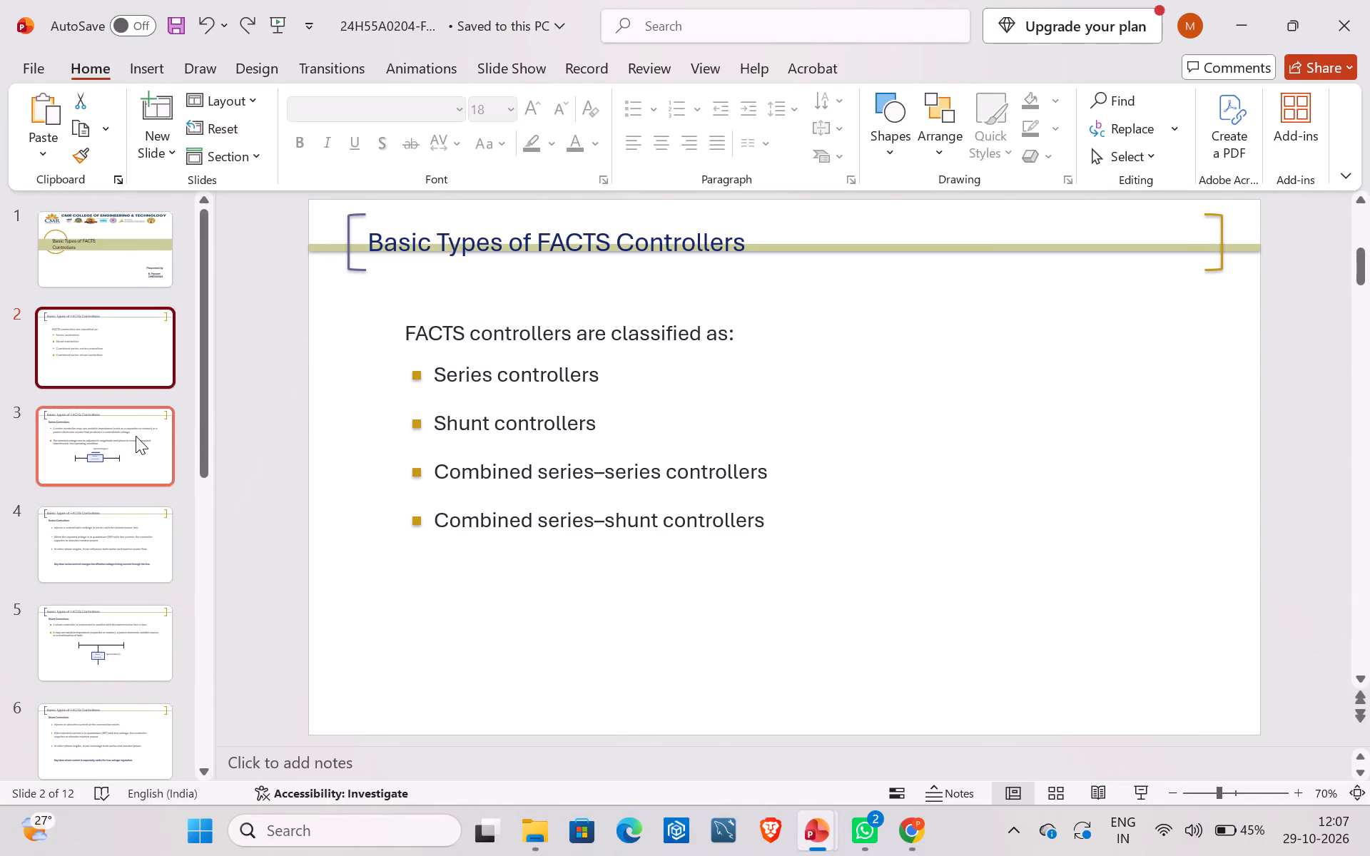
pyautogui.click(136, 436)
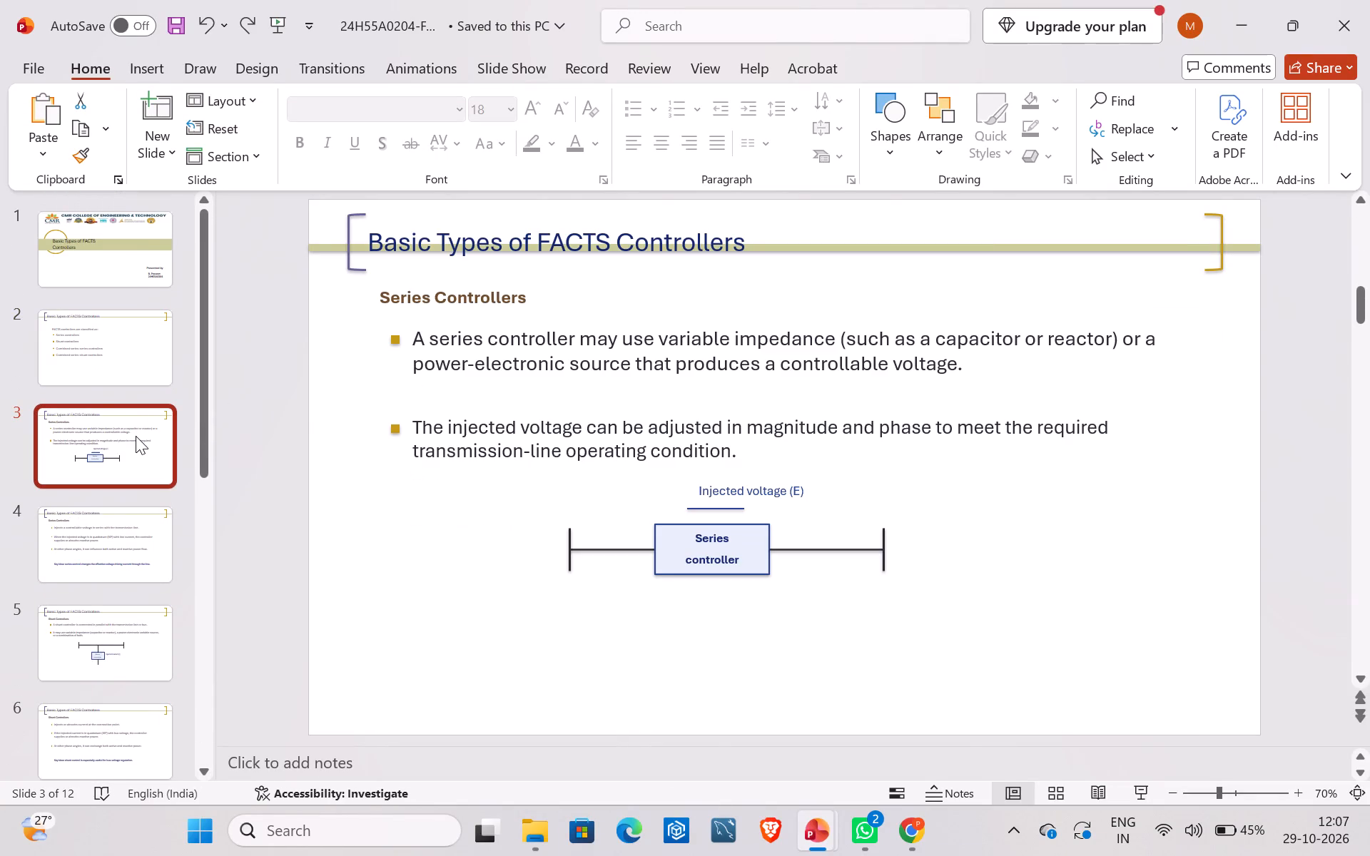
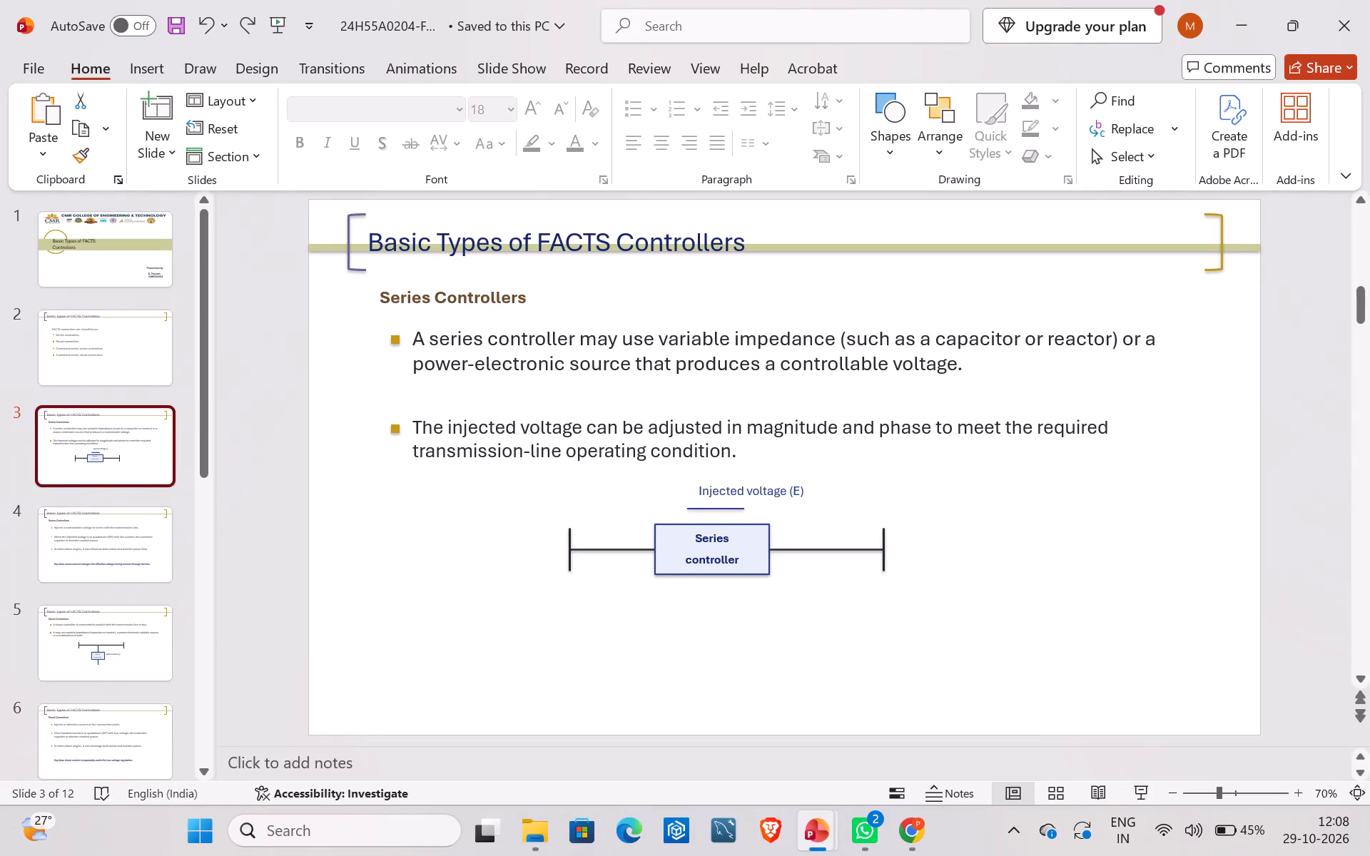
# On slide 3, shift the "Injected voltage (E)" label left so it sits roughly centred above the Series controller box.
pyautogui.click(793, 494)
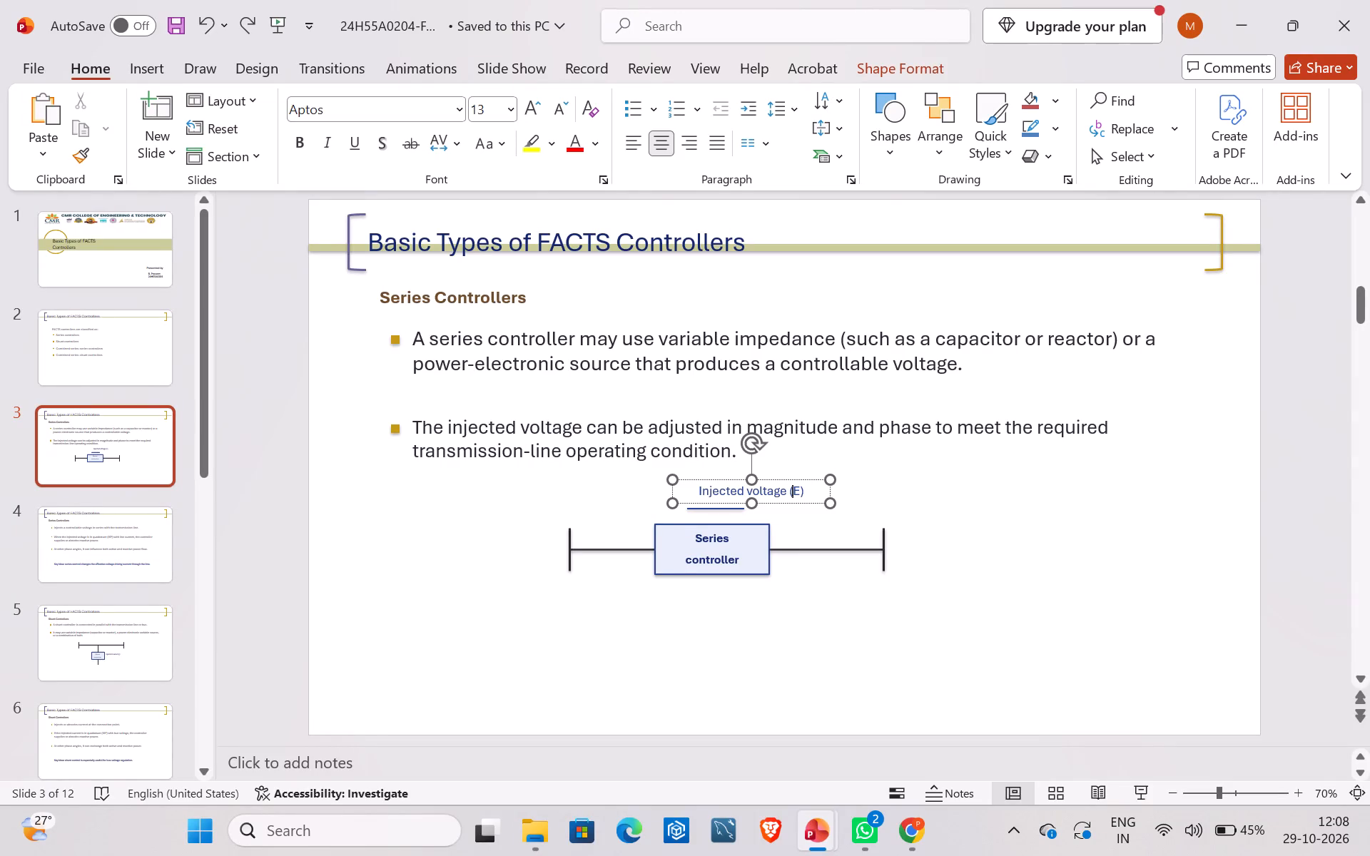
pyautogui.click(798, 479)
pyautogui.click(156, 683)
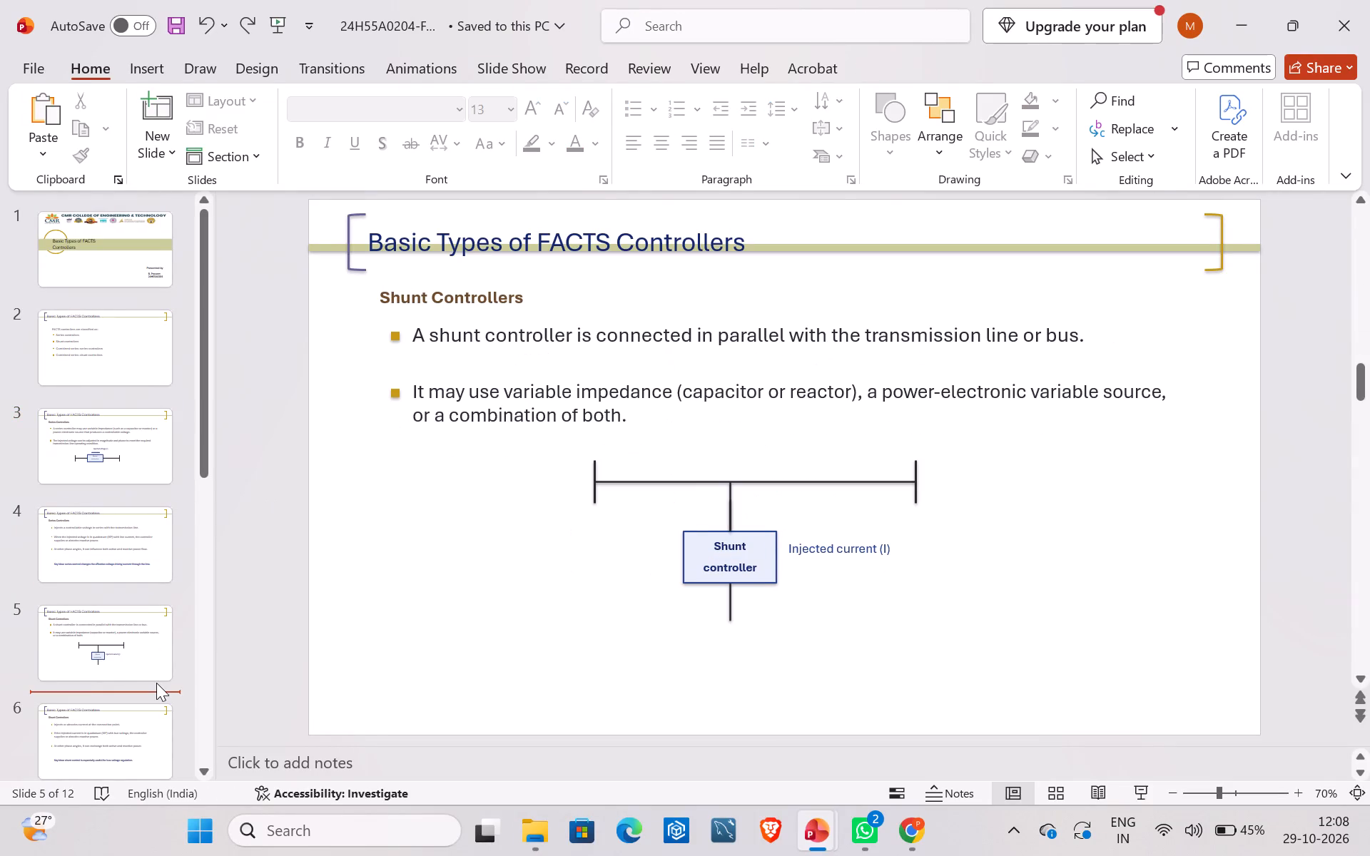
pyautogui.click(52, 459)
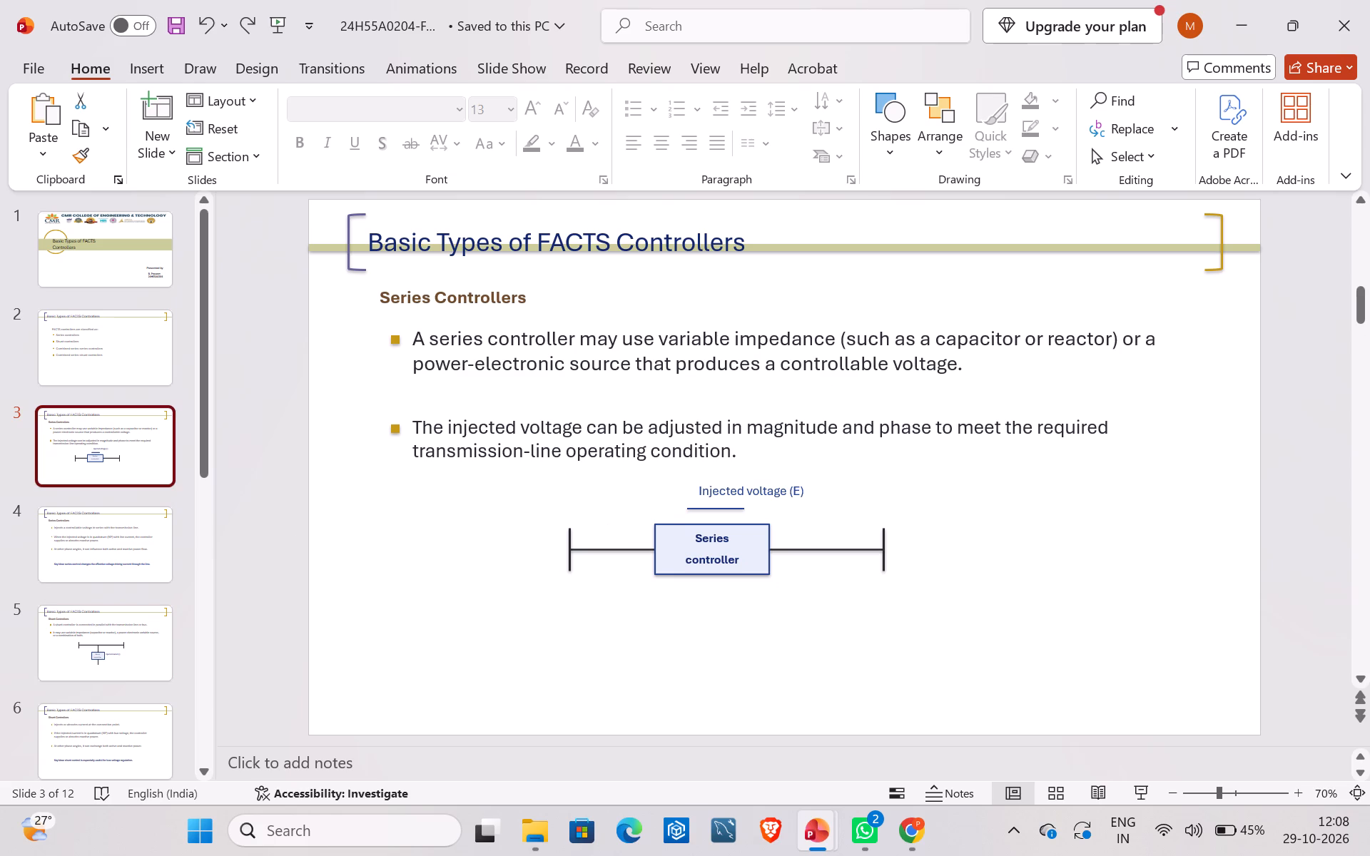
pyautogui.click(781, 489)
pyautogui.moveTo(769, 477); pyautogui.dragTo(749, 479)
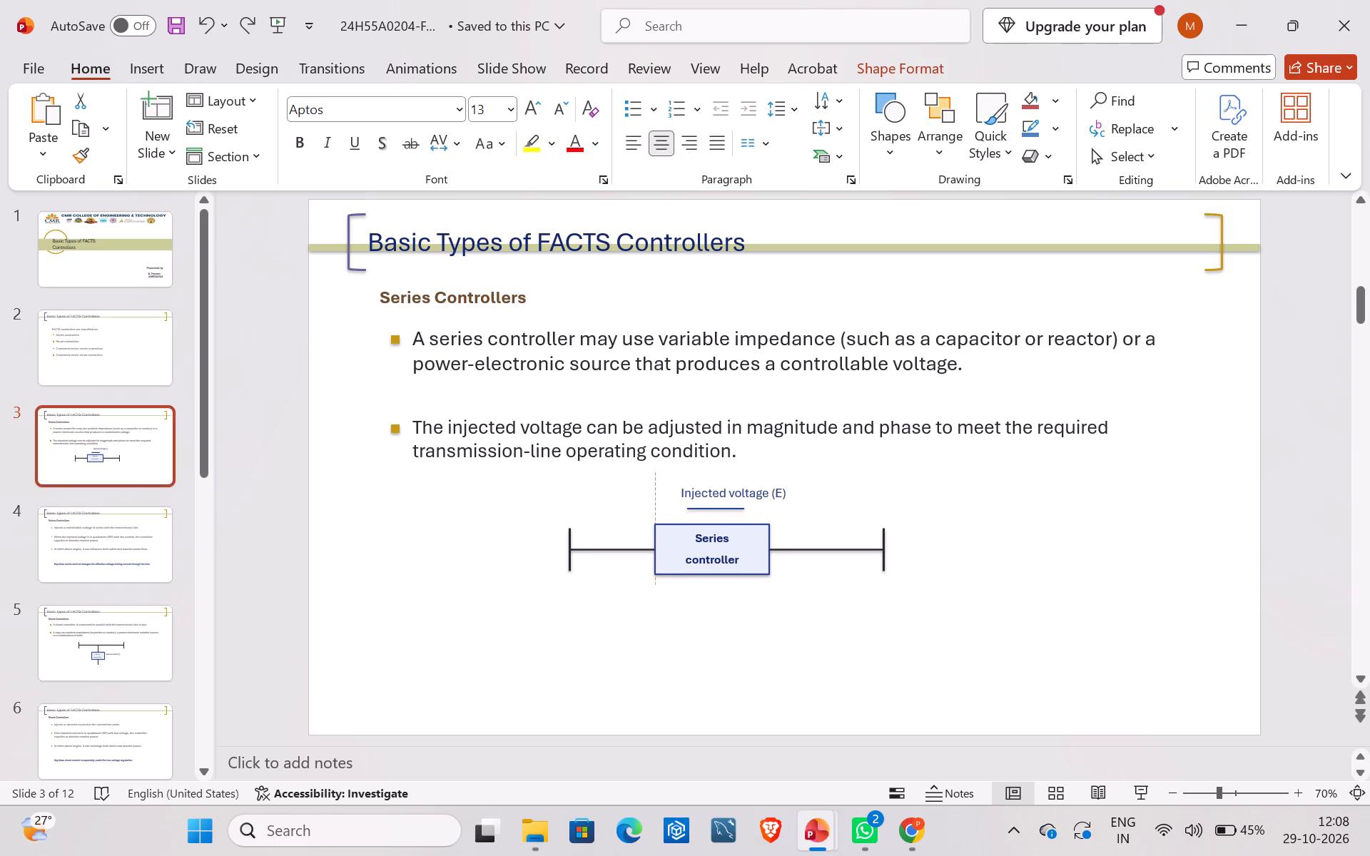
pyautogui.moveTo(749, 479); pyautogui.dragTo(735, 479)
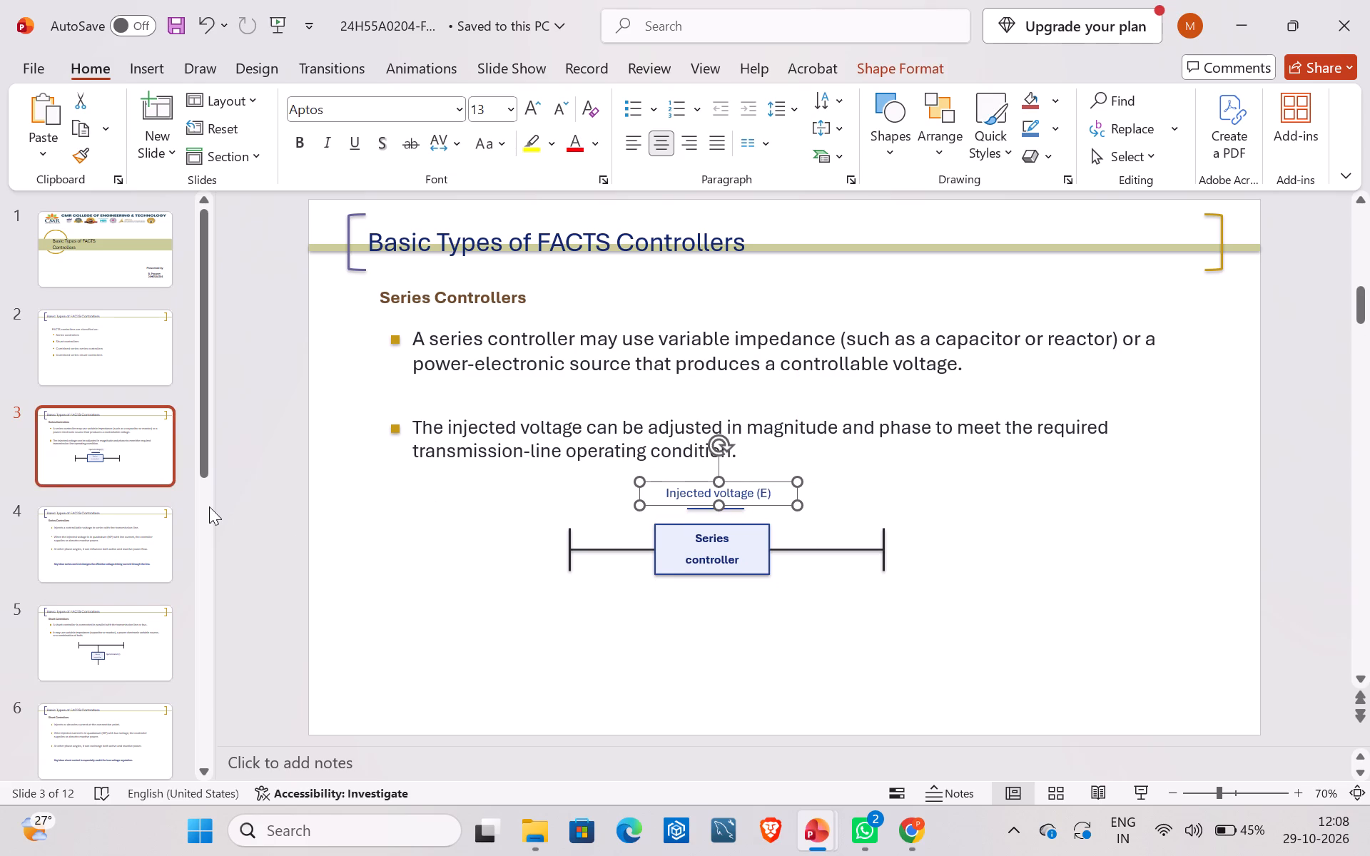
# On slide 5, move the "Injected current (I)" label slightly lower beside the Shunt controller box.
pyautogui.click(159, 662)
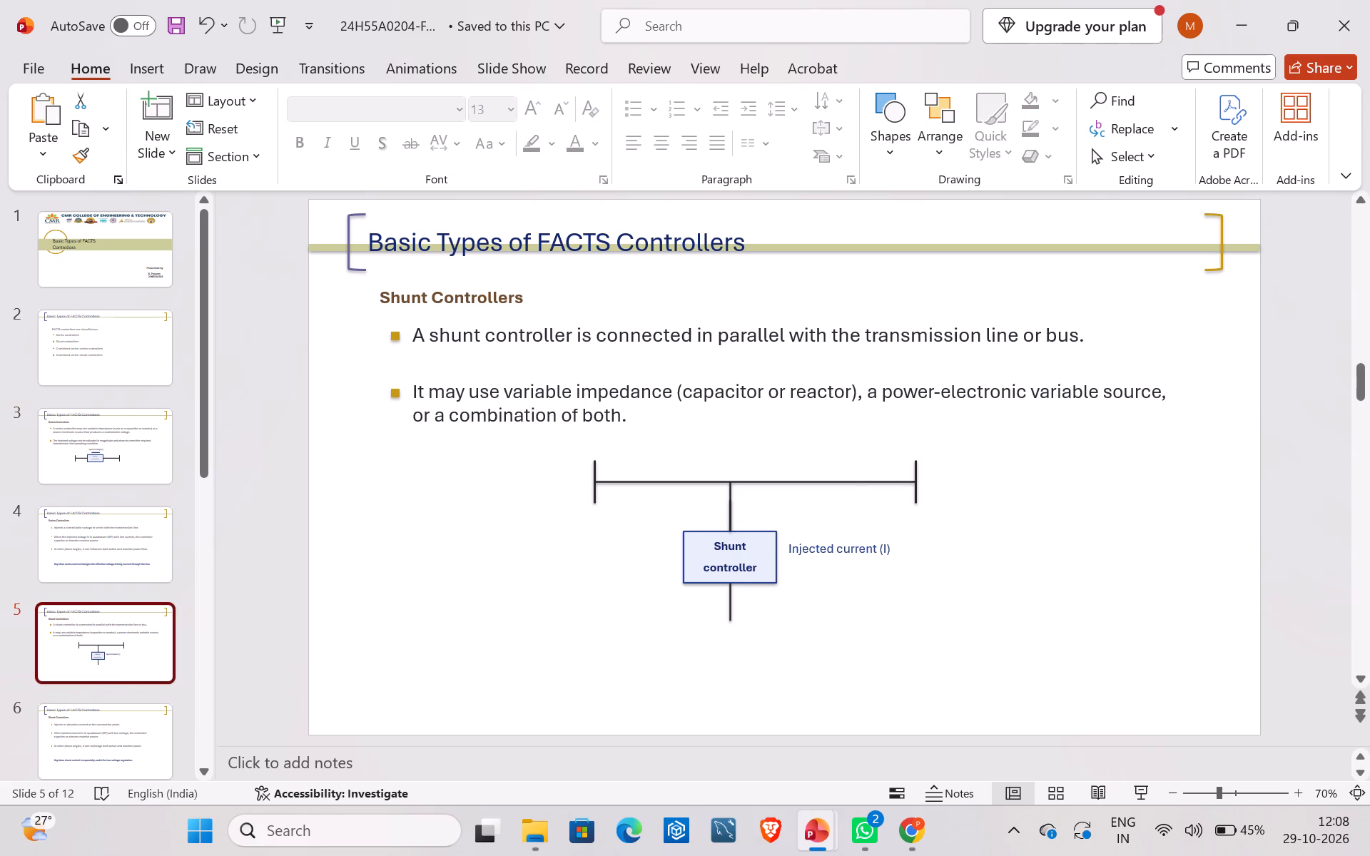
pyautogui.click(828, 554)
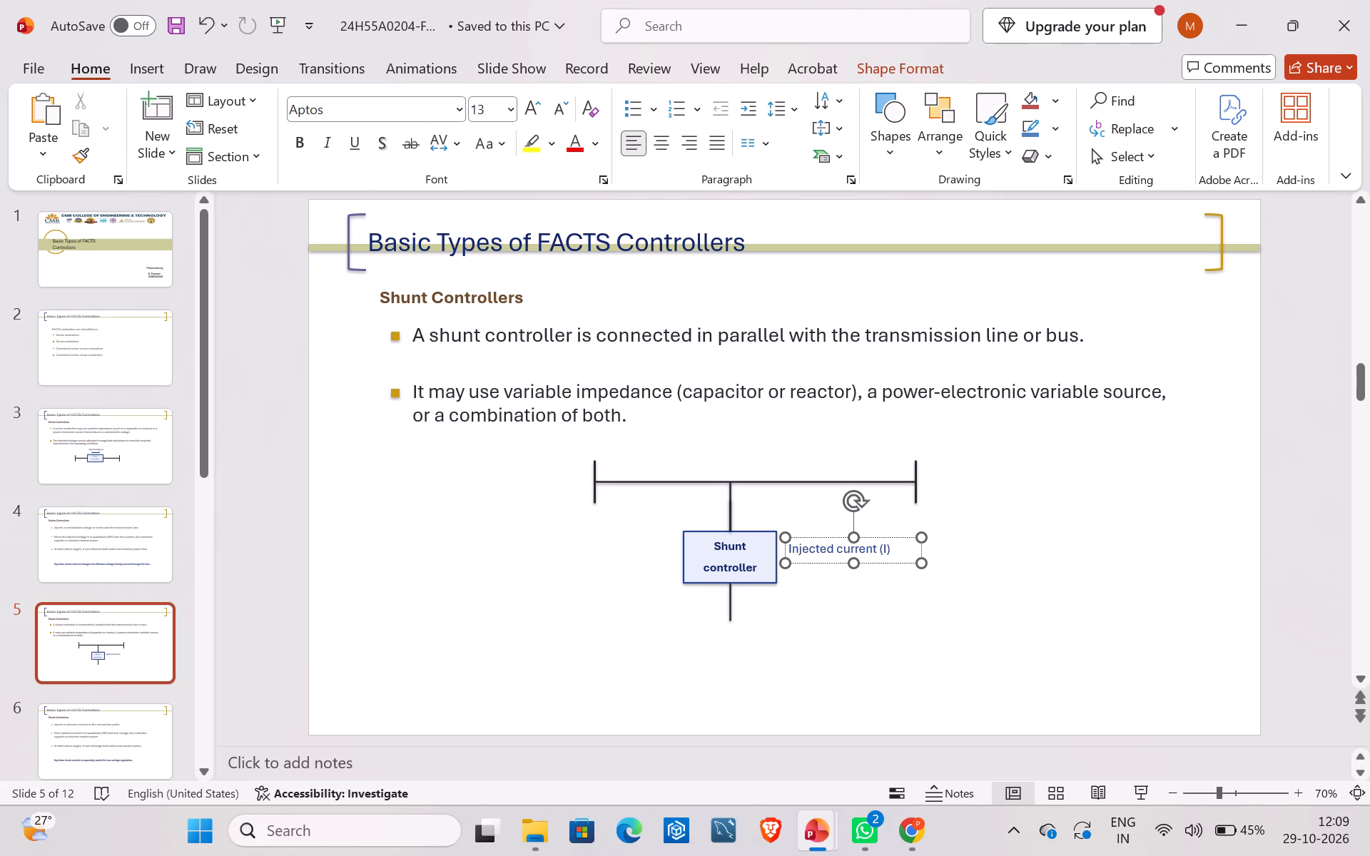
pyautogui.moveTo(833, 539); pyautogui.dragTo(832, 553)
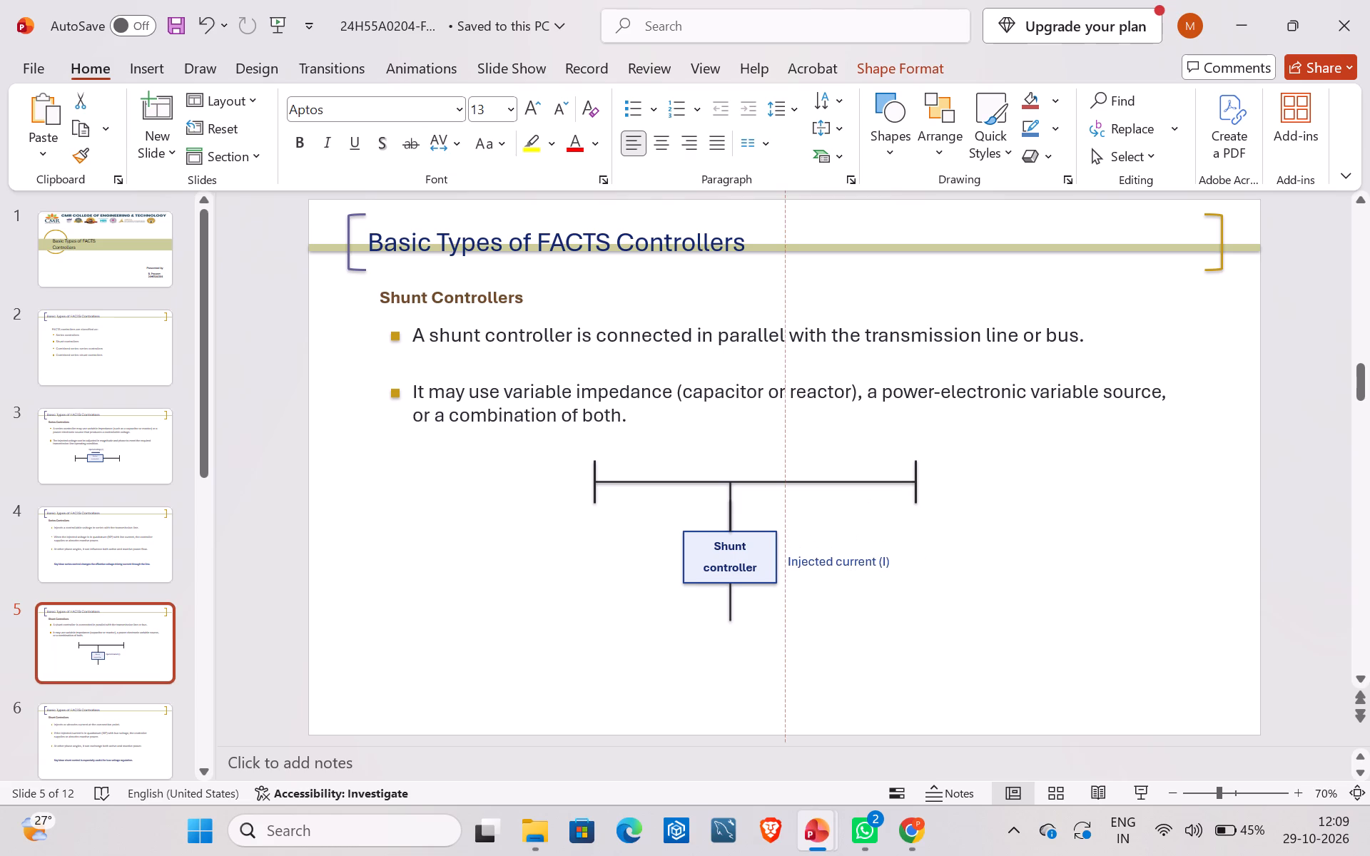
pyautogui.moveTo(832, 553); pyautogui.dragTo(831, 553)
# Remove the bold and italic formatting from the note below the series–series controller diagram on slide 7.
pyautogui.scroll(-1, 142, 594)
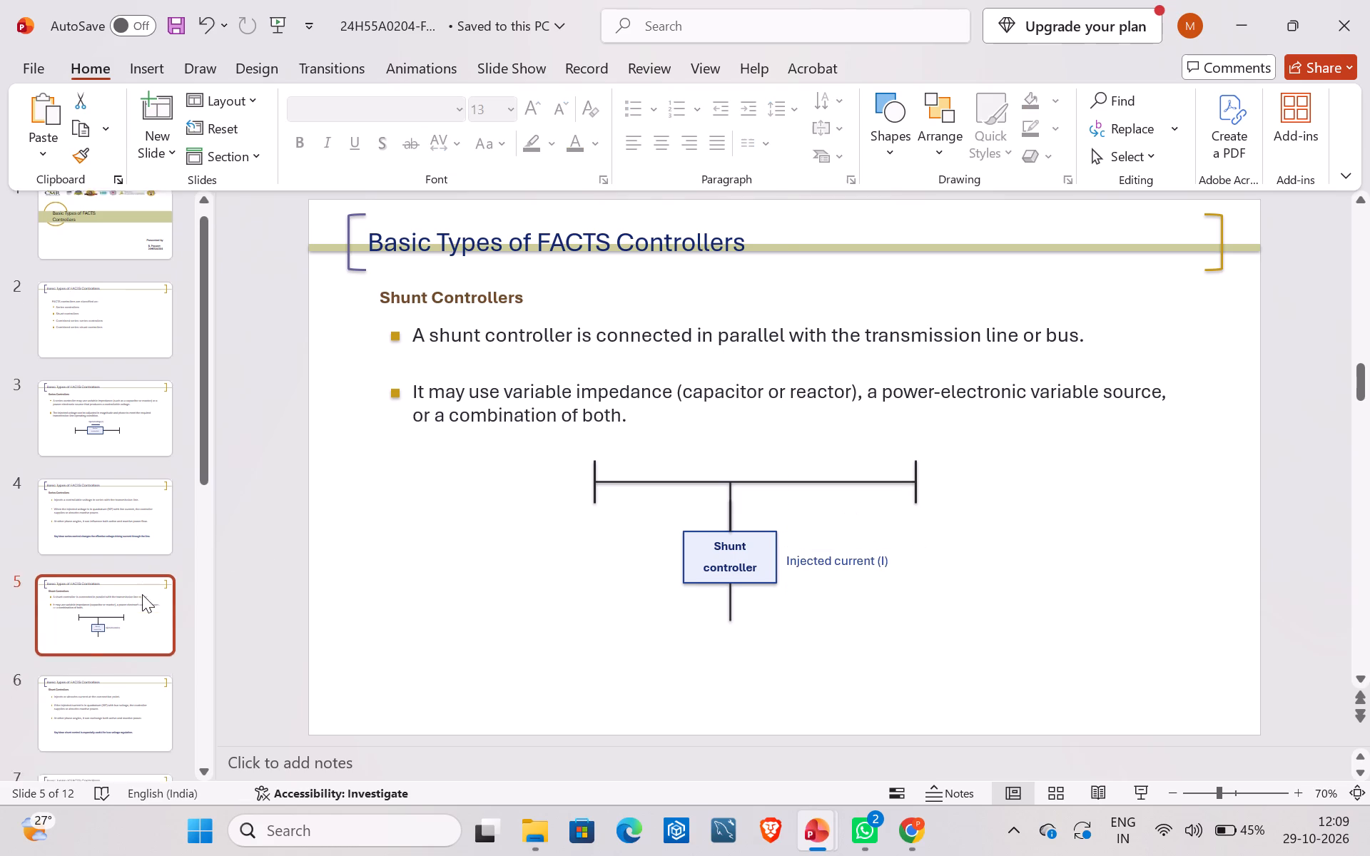
pyautogui.scroll(-1, 142, 594)
pyautogui.click(142, 594)
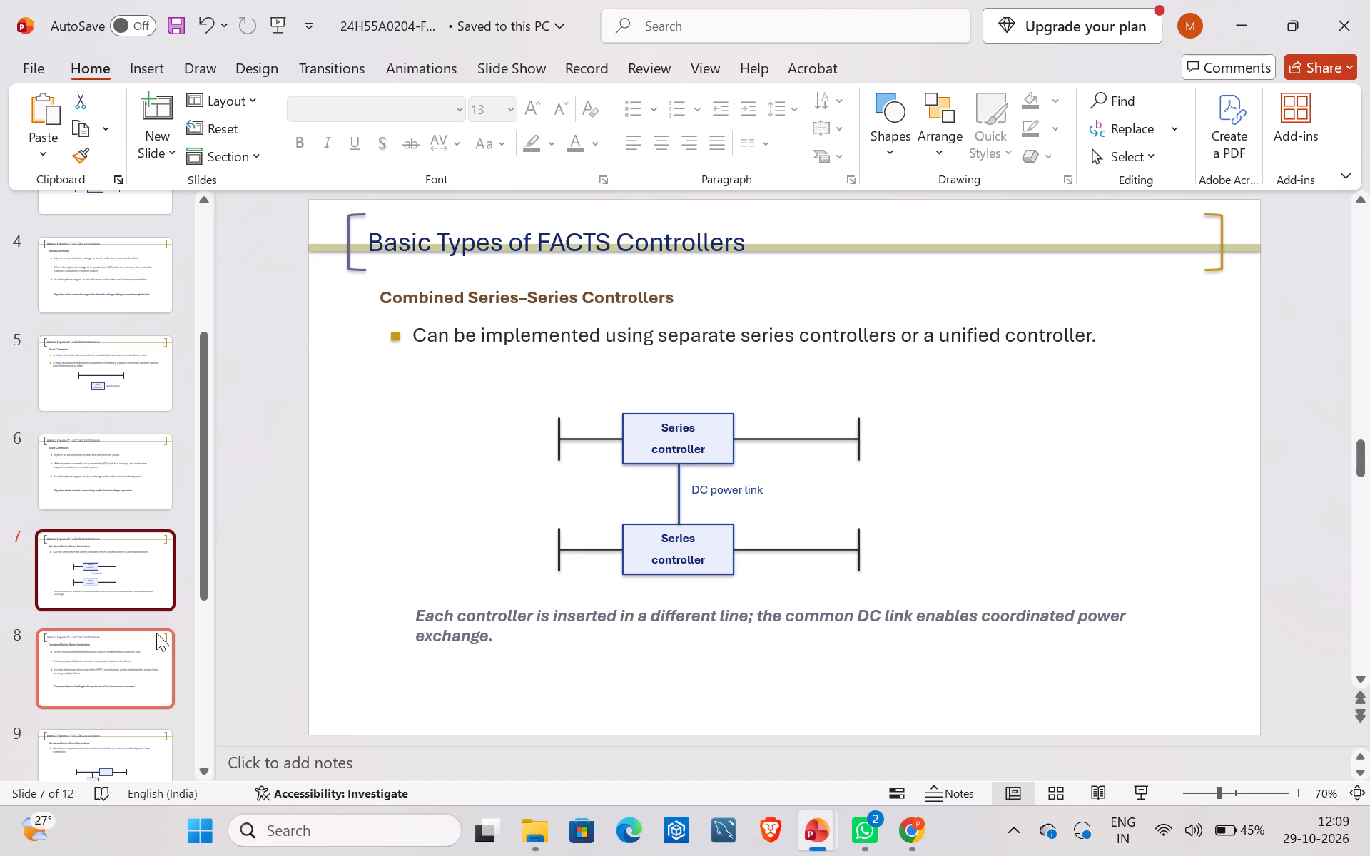
pyautogui.scroll(-1, 156, 636)
pyautogui.click(519, 610)
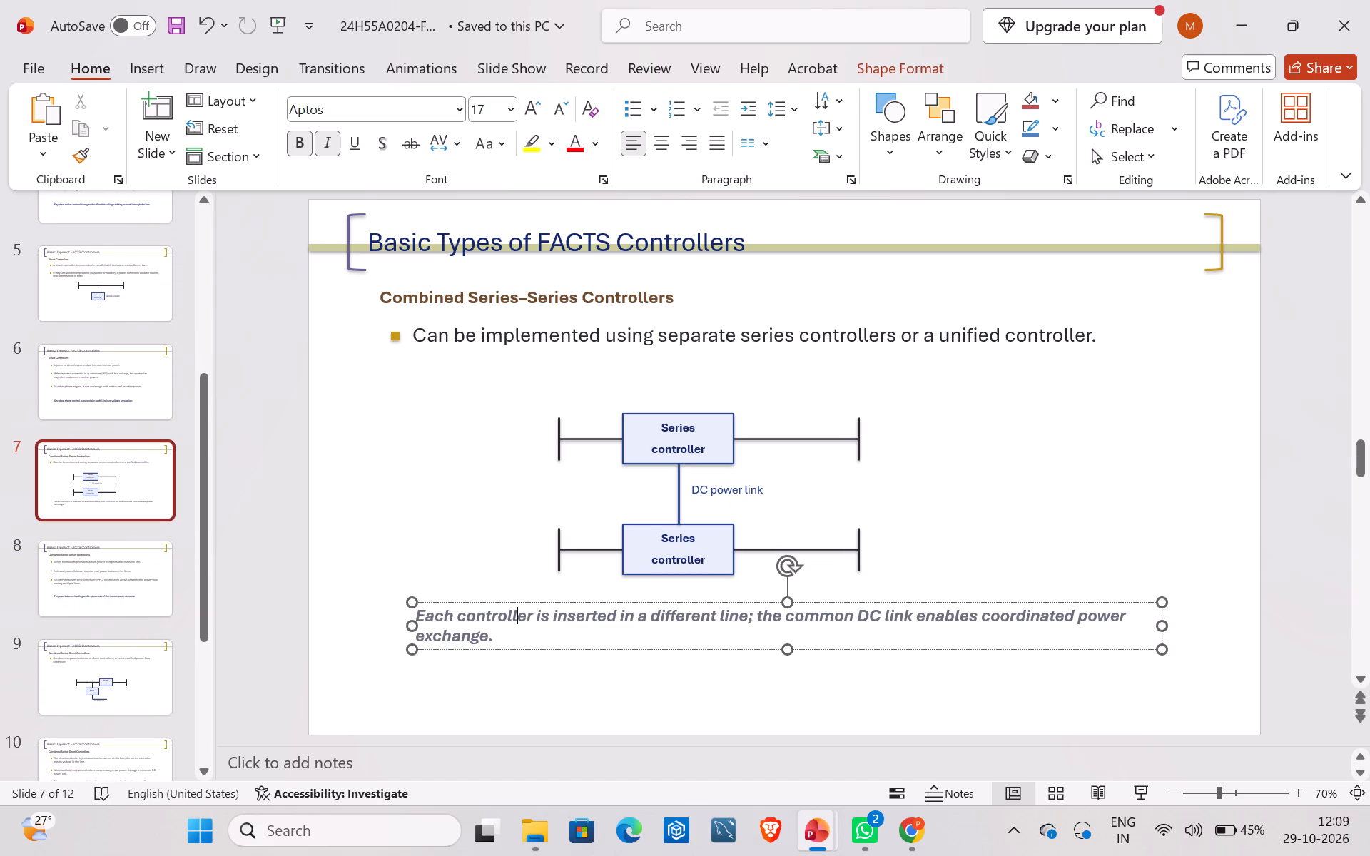
pyautogui.click(957, 599)
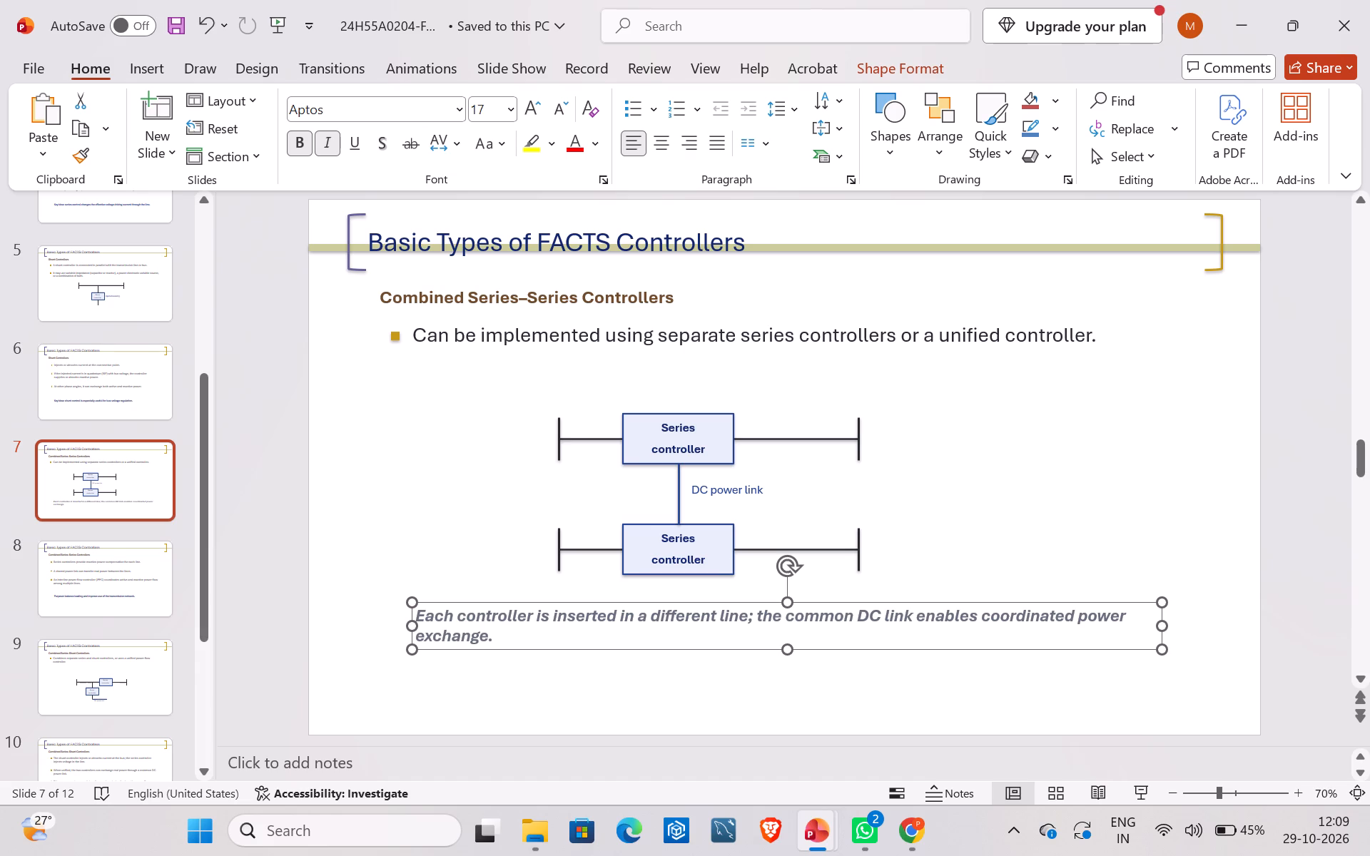
pyautogui.moveTo(420, 618); pyautogui.dragTo(490, 638)
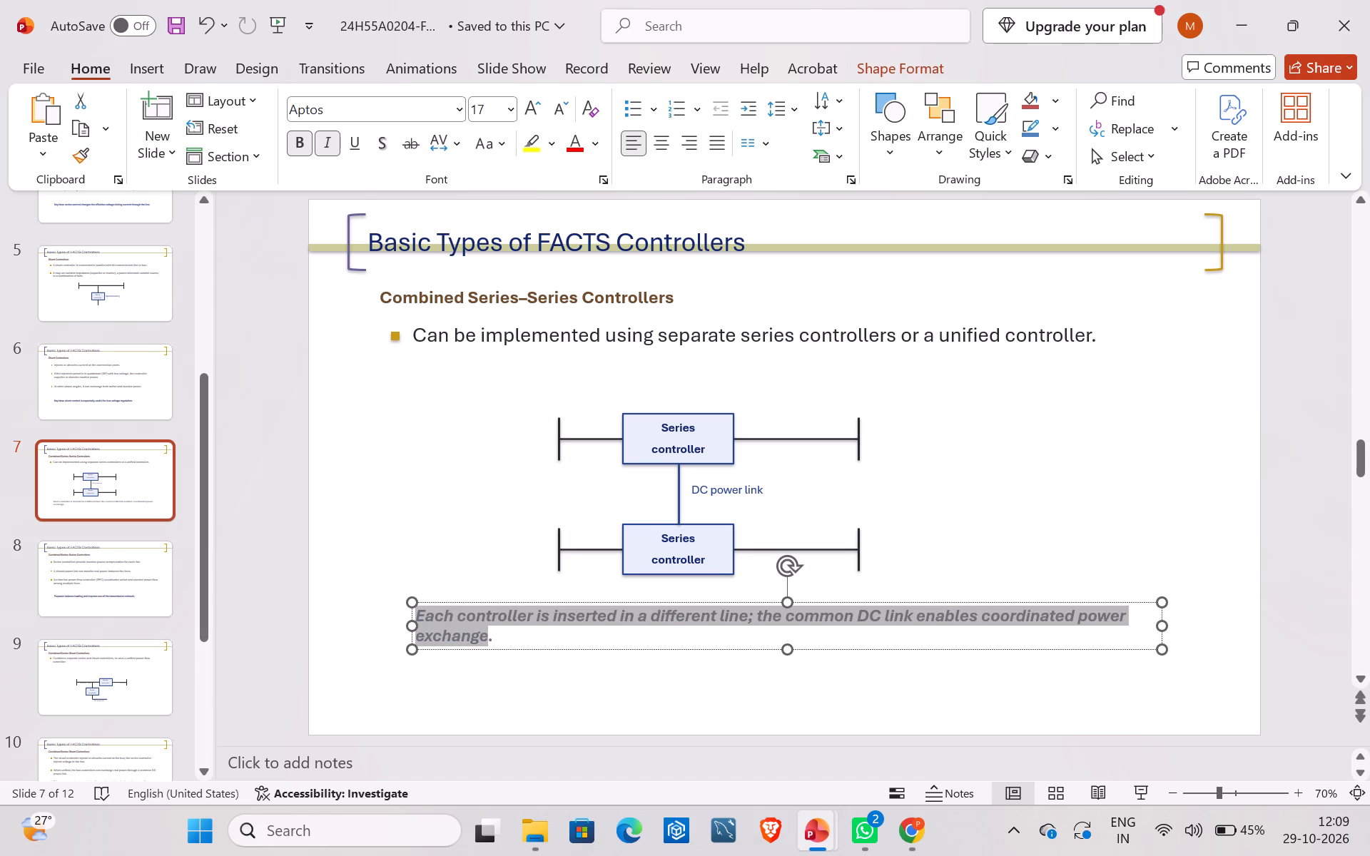
pyautogui.moveTo(490, 638); pyautogui.dragTo(491, 638)
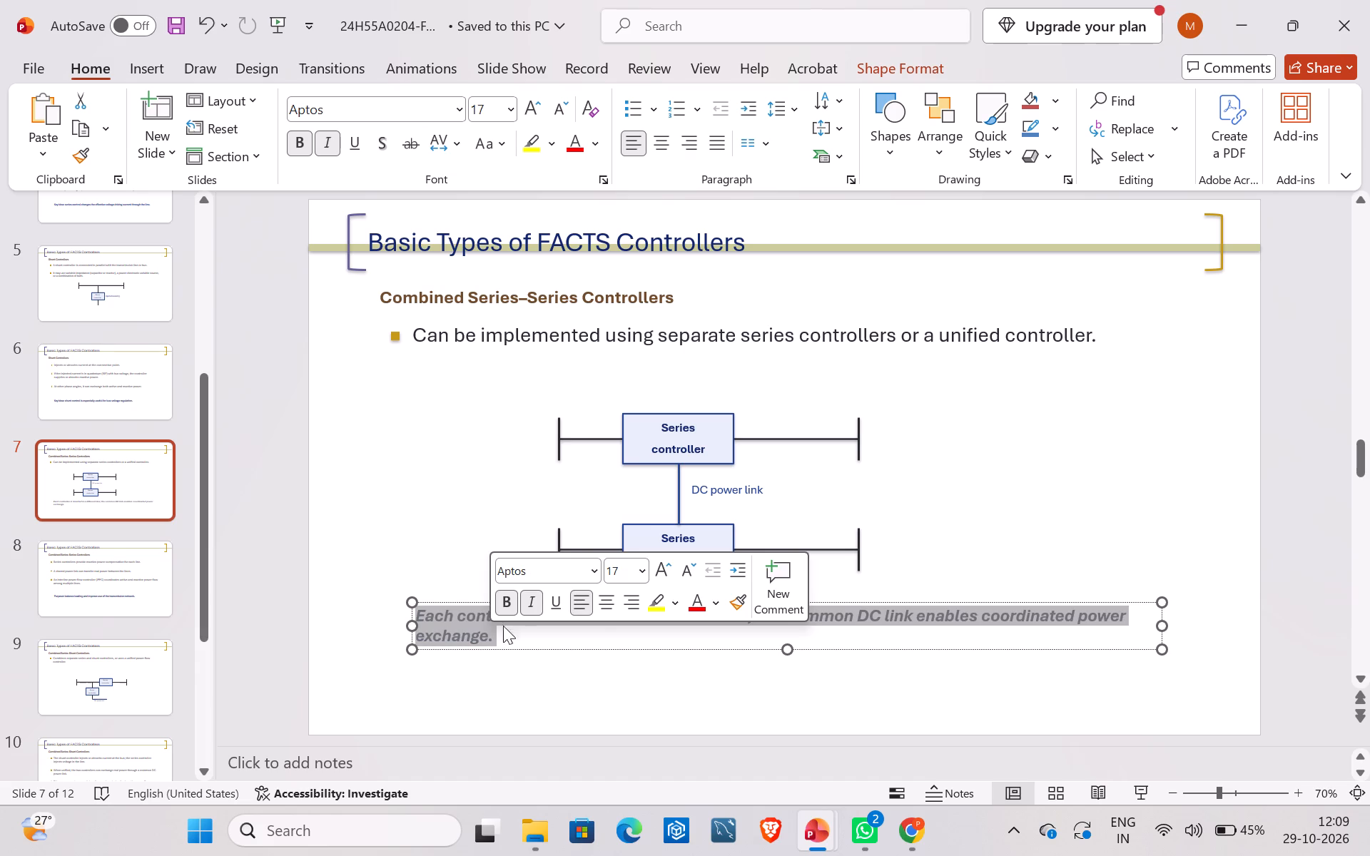
pyautogui.click(507, 601)
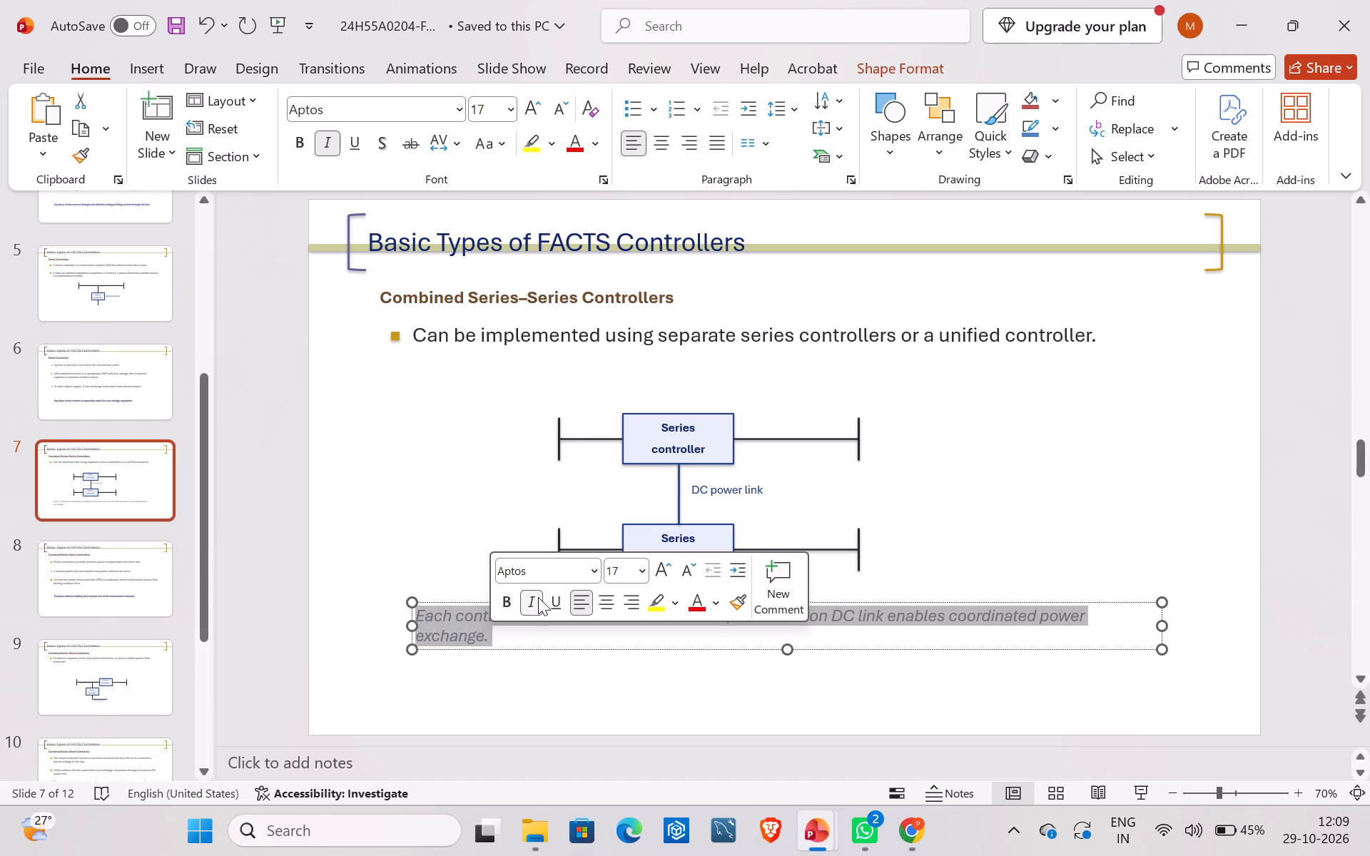
pyautogui.click(538, 597)
pyautogui.click(416, 521)
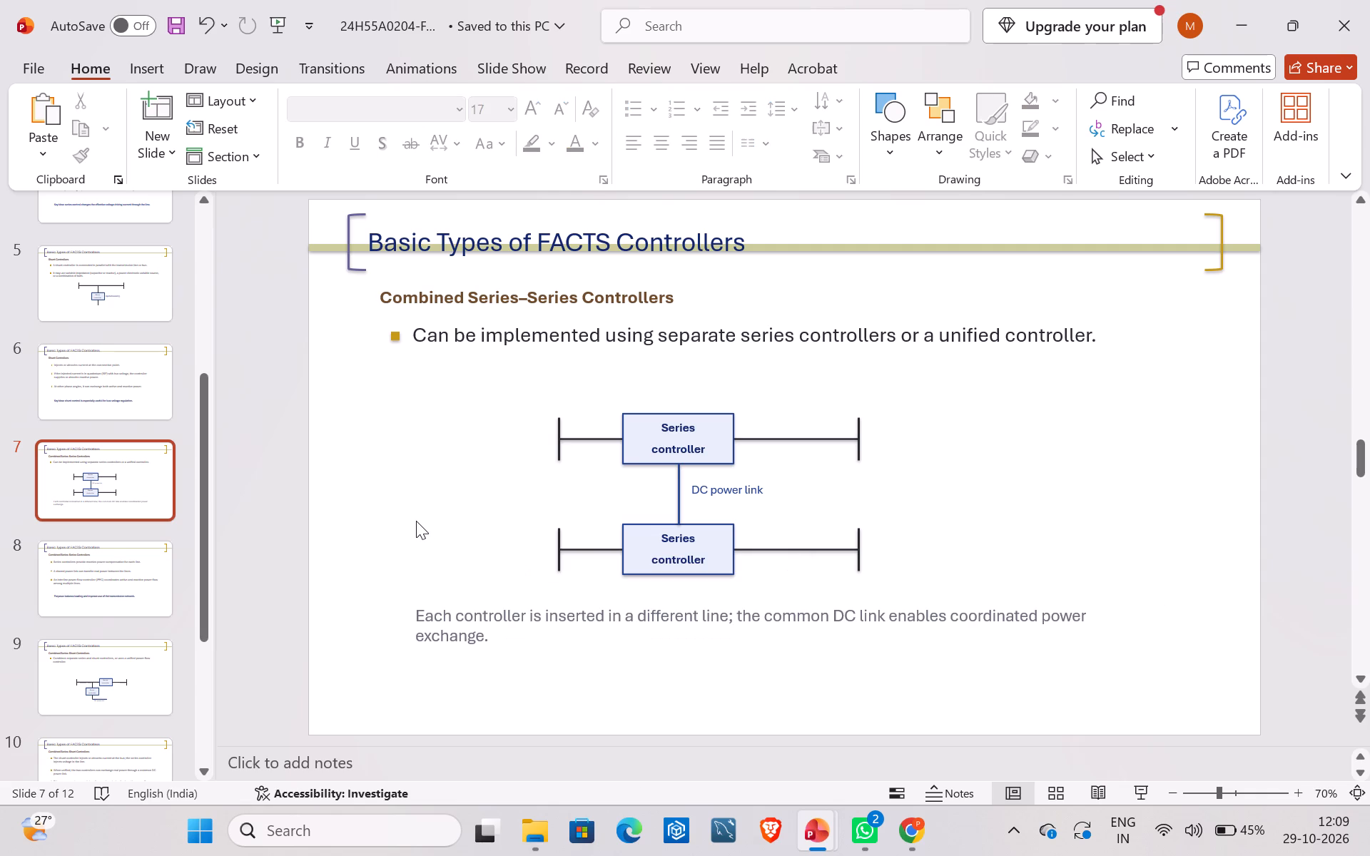
# Set the font colour of the slide 7 note about the common DC link to the black theme colour.
pyautogui.moveTo(418, 616); pyautogui.dragTo(499, 639)
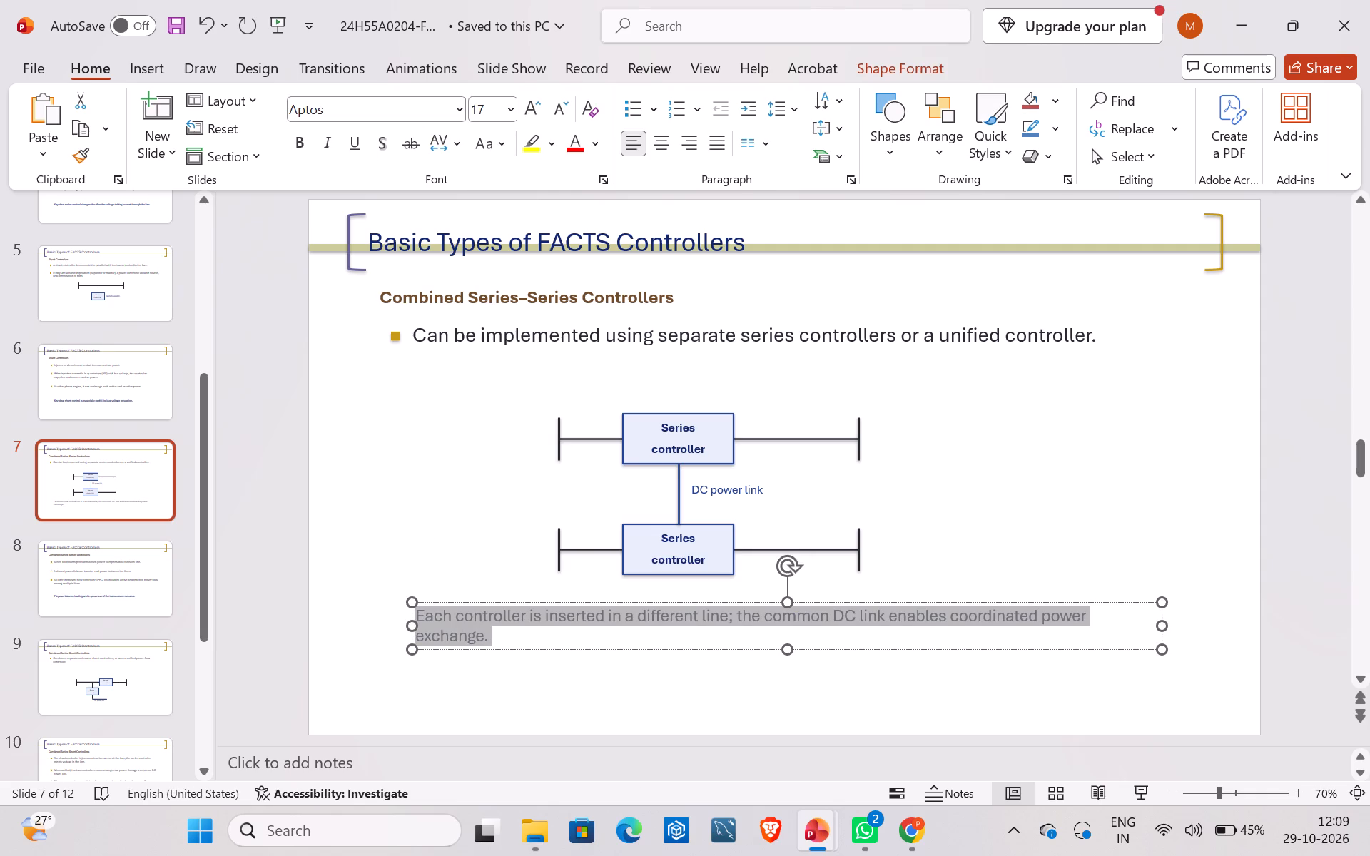
pyautogui.moveTo(499, 639); pyautogui.dragTo(499, 640)
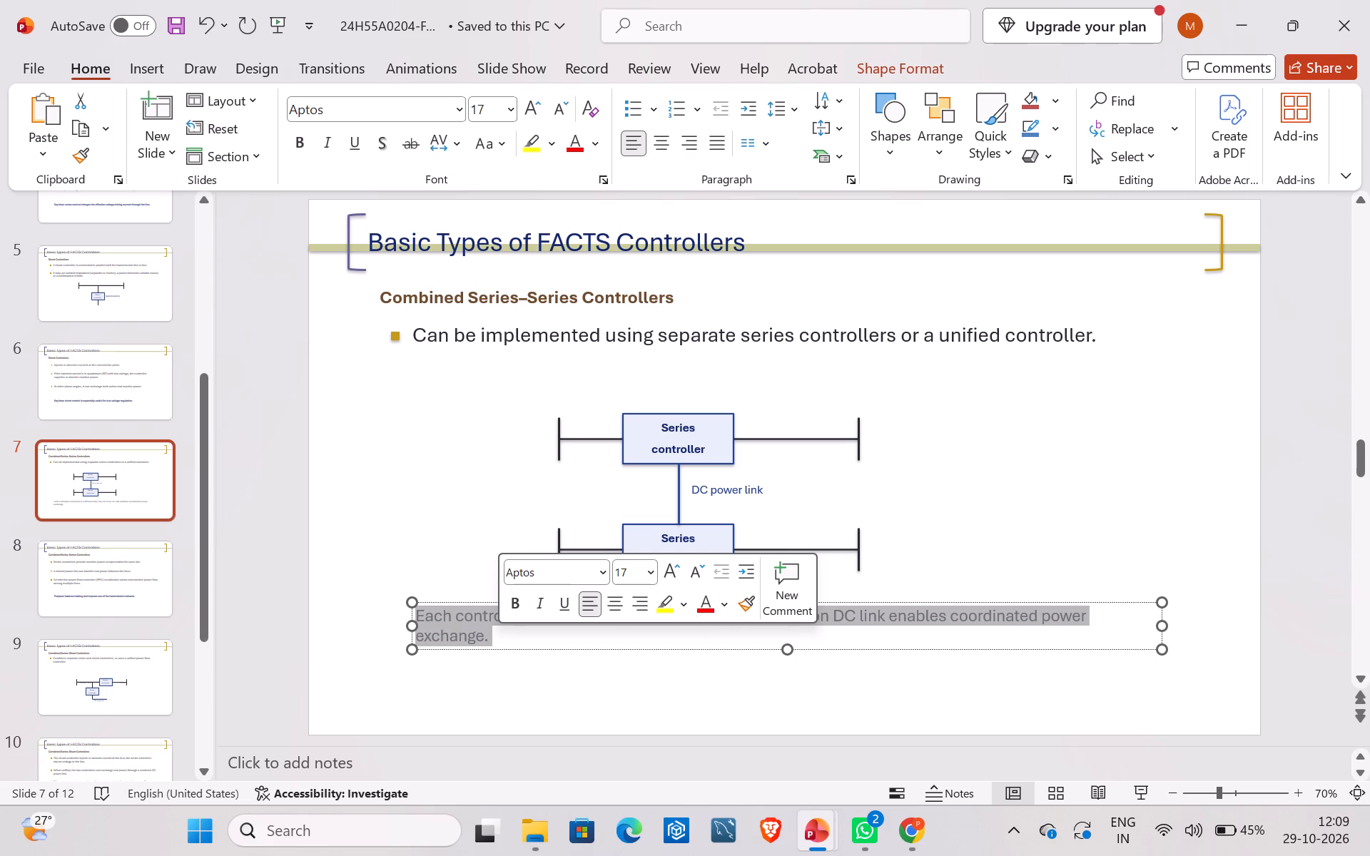
pyautogui.click(597, 147)
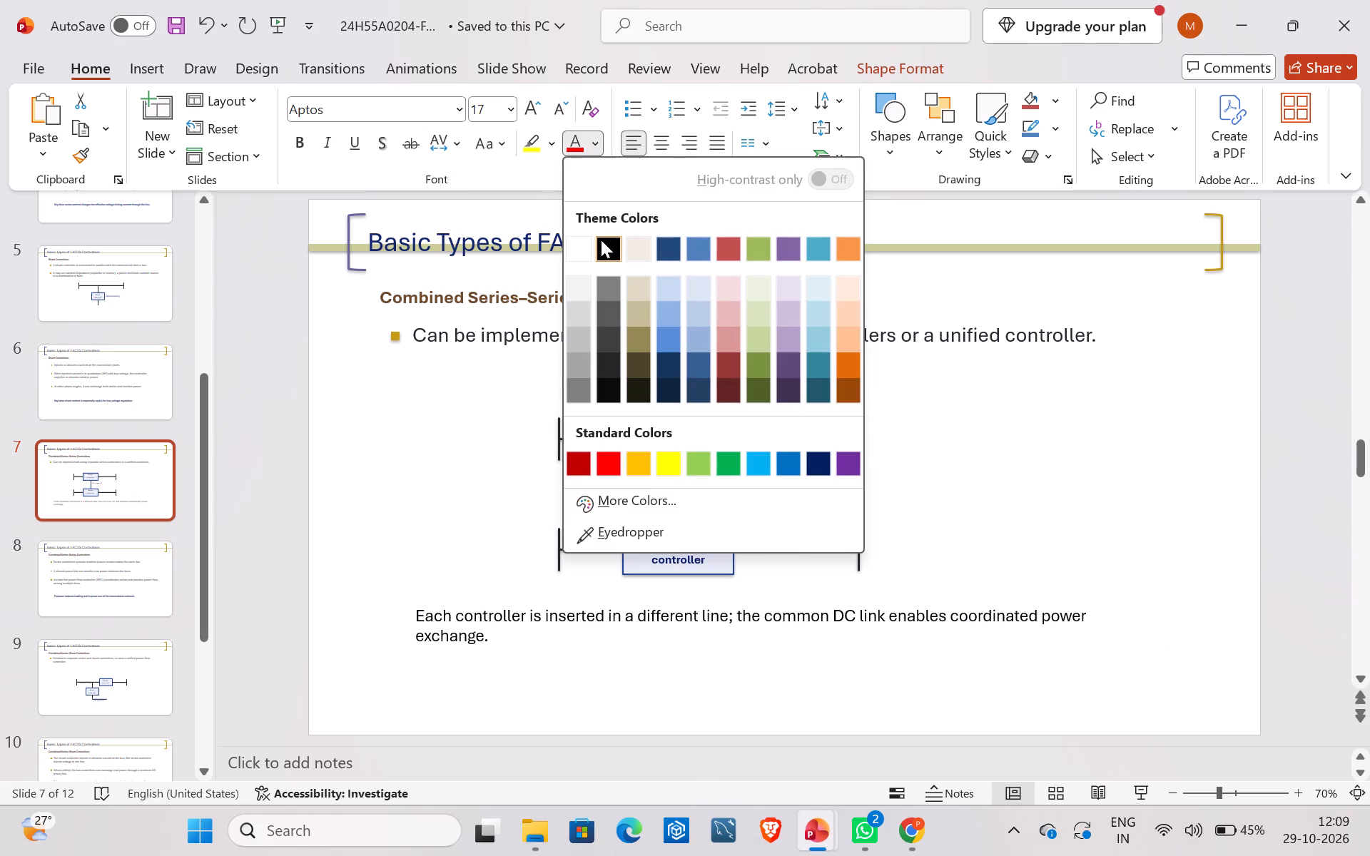
pyautogui.click(604, 245)
pyautogui.click(402, 403)
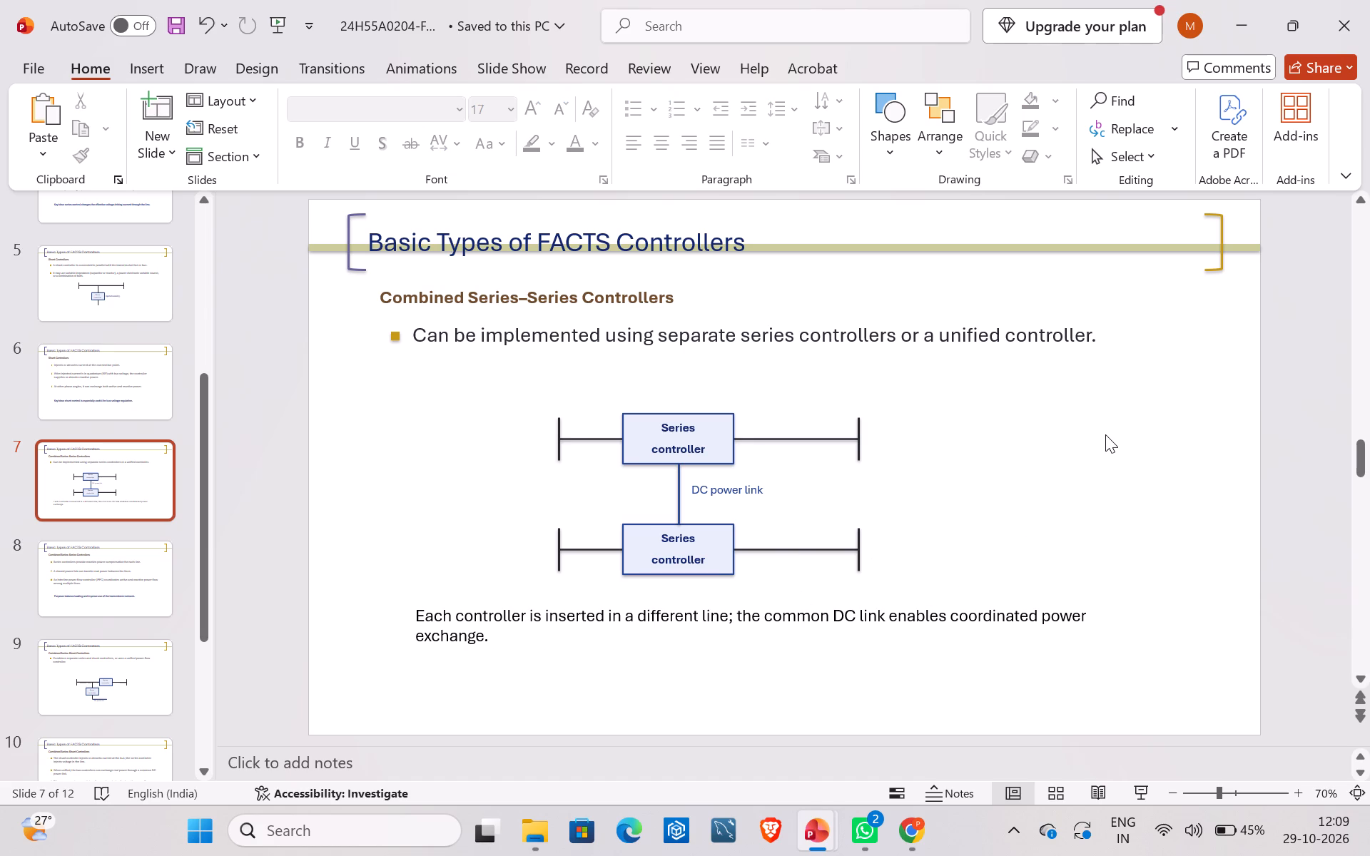
# Save the presentation.
pyautogui.hotkey('ctrl', 's')
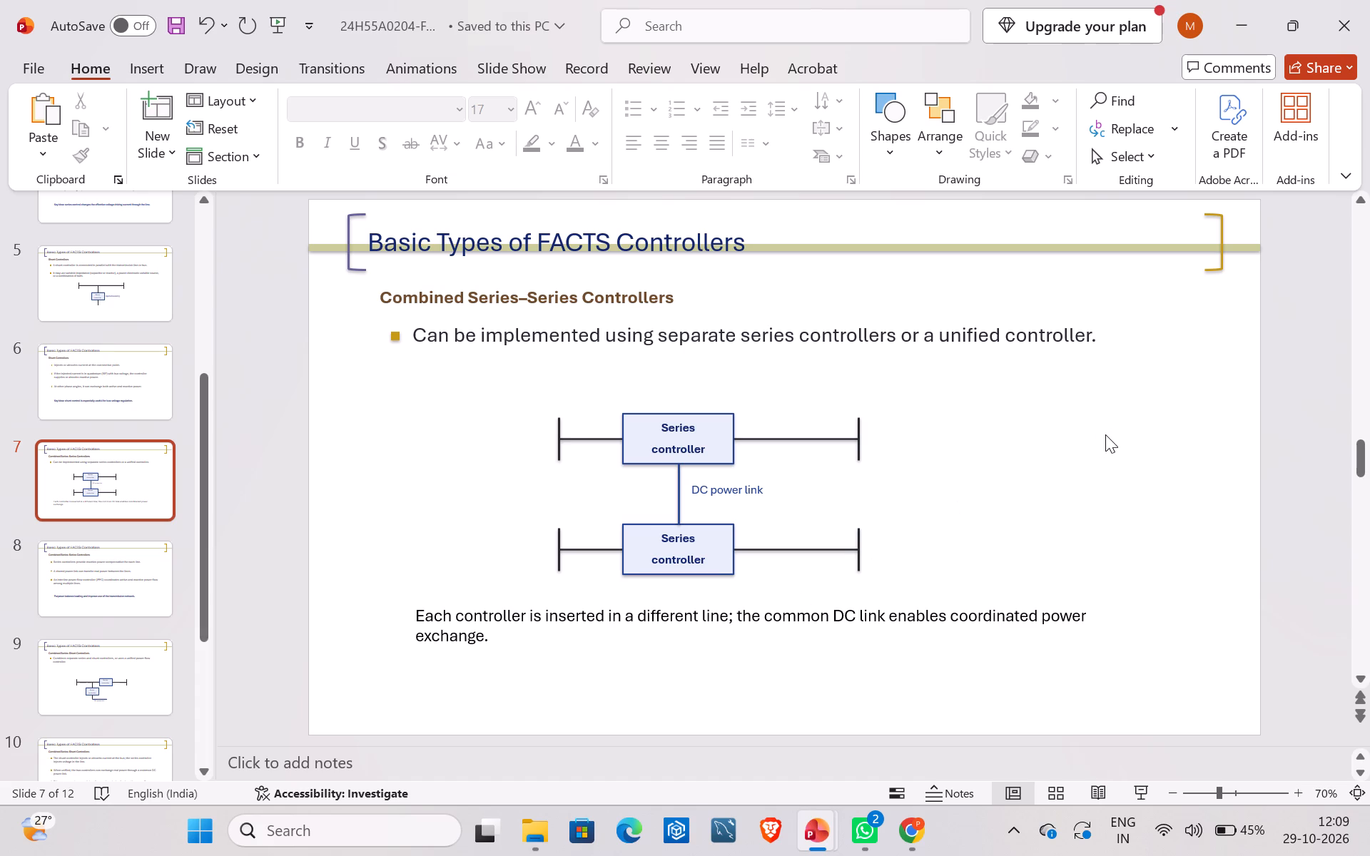